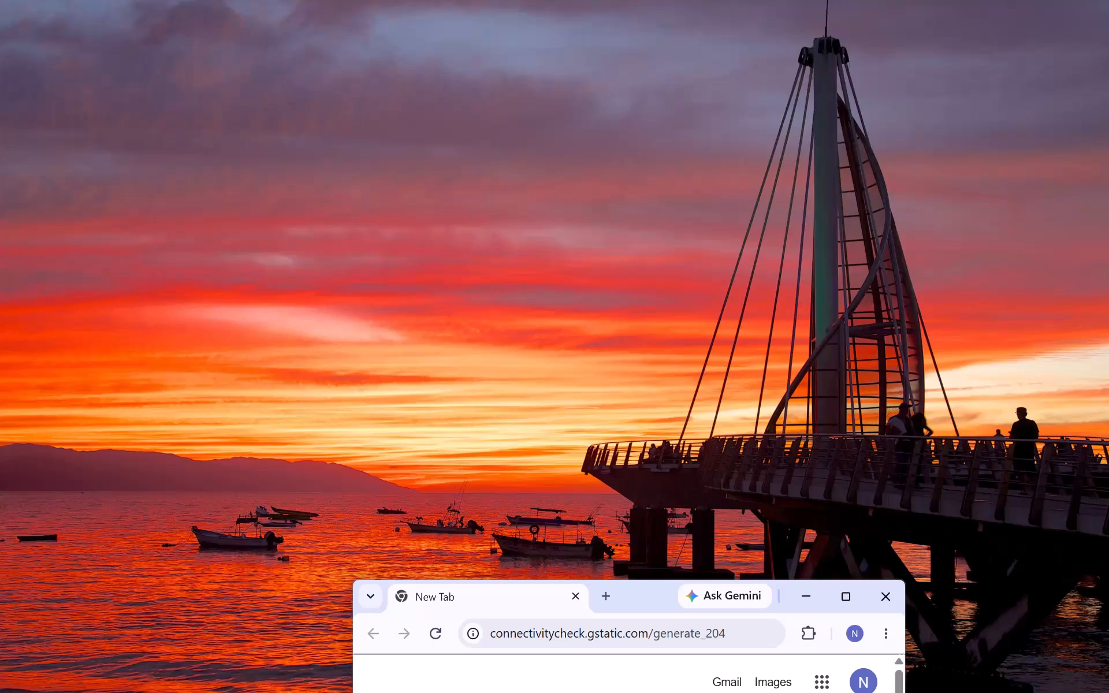
Close the Chrome window showing the New Tab page.
click(871, 597)
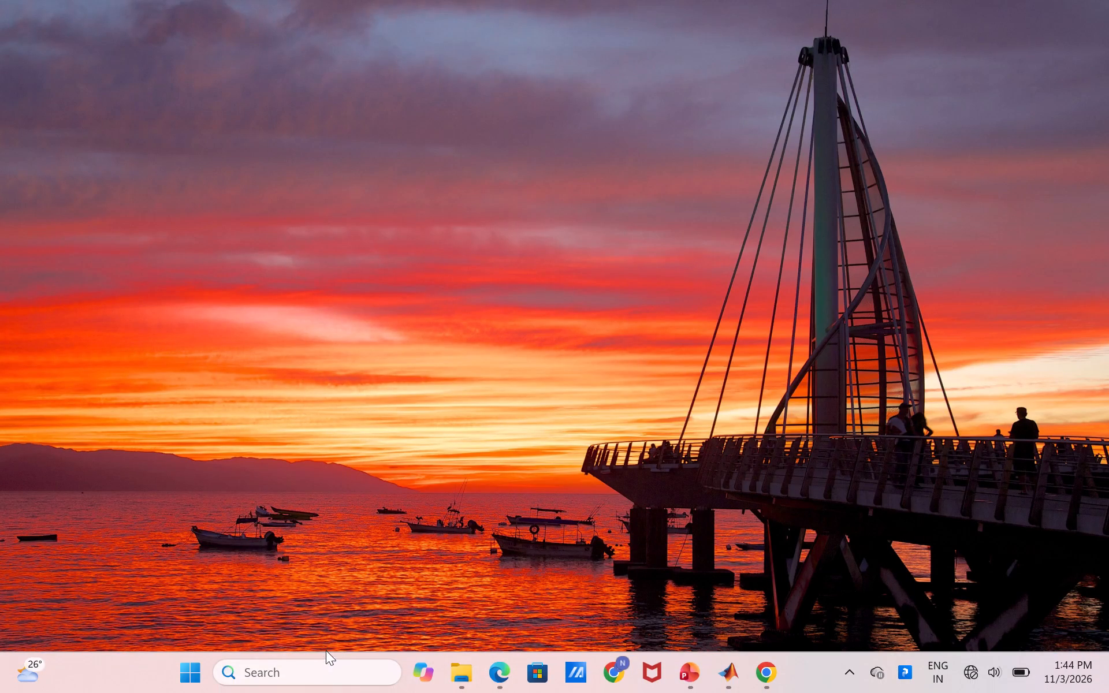
Search the computer for "kuro" and open the Kuro app.
click(329, 675)
text(kuro)
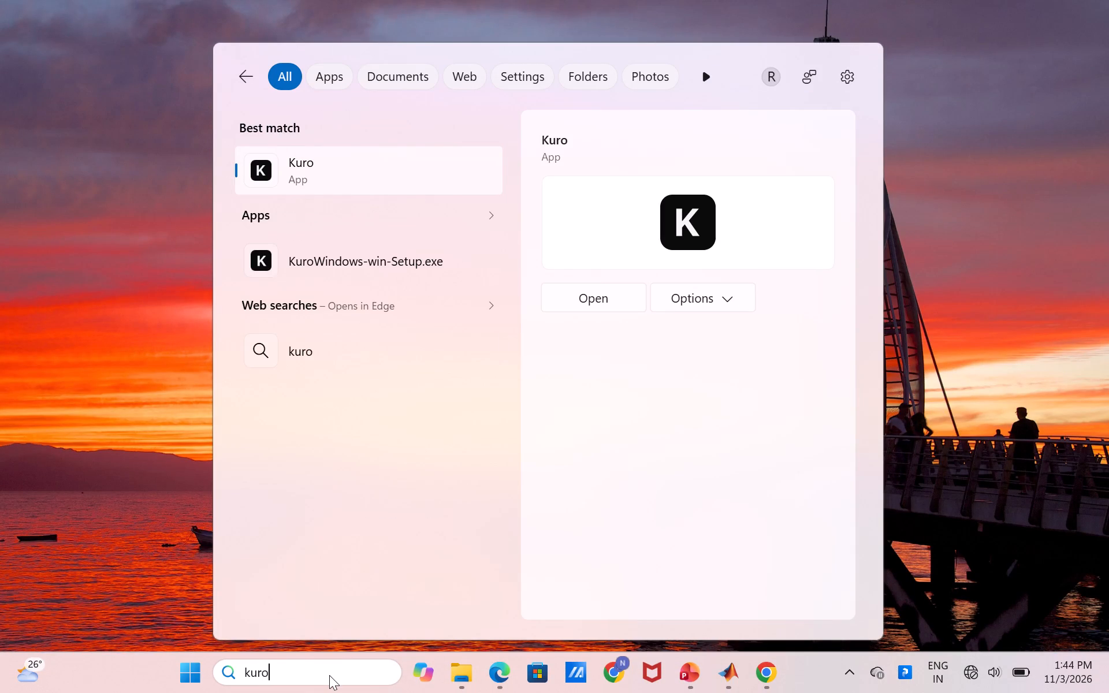
click(591, 284)
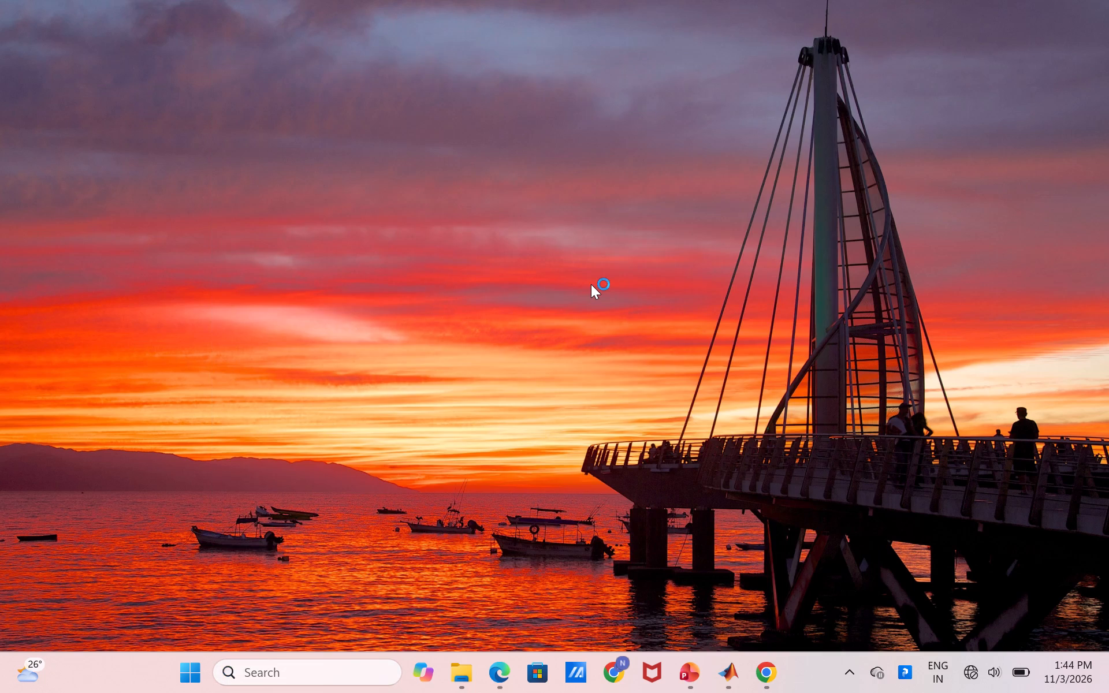
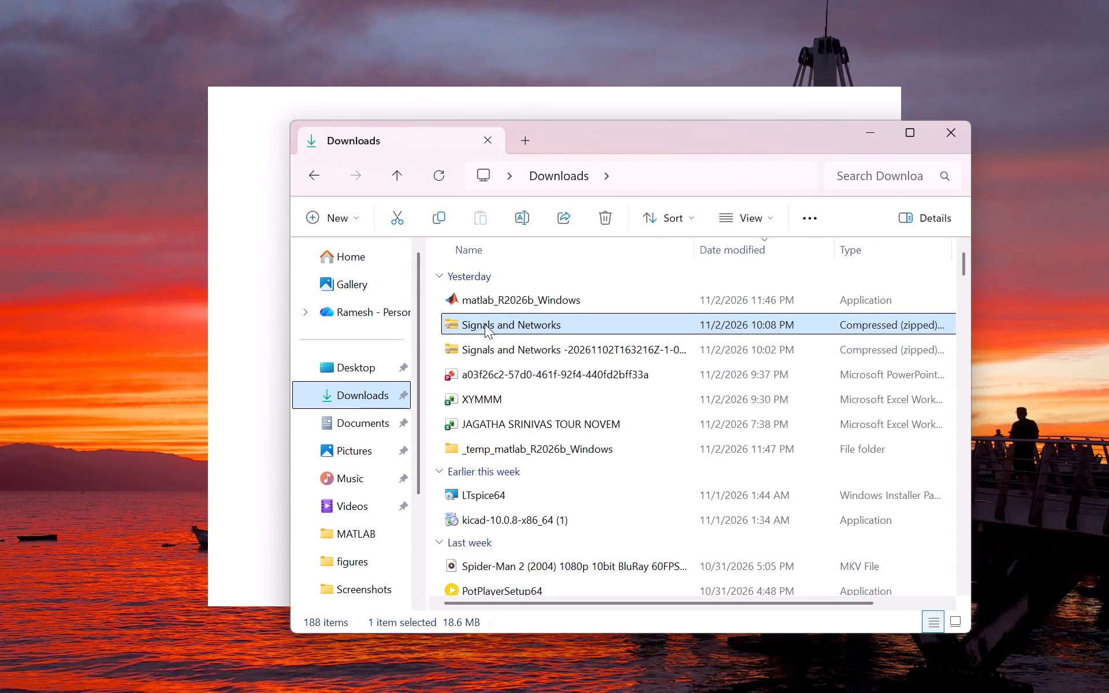
Open the XYMMM workbook from the Downloads folder and maximize its window.
double_click(498, 405)
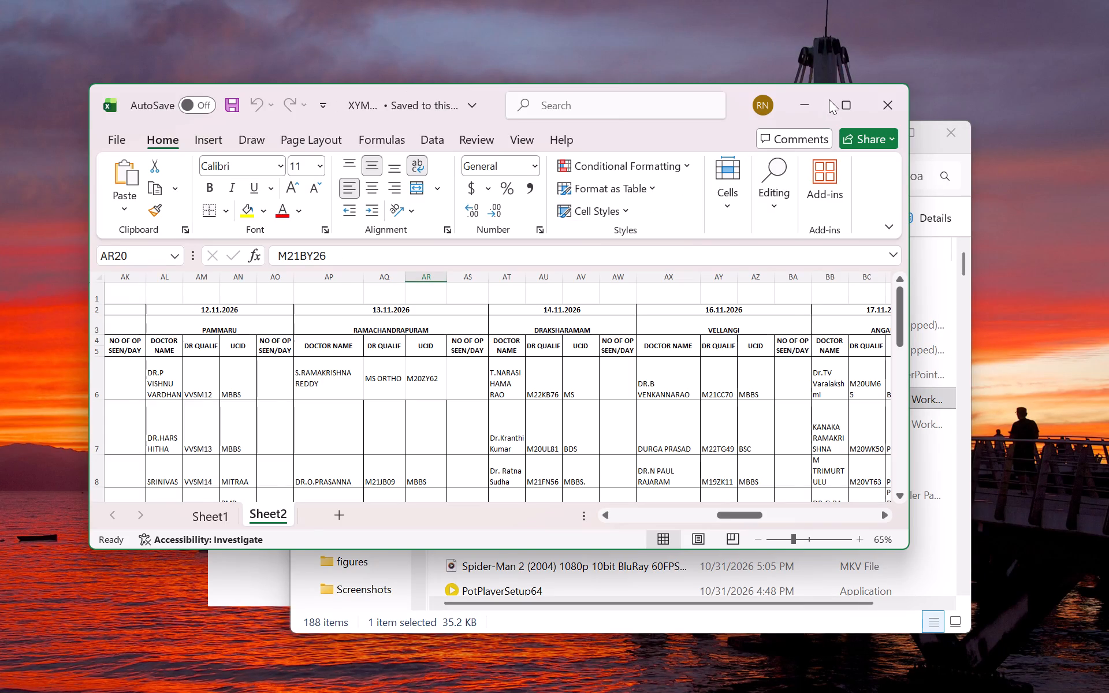
click(836, 102)
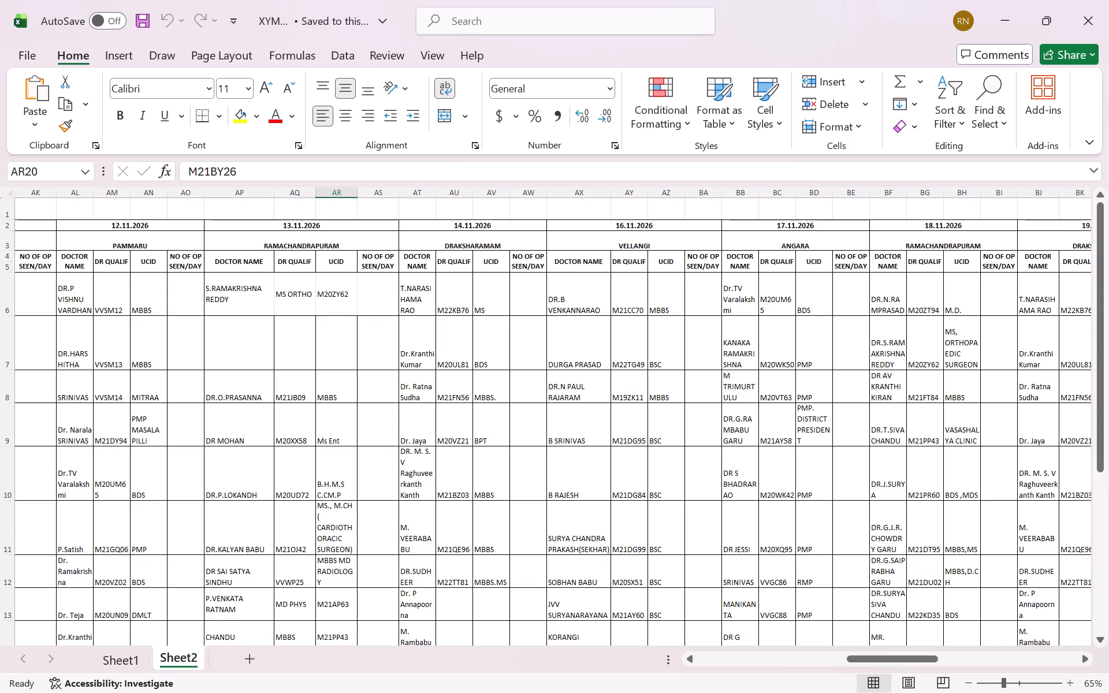
Look through the dated doctor visit schedule on Sheet2 for rows with missing DR QUALIF and UCID entries.
scroll(460, 400, down, 1)
scroll(460, 400, up, 1)
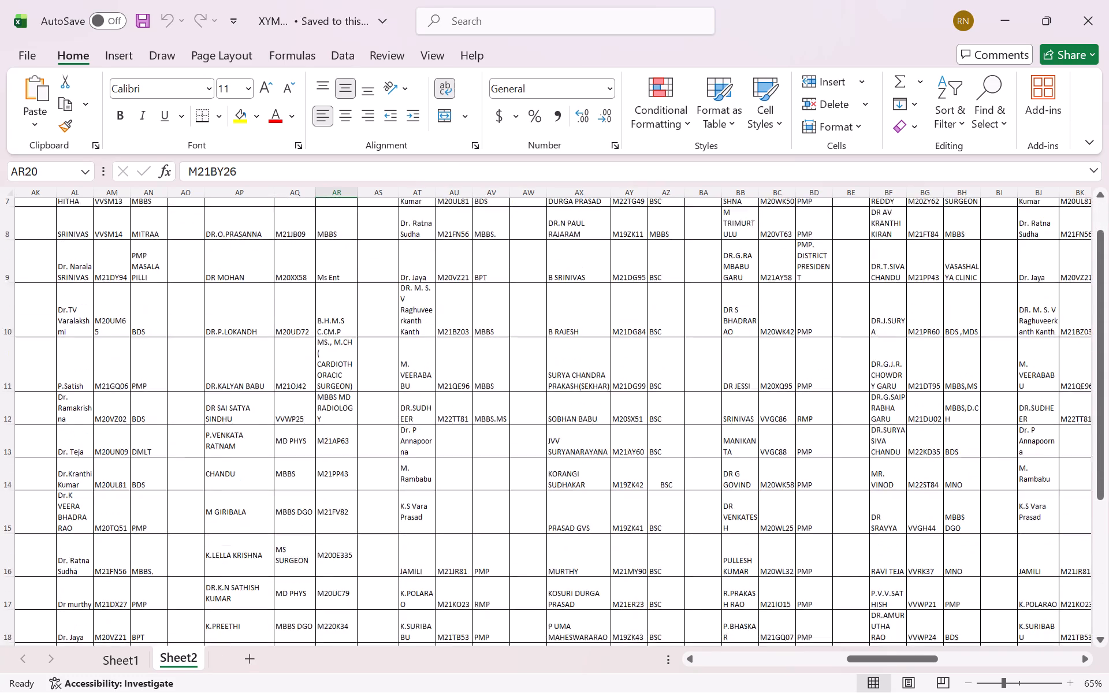
scroll(460, 400, up, 3)
scroll(460, 400, right, 10)
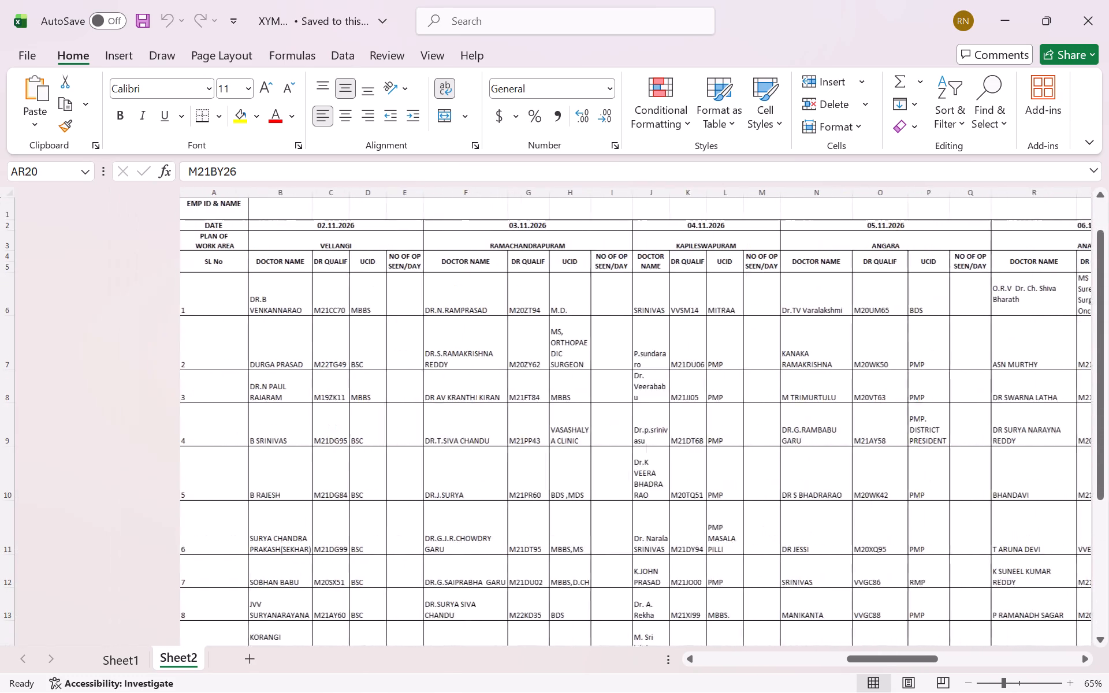
scroll(460, 400, down, 1)
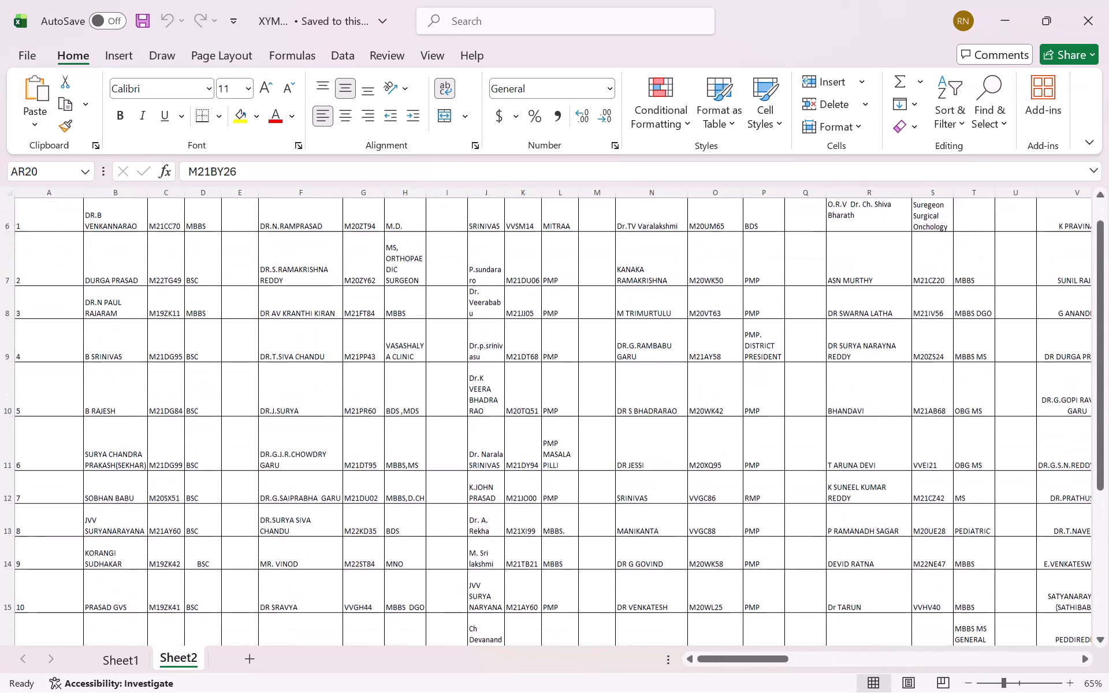
scroll(460, 400, down, 2)
scroll(460, 400, left, 2)
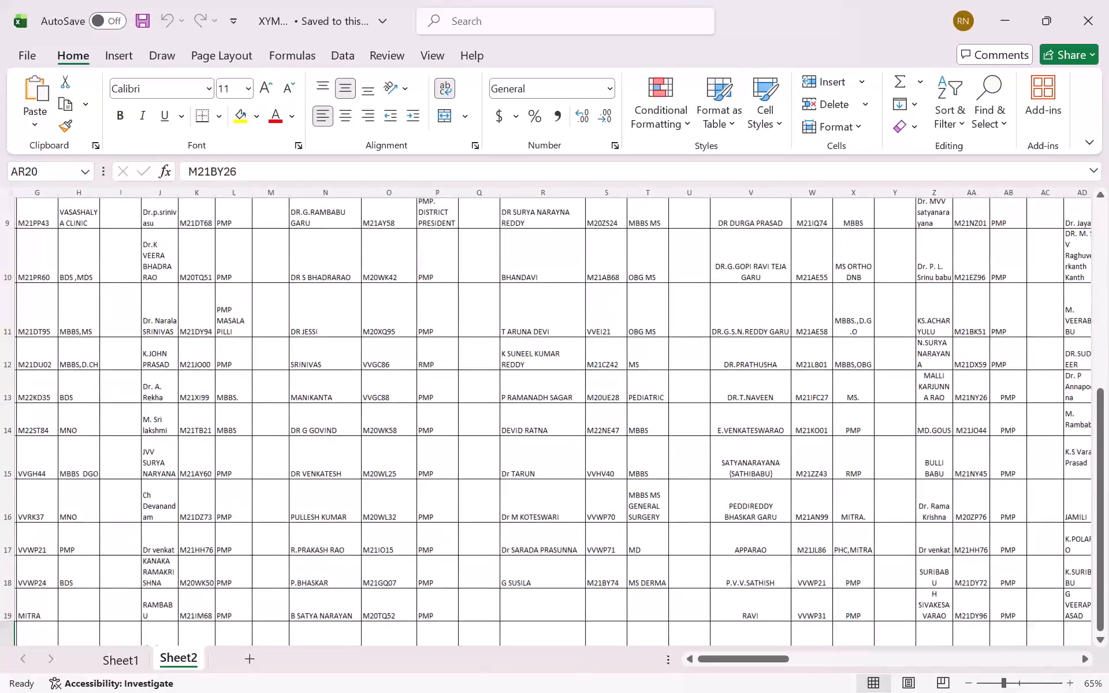
scroll(460, 400, up, 2)
scroll(460, 400, down, 1)
scroll(460, 400, left, 1)
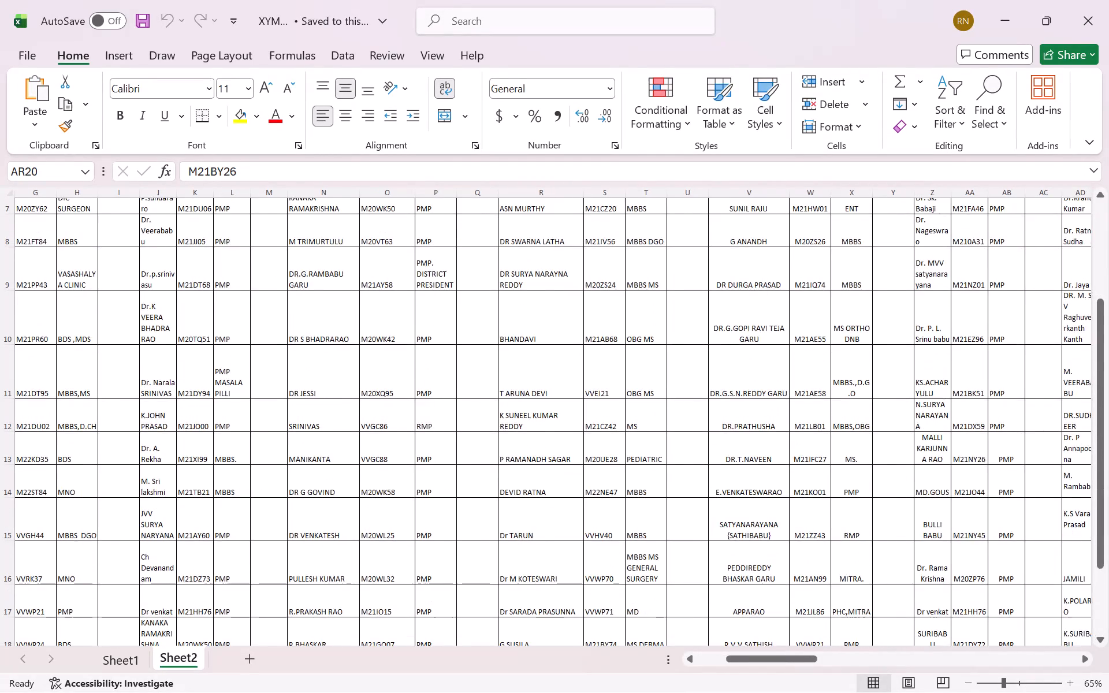
scroll(460, 400, left, 1)
scroll(460, 400, down, 1)
scroll(460, 400, up, 3)
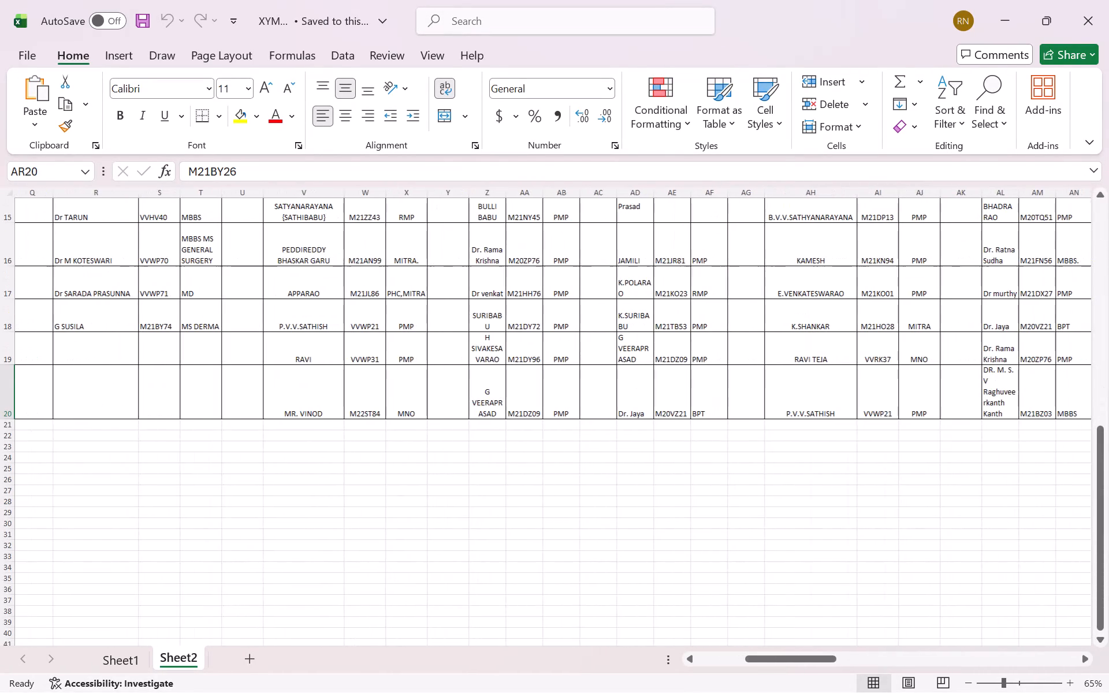
scroll(460, 400, up, 6)
scroll(460, 400, left, 1)
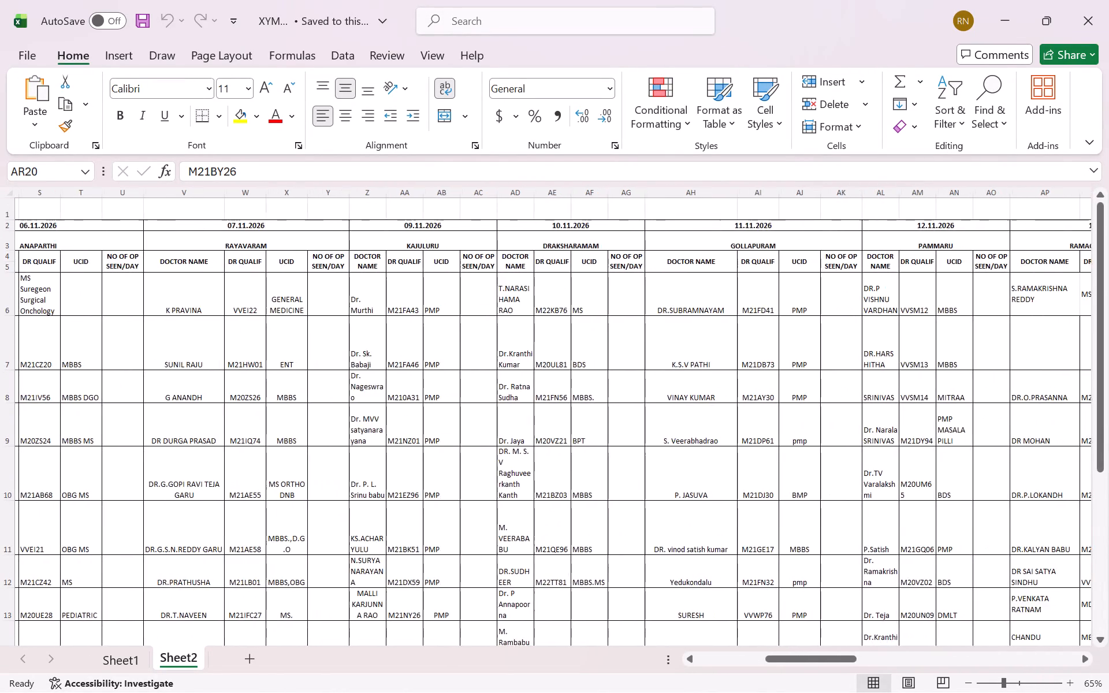
scroll(460, 400, left, 1)
scroll(460, 400, down, 1)
click(556, 475)
double_click(556, 475)
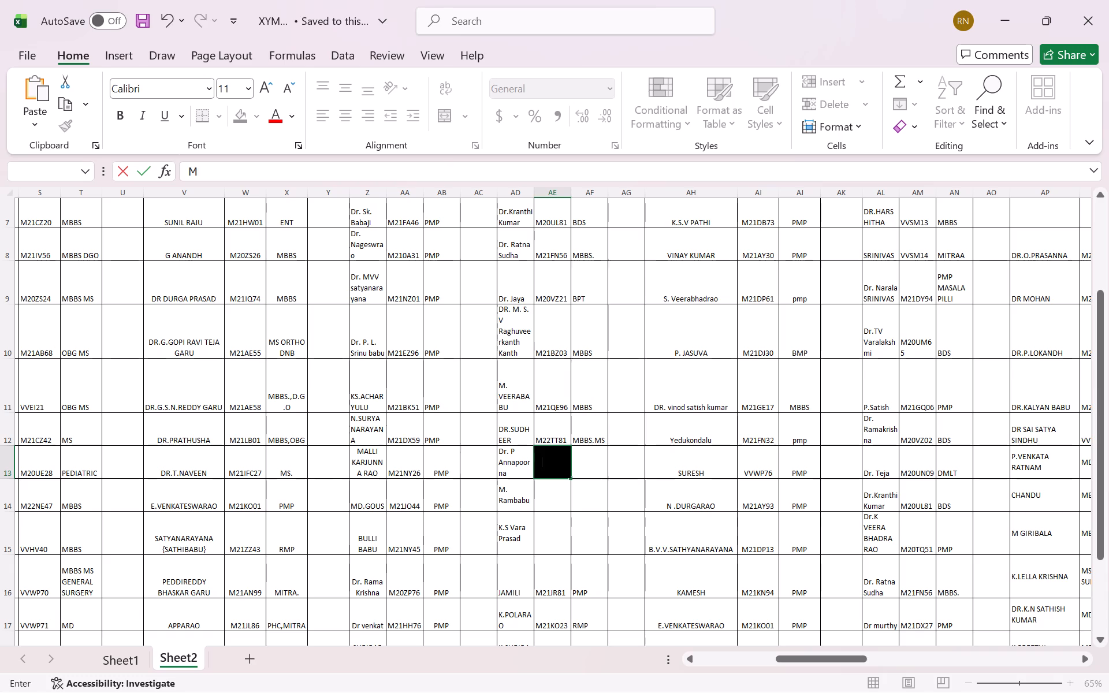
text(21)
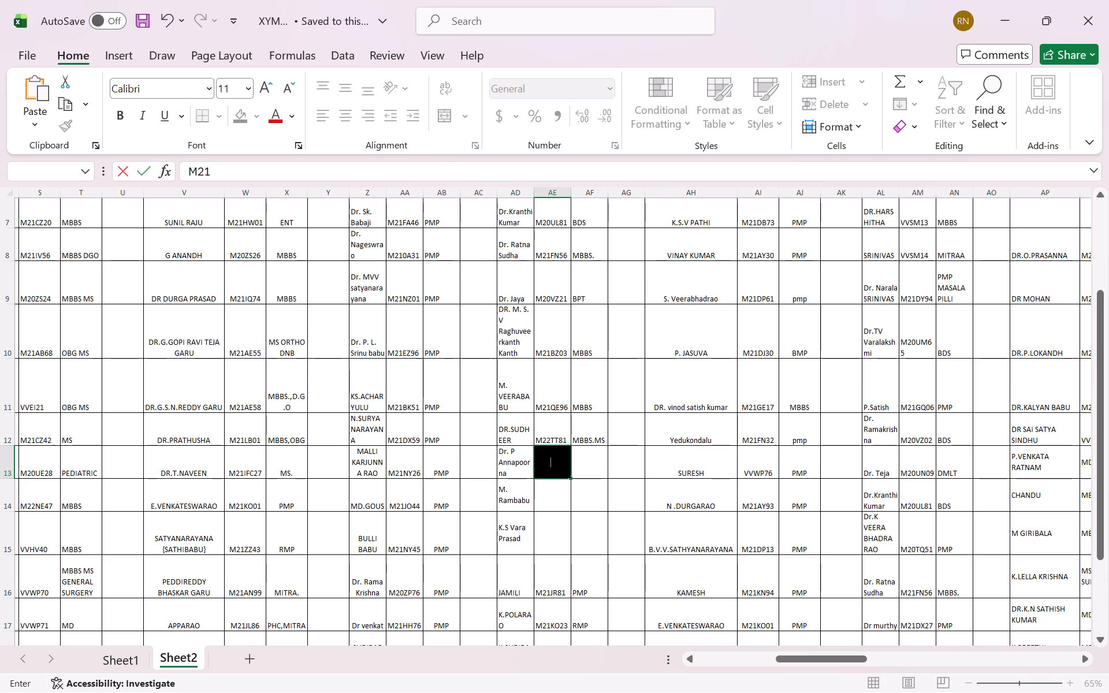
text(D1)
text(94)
double_click(589, 474)
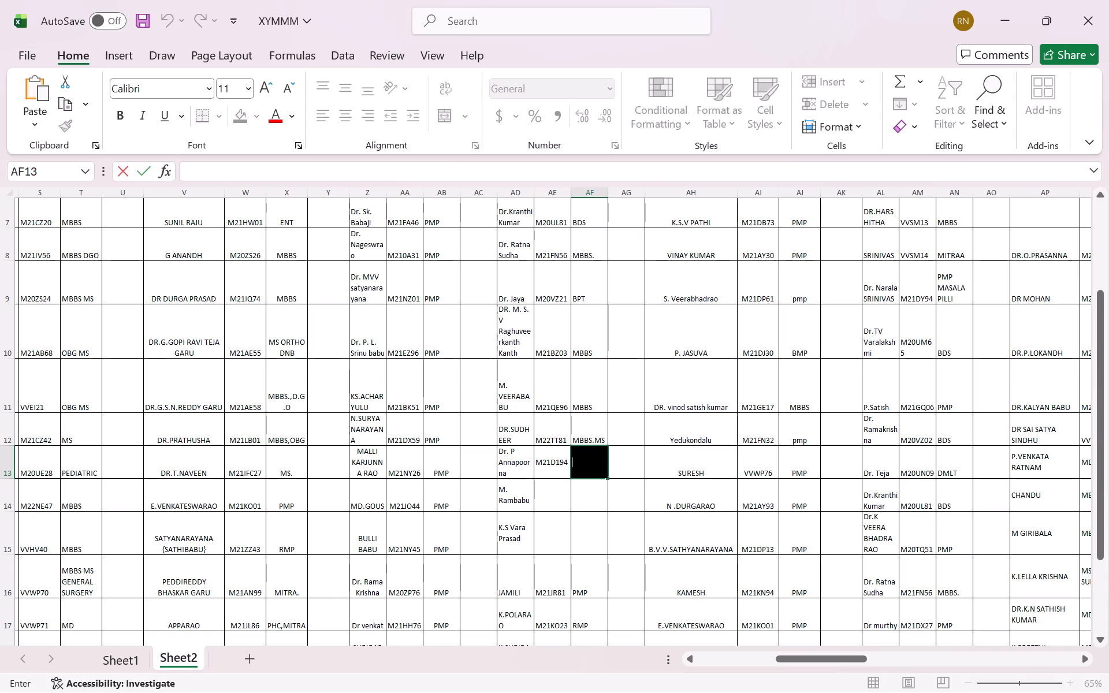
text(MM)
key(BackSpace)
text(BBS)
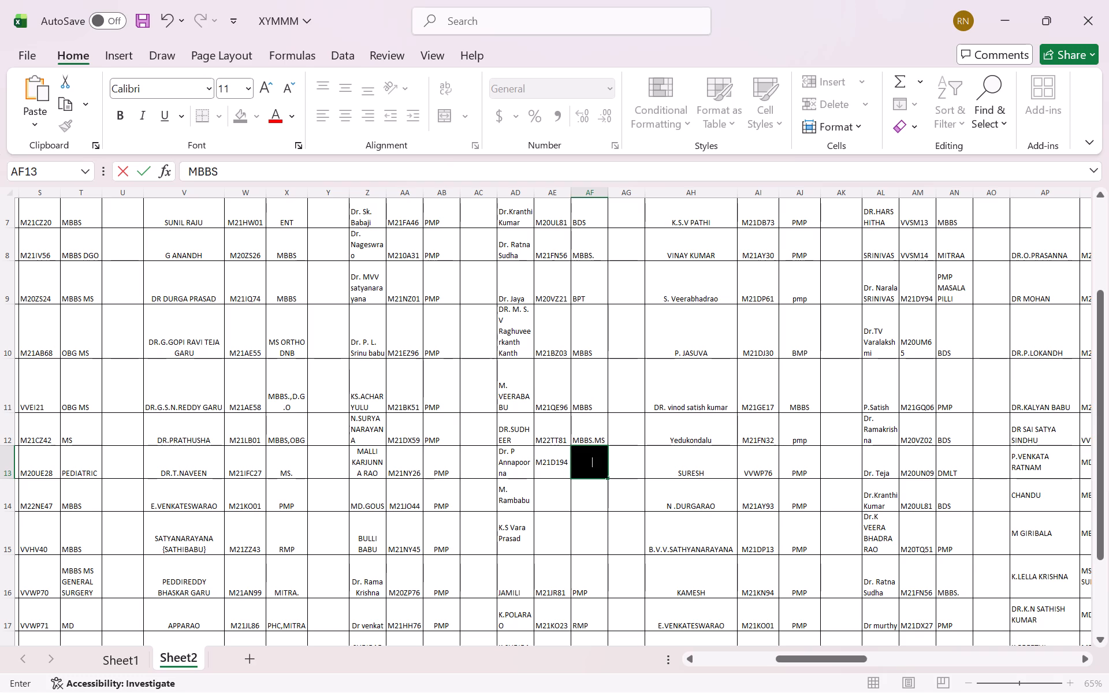
double_click(556, 509)
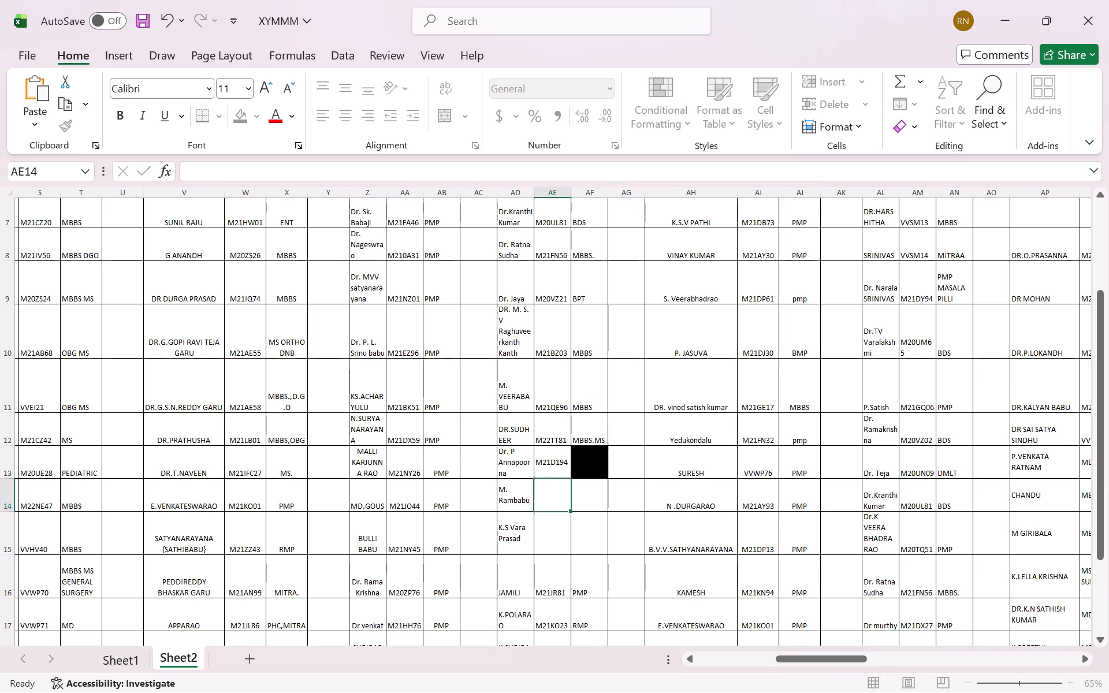
double_click(551, 502)
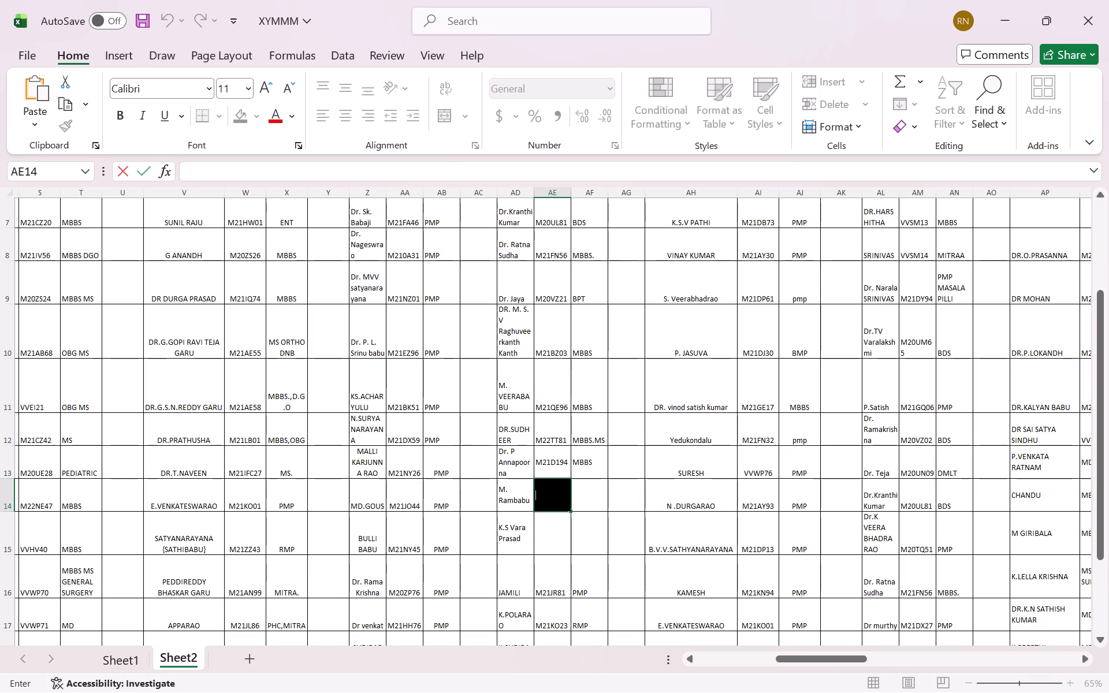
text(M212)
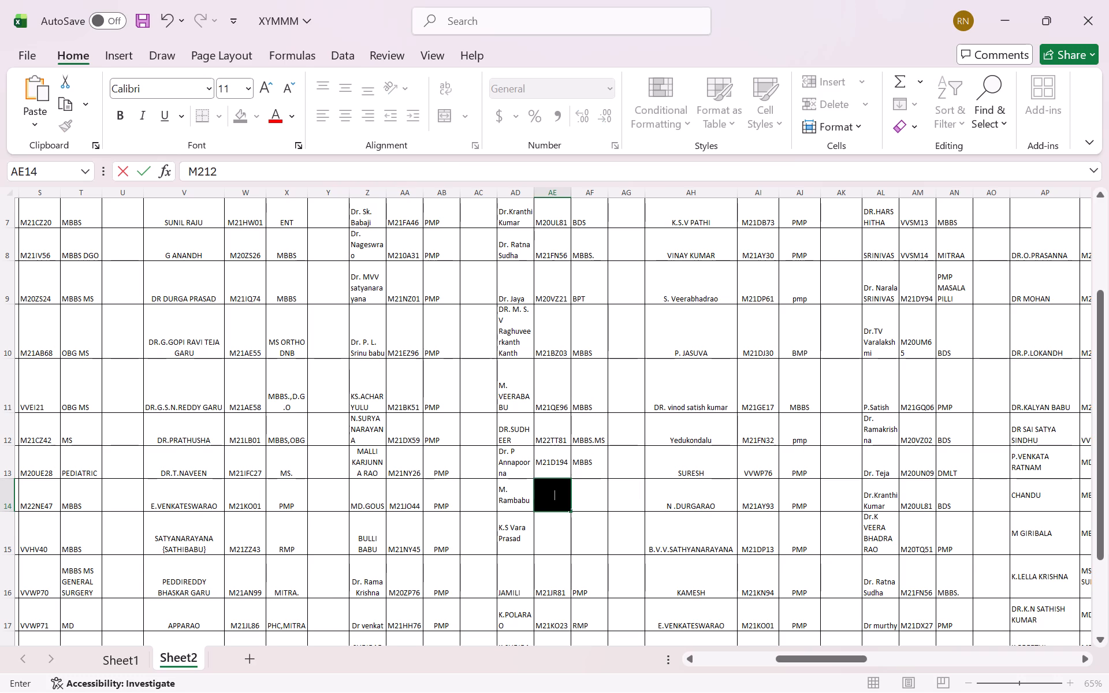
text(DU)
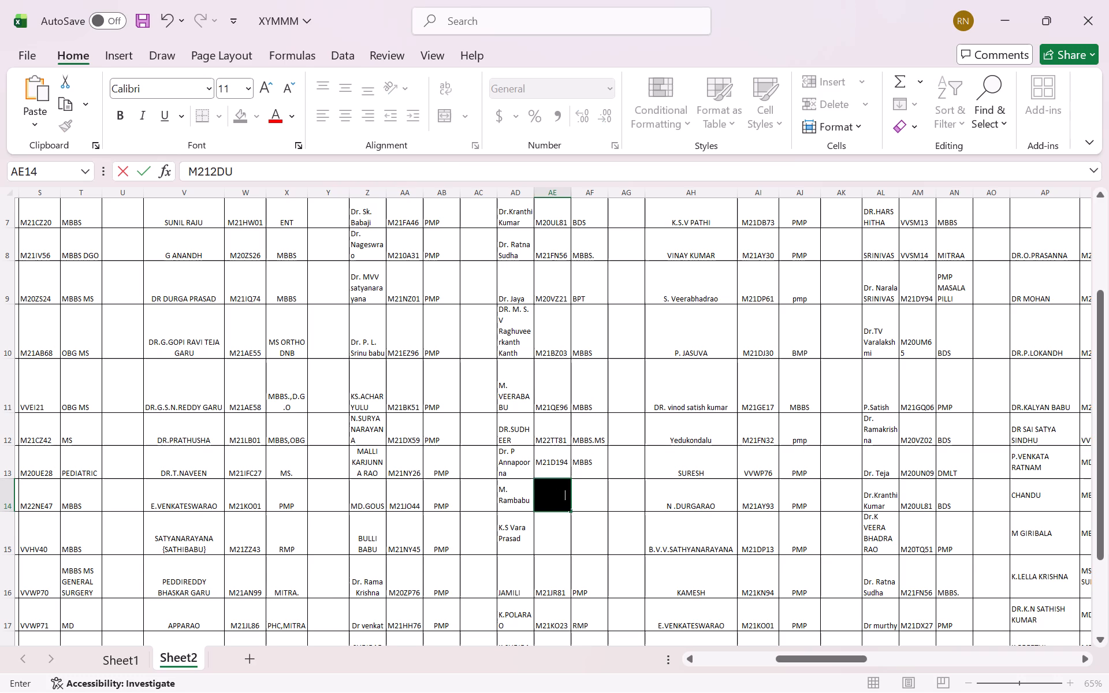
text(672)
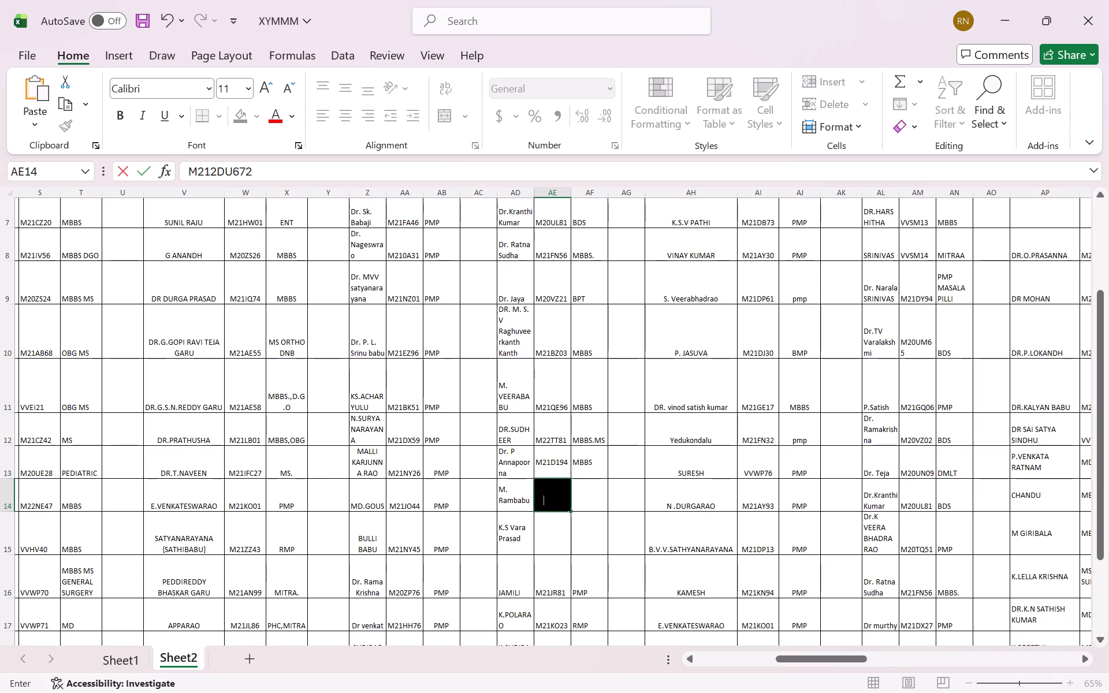
double_click(590, 494)
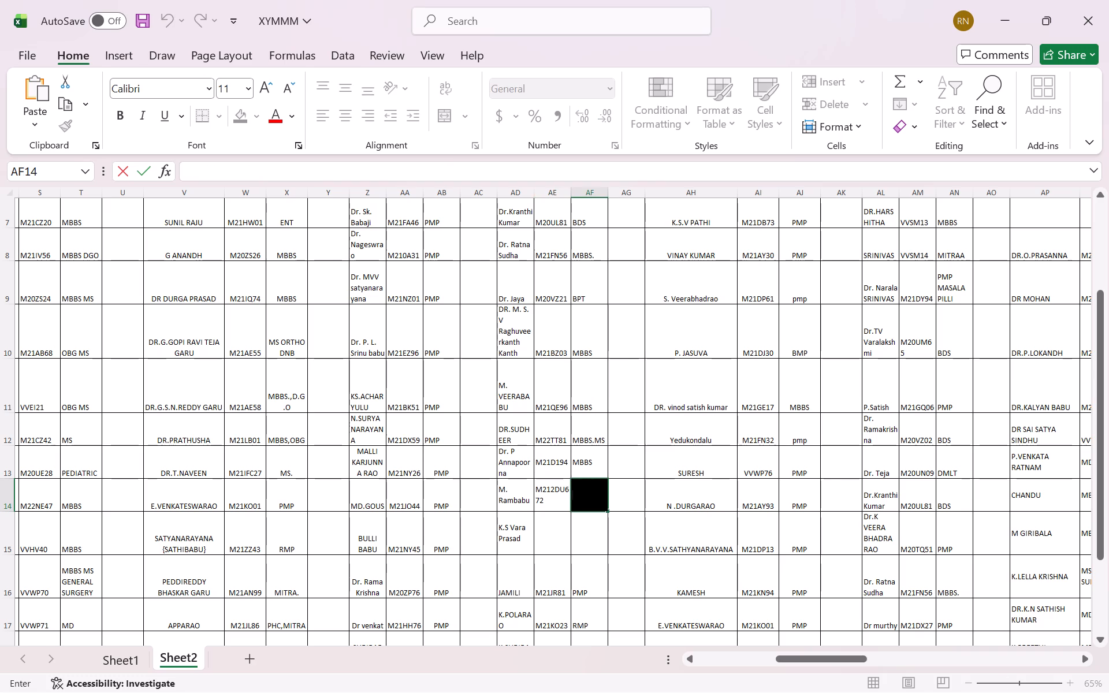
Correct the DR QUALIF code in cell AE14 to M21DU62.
double_click(553, 501)
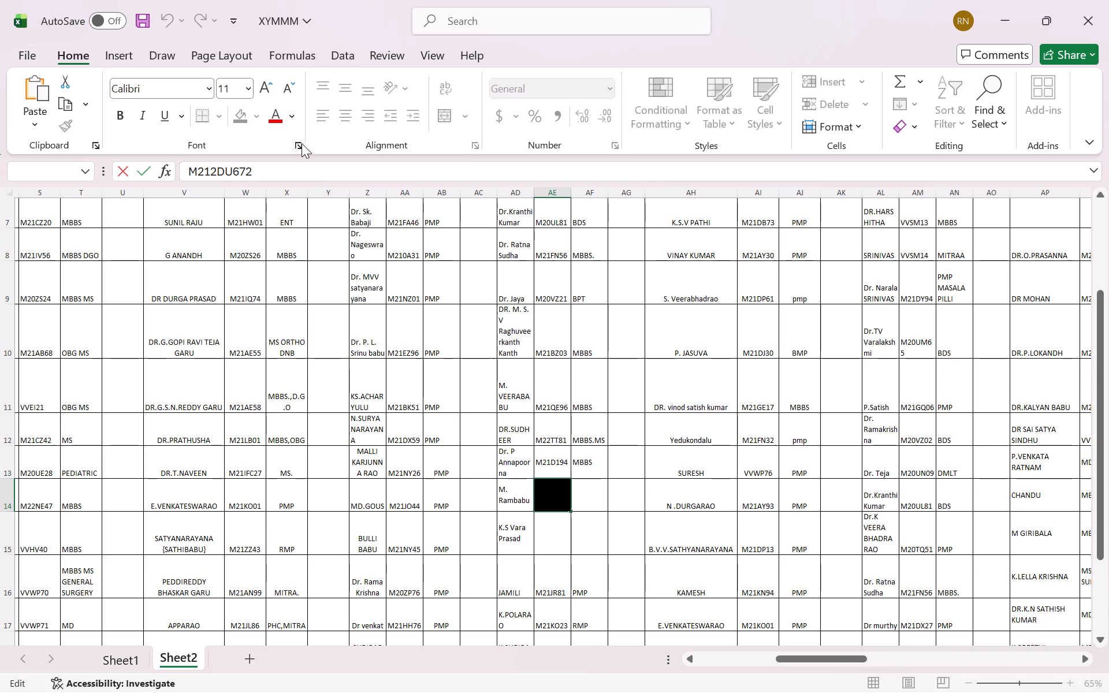
click(304, 167)
key(BackSpace)
key(BackSpace)
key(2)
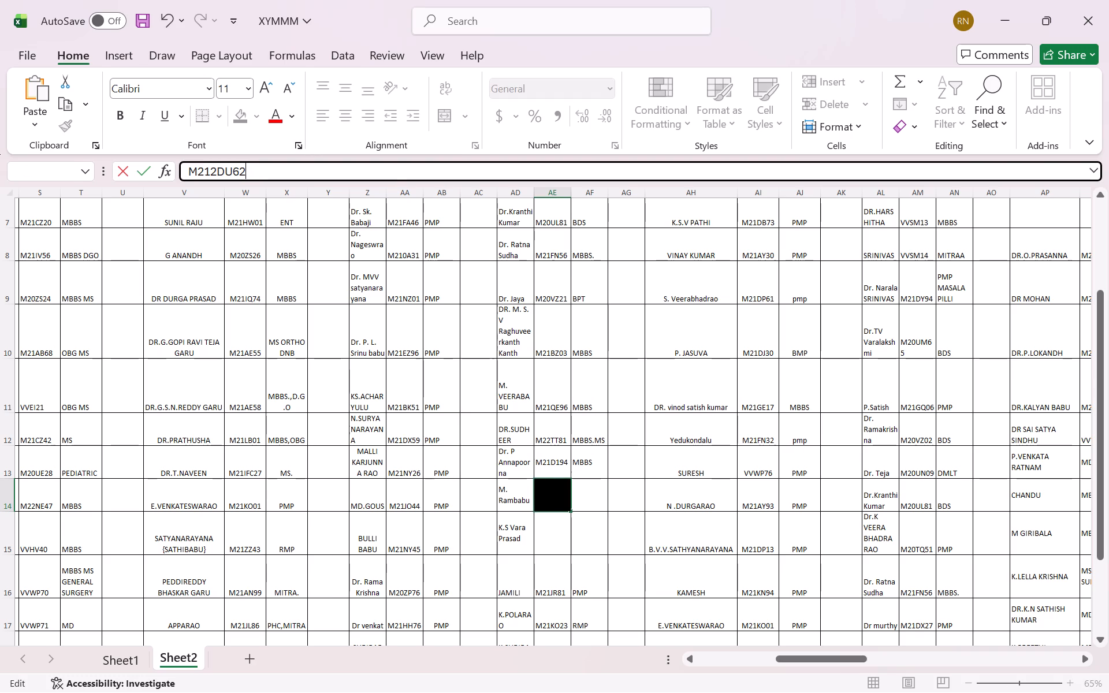
double_click(589, 490)
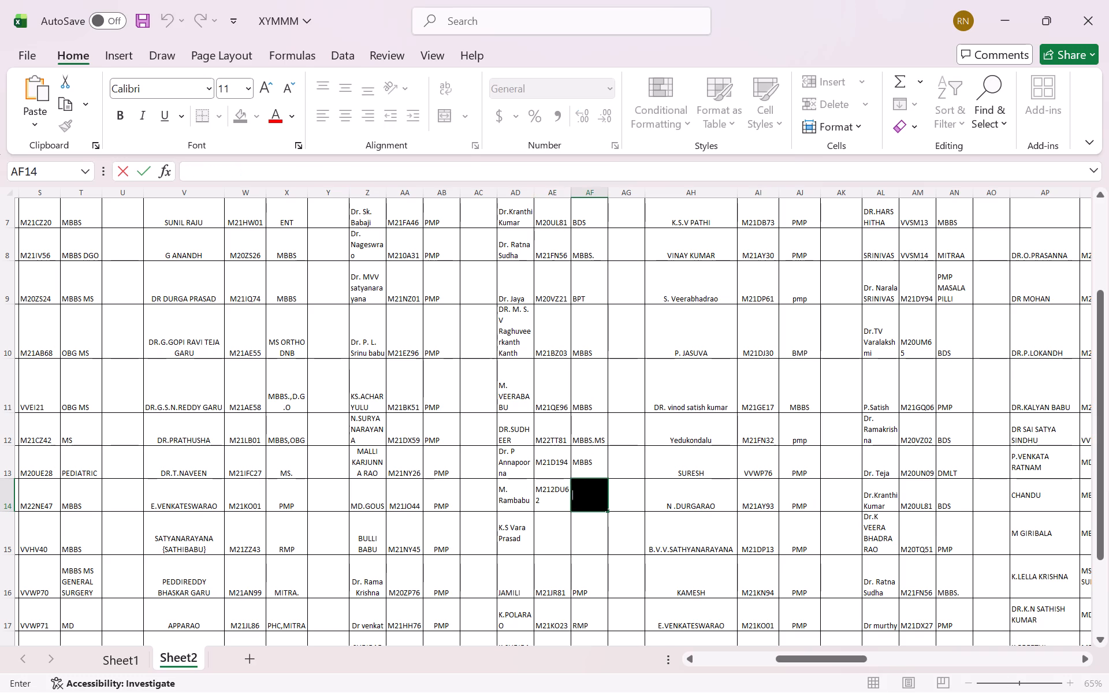
double_click(555, 494)
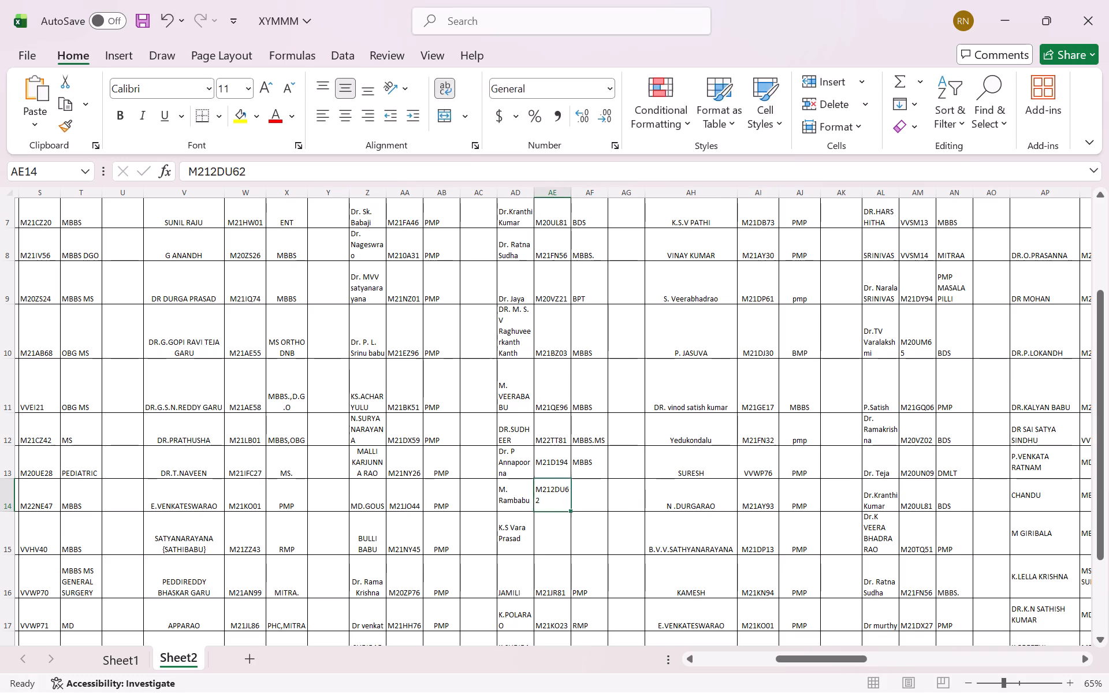
click(215, 169)
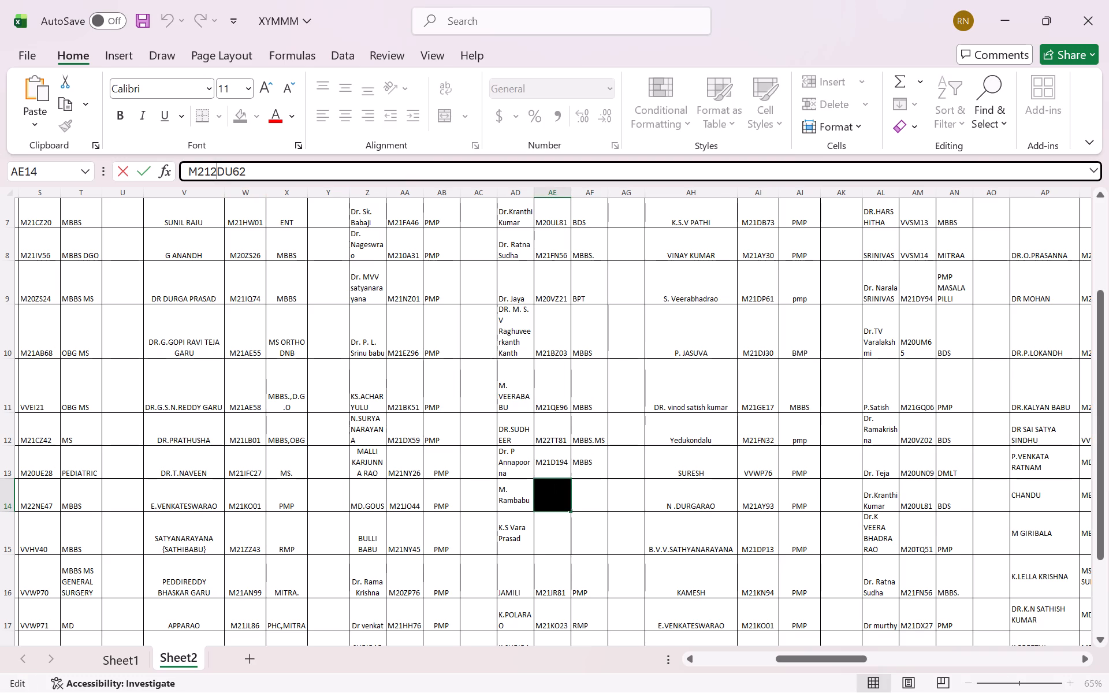
key(BackSpace)
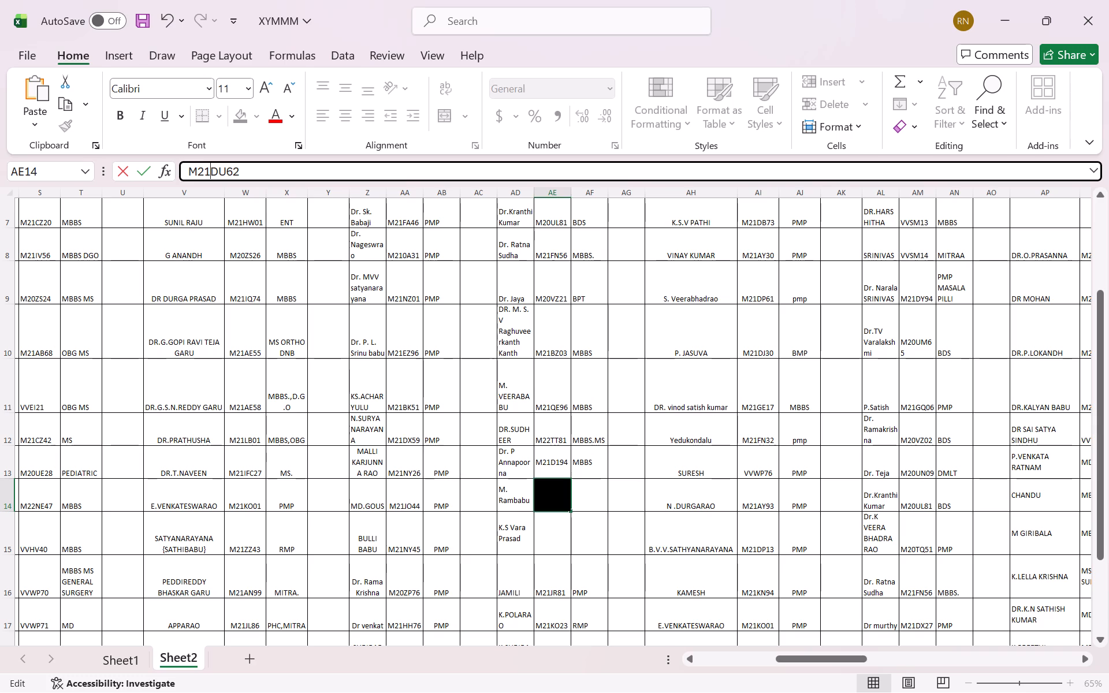
Enter MBBS in the UCID cell AF14 of the 10.11.2026 DRAKSHARAMAM block.
double_click(595, 498)
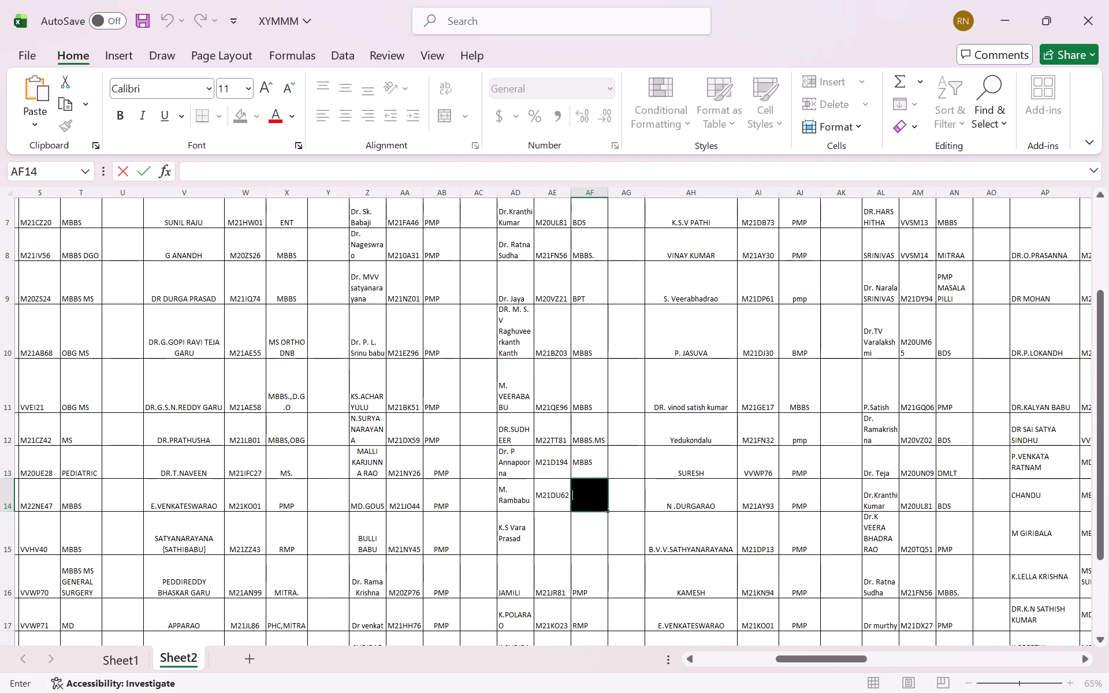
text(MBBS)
Examine the schedule blocks from 10.11.2026 to 16.11.2026, checking the DRAKSHARAMAM rows for blank DR QUALIF and UCID cells.
scroll(699, 434, left, 3)
scroll(699, 434, up, 1)
scroll(699, 434, down, 1)
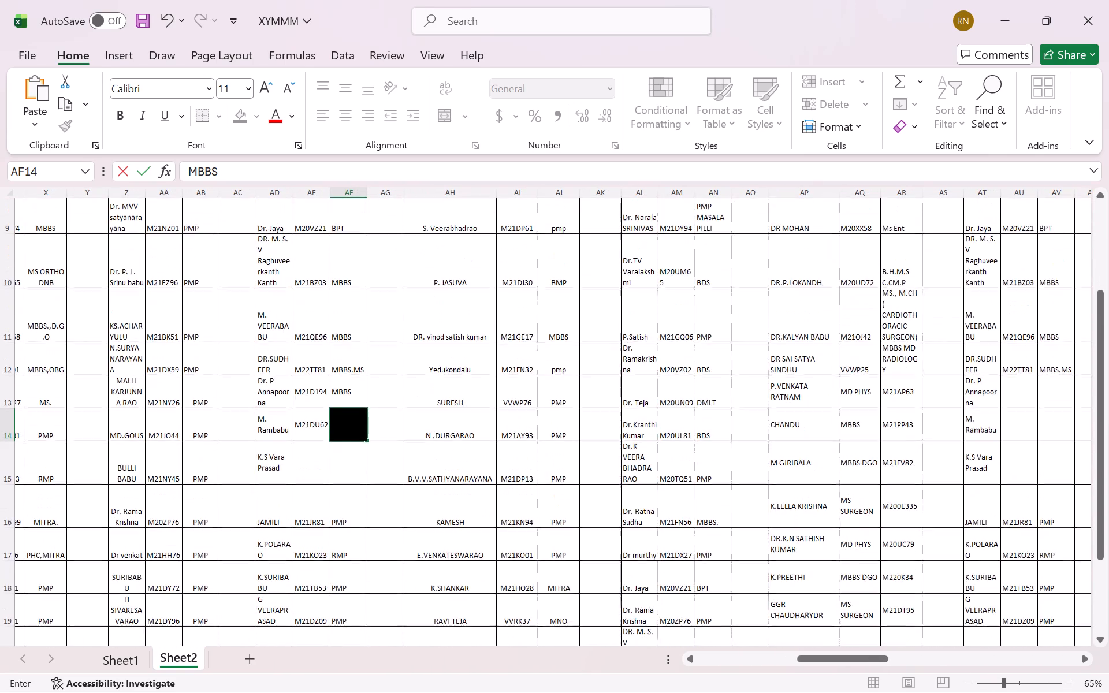
scroll(699, 434, down, 1)
scroll(699, 434, up, 3)
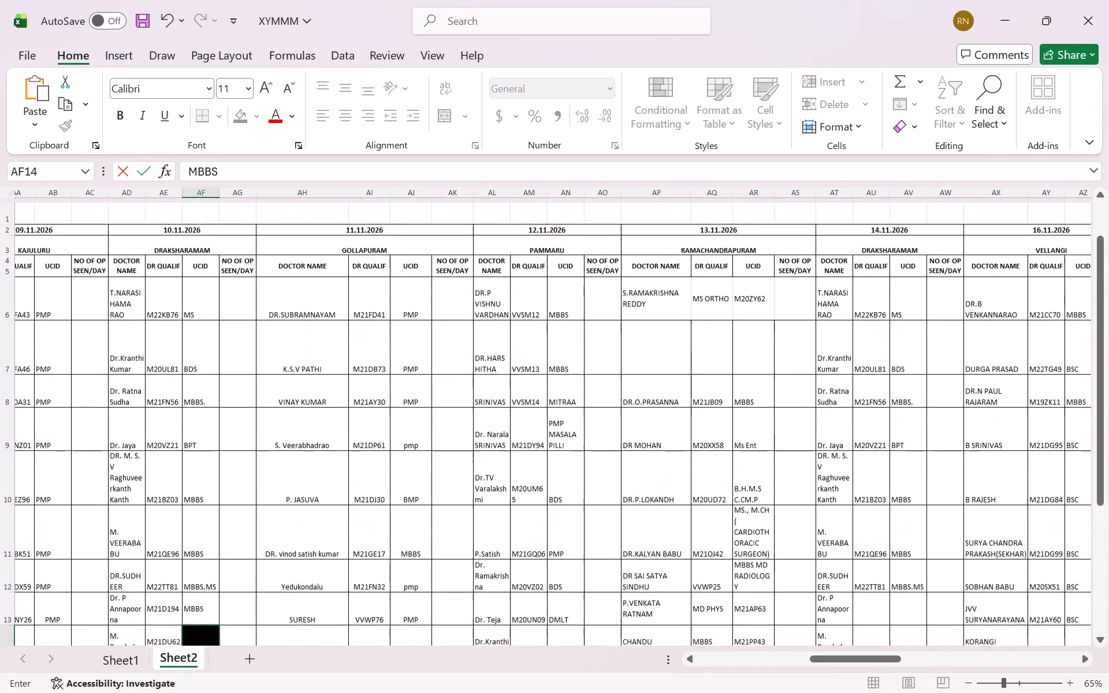
scroll(699, 434, down, 1)
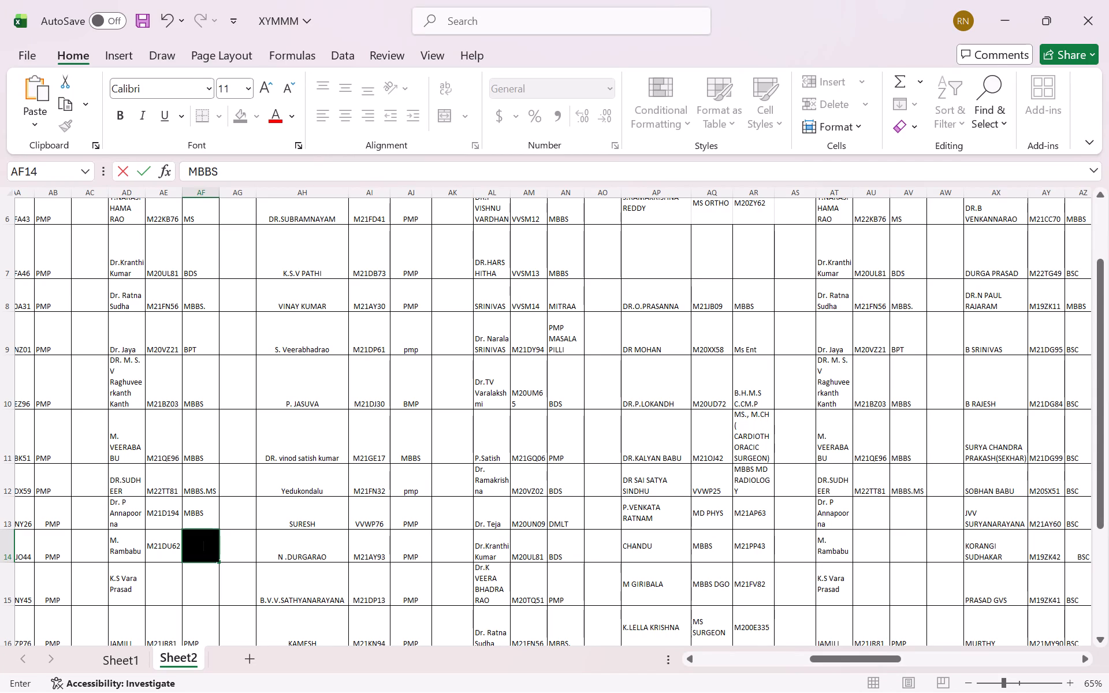
scroll(710, 483, down, 1)
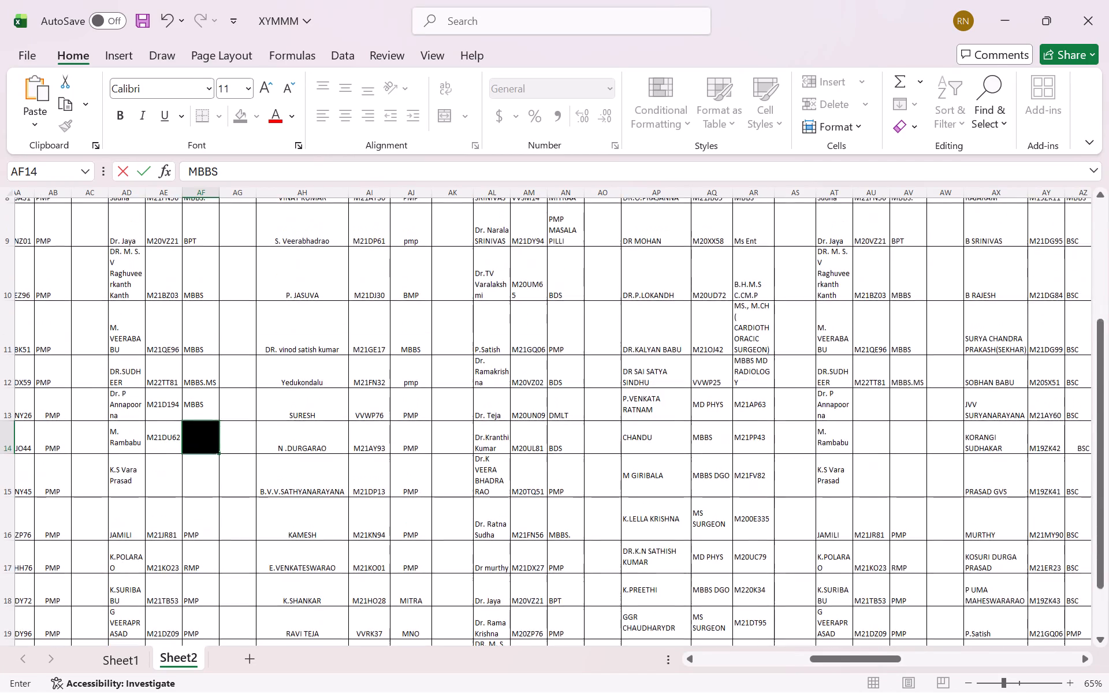
scroll(710, 483, up, 1)
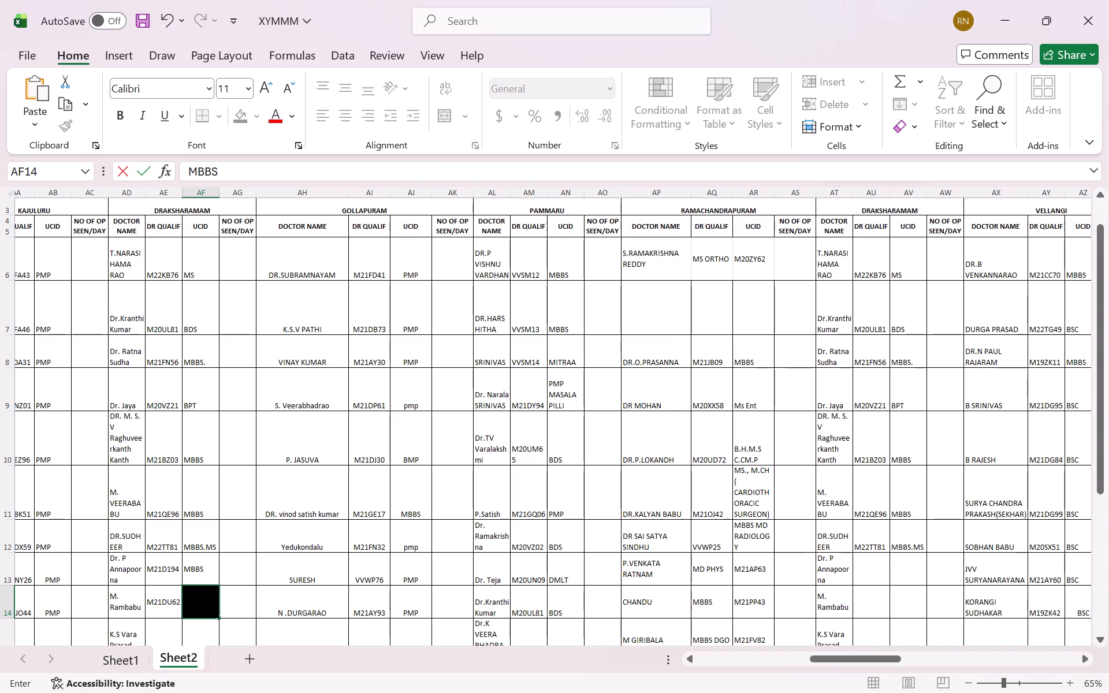
scroll(654, 304, down, 1)
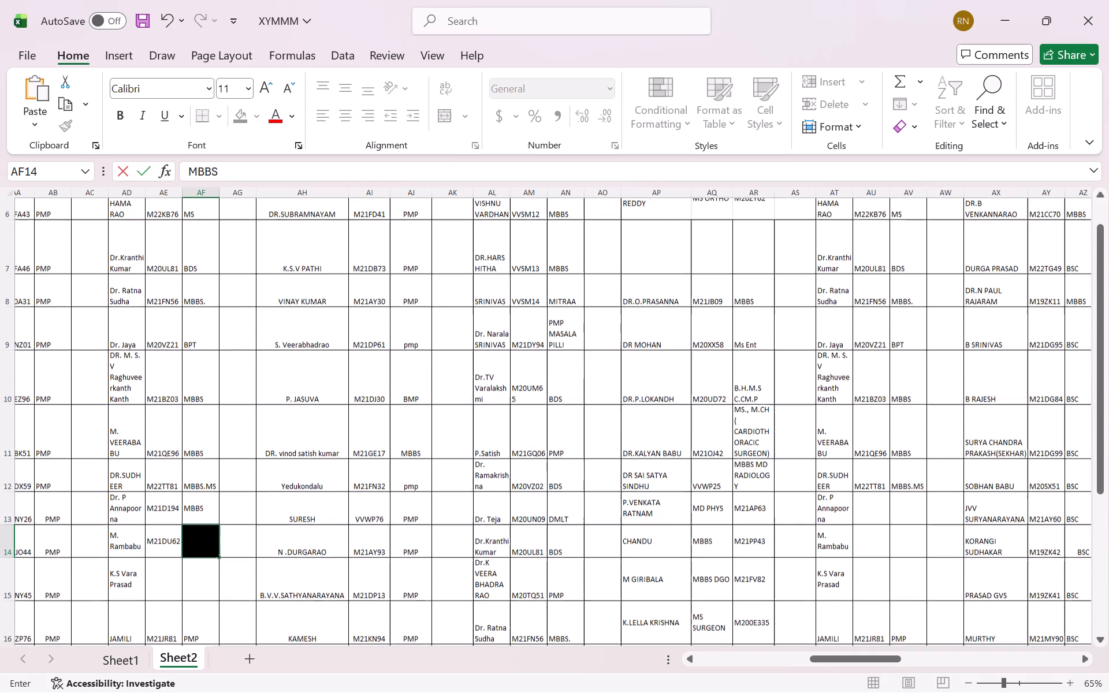
scroll(654, 304, down, 1)
scroll(654, 304, up, 1)
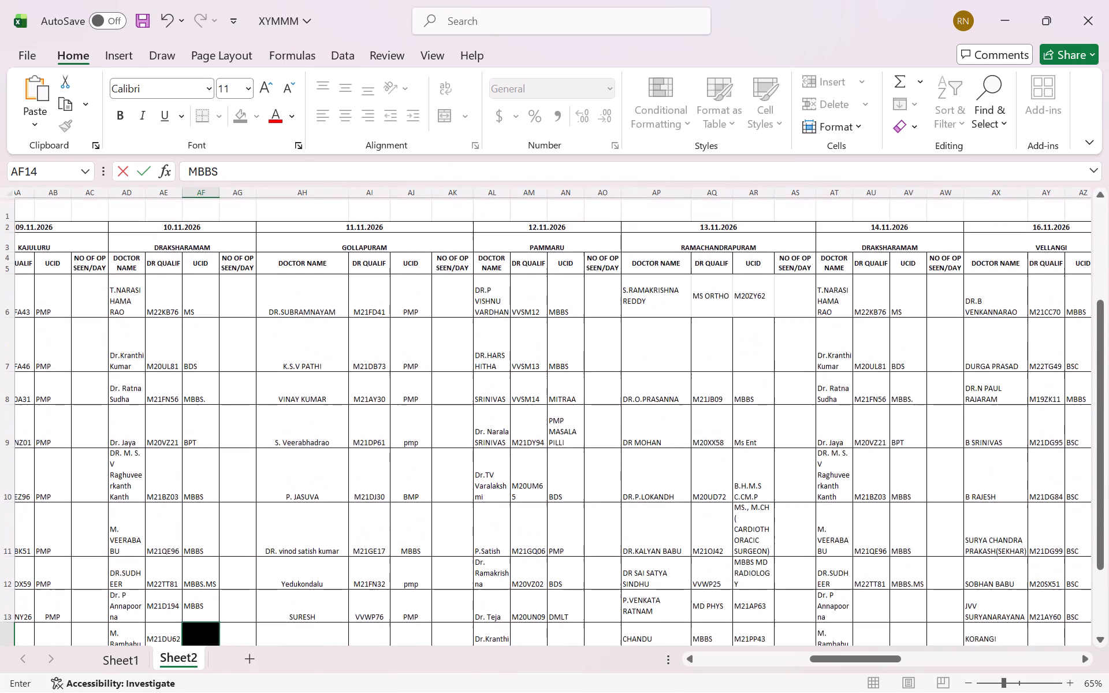
Enter the missing doctor's name in the blank DOCTOR NAME cell AP7 of the 13.11.2026 RAMACHANDRAPURAM block.
double_click(654, 326)
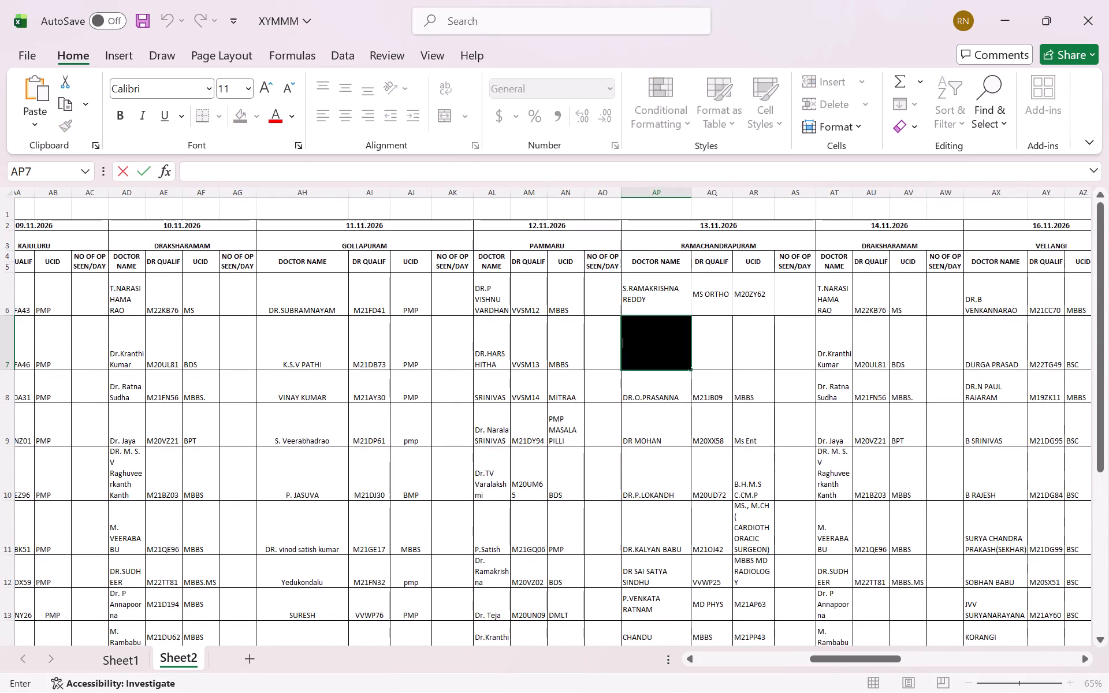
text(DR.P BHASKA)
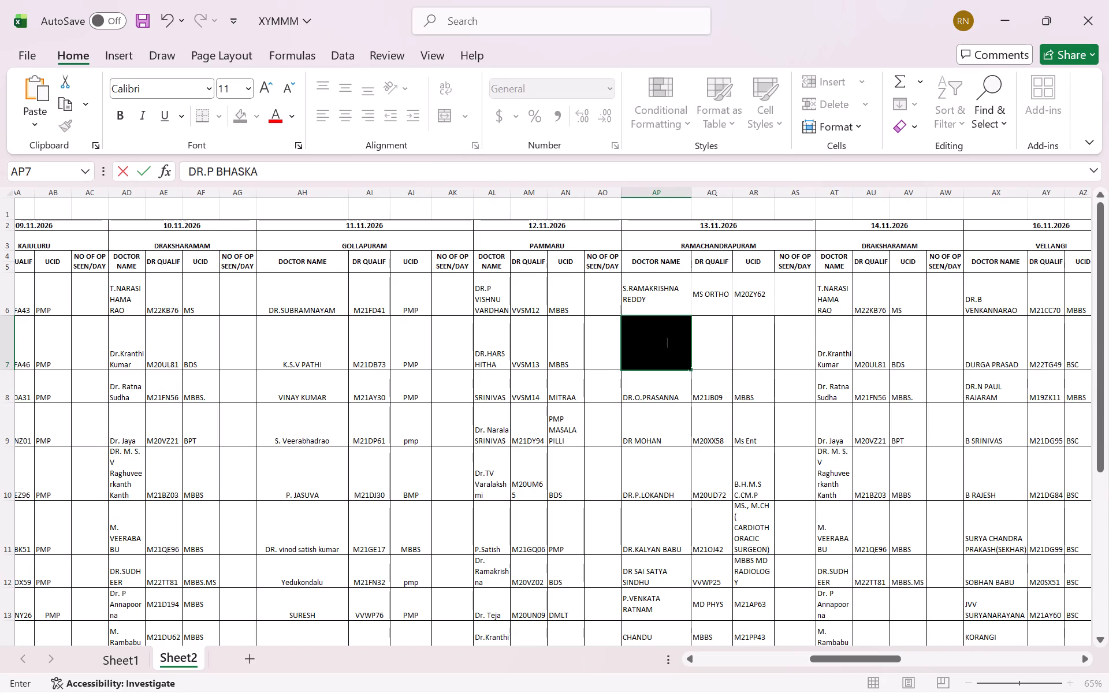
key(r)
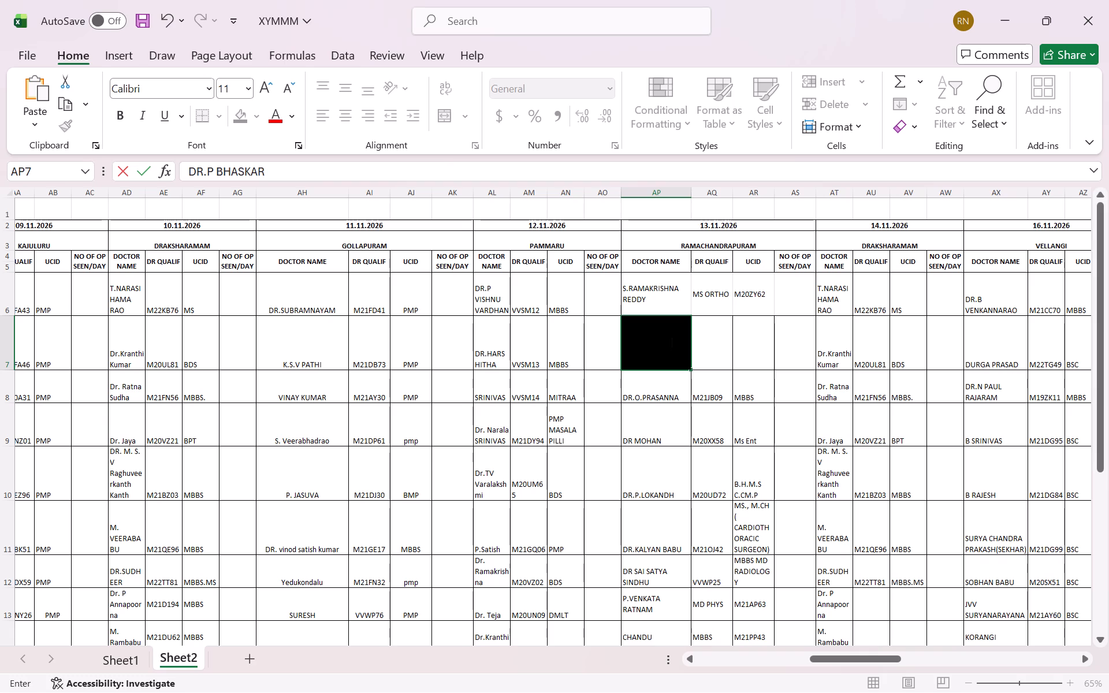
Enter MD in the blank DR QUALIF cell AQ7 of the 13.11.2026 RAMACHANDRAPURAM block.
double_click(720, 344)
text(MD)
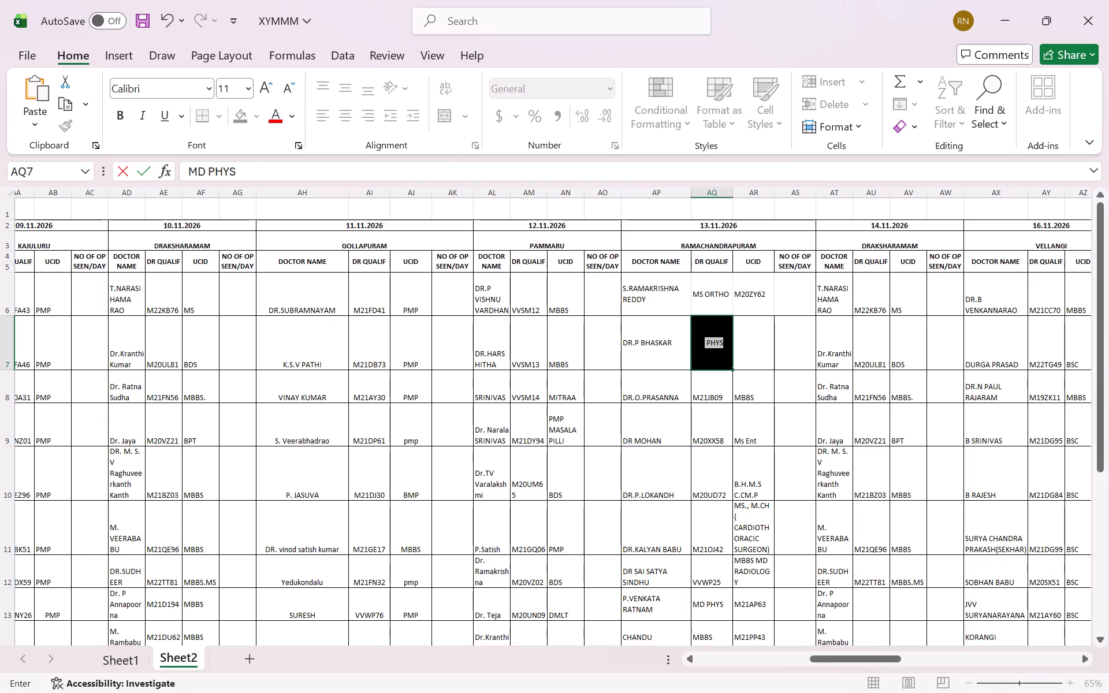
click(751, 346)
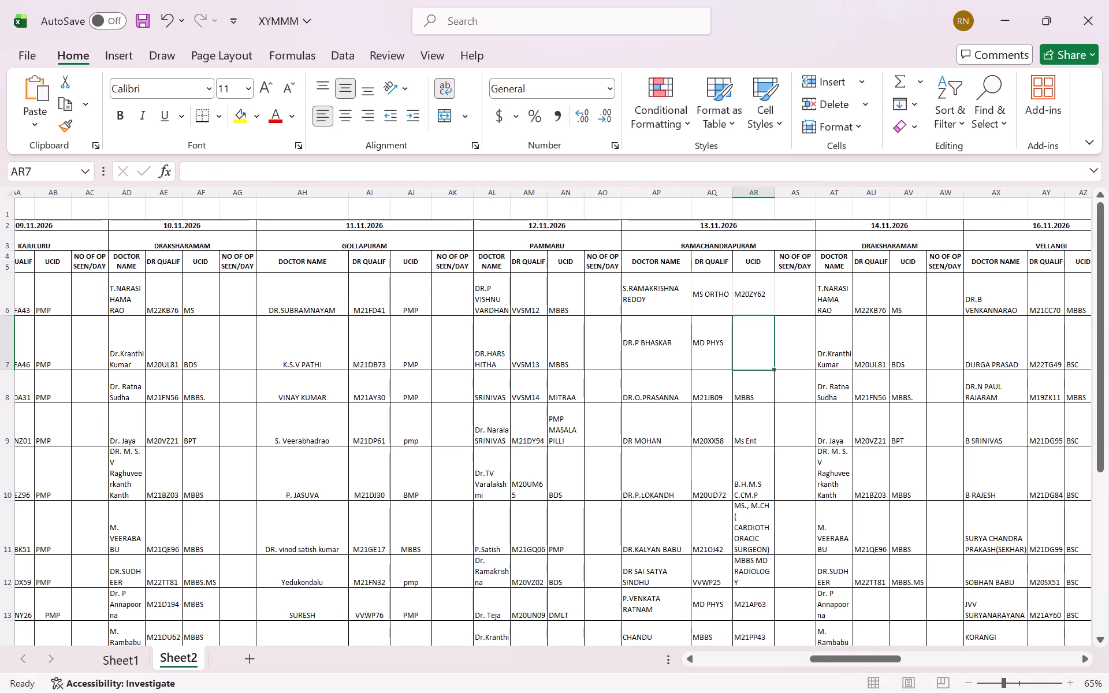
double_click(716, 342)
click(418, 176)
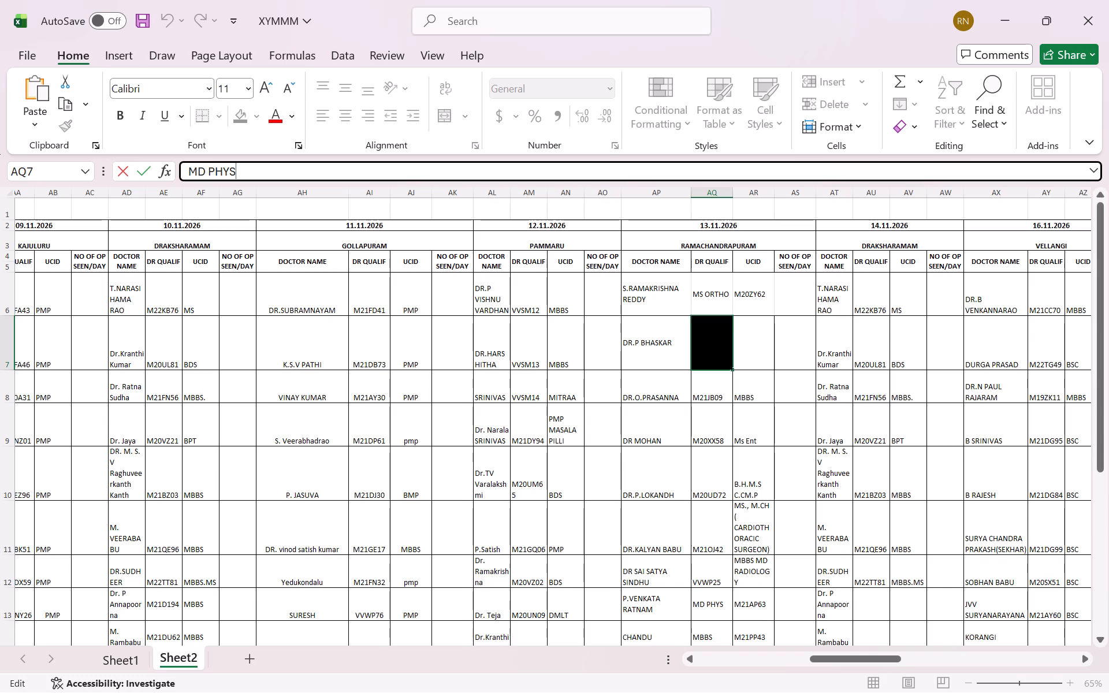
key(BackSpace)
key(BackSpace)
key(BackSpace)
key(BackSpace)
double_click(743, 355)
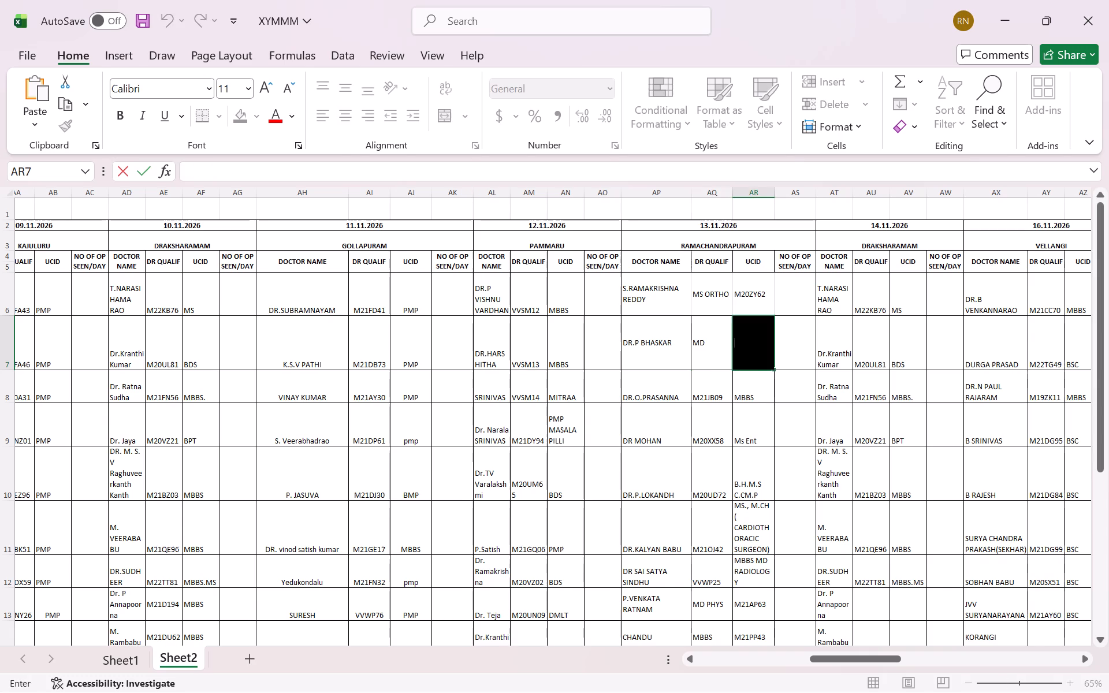
Replace the DR QUALIF entry in cell AQ7 of the 13.11.2026 RAMACHANDRAPURAM block with SPC.
double_click(714, 350)
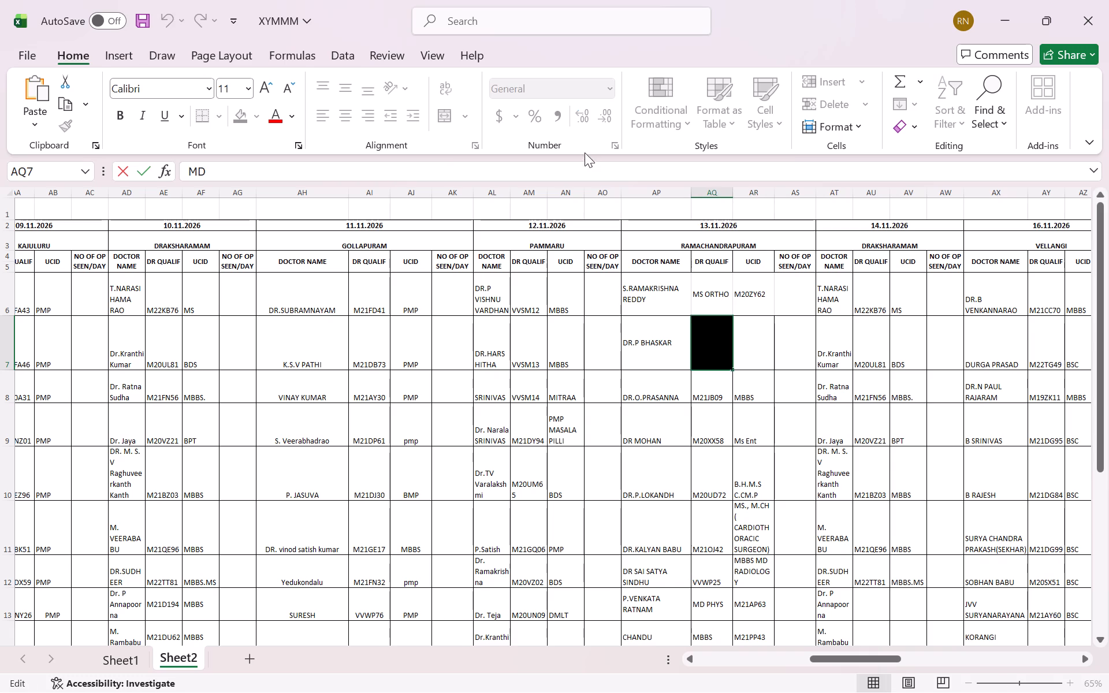
key(BackSpace)
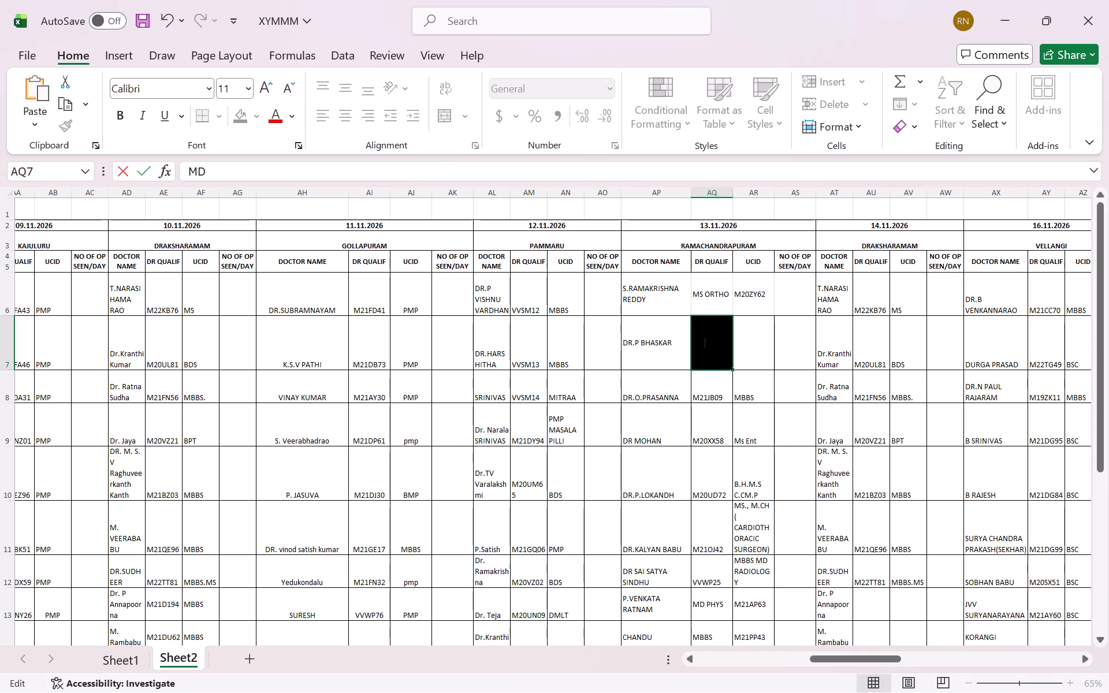
click(613, 171)
key(BackSpace)
key(BackSpace)
key(BackSpace)
key(BackSpace)
key(BackSpace)
key(BackSpace)
key(BackSpace)
key(BackSpace)
key(BackSpace)
key(BackSpace)
key(BackSpace)
key(BackSpace)
key(BackSpace)
key(BackSpace)
key(BackSpace)
key(BackSpace)
key(BackSpace)
key(BackSpace)
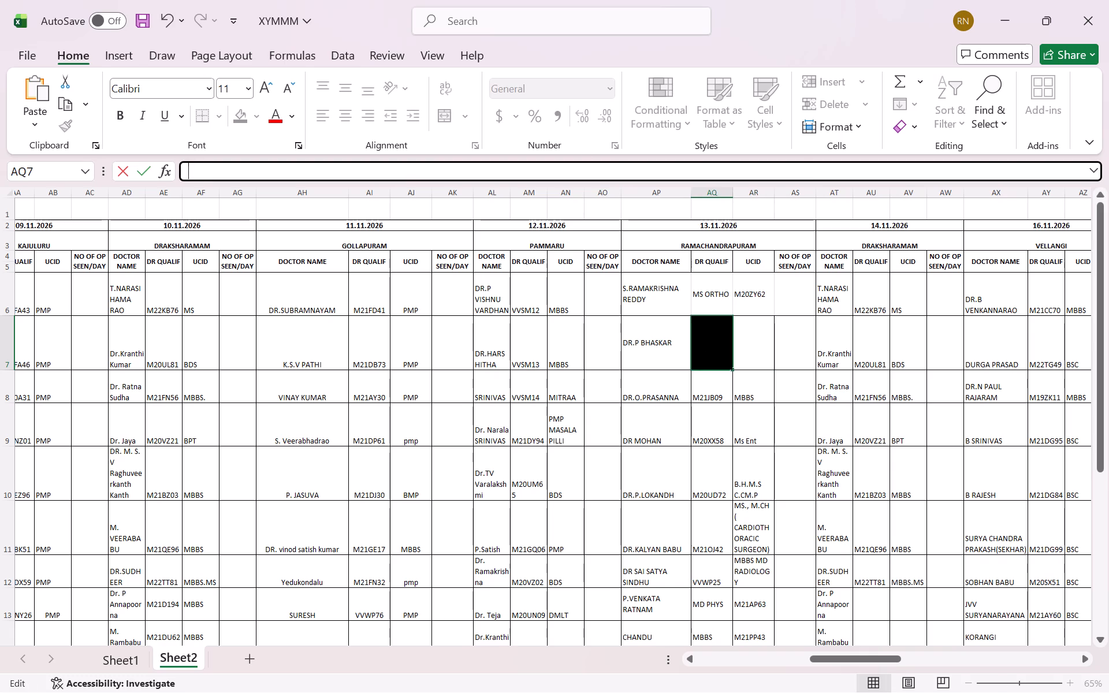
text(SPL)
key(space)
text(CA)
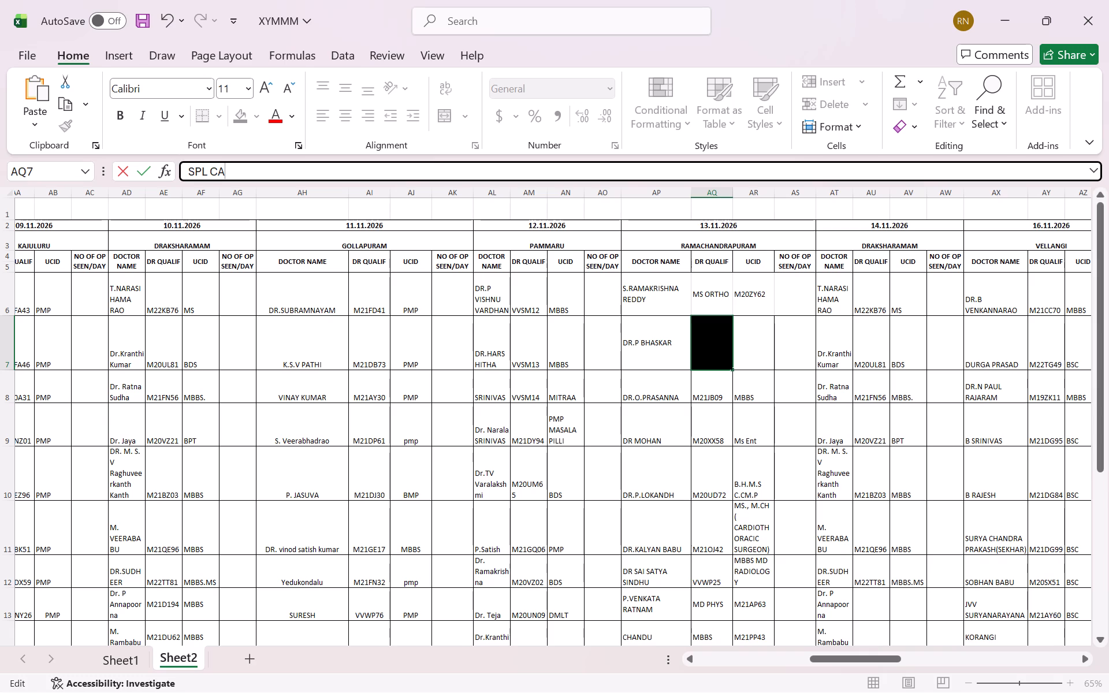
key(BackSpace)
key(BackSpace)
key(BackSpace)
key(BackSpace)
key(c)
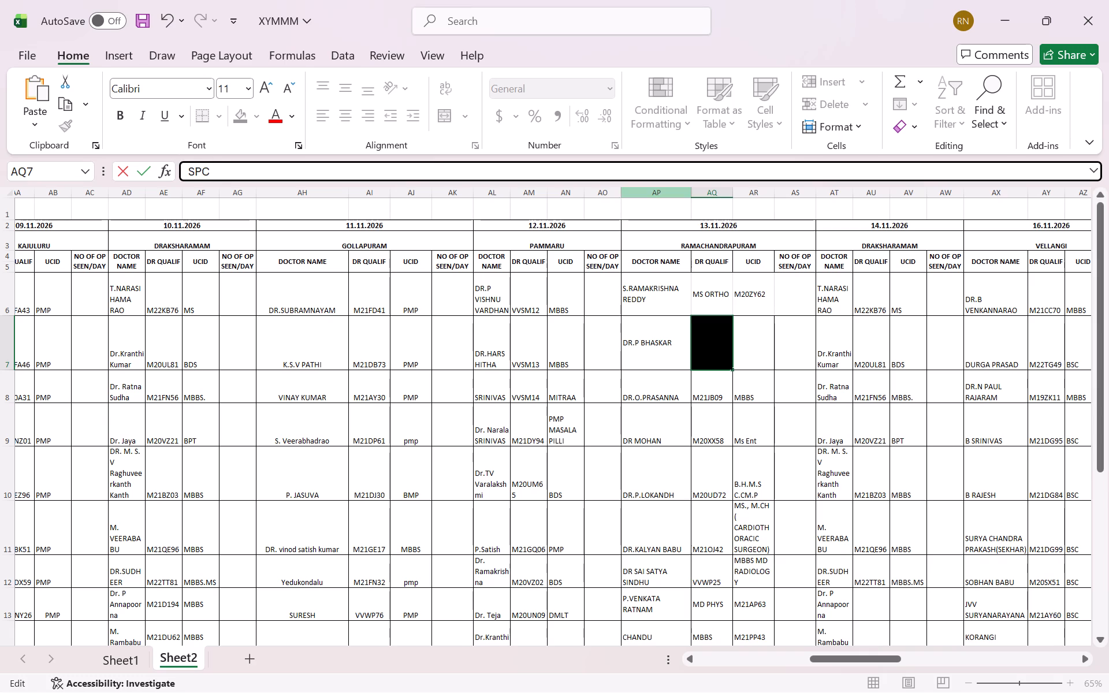
double_click(768, 331)
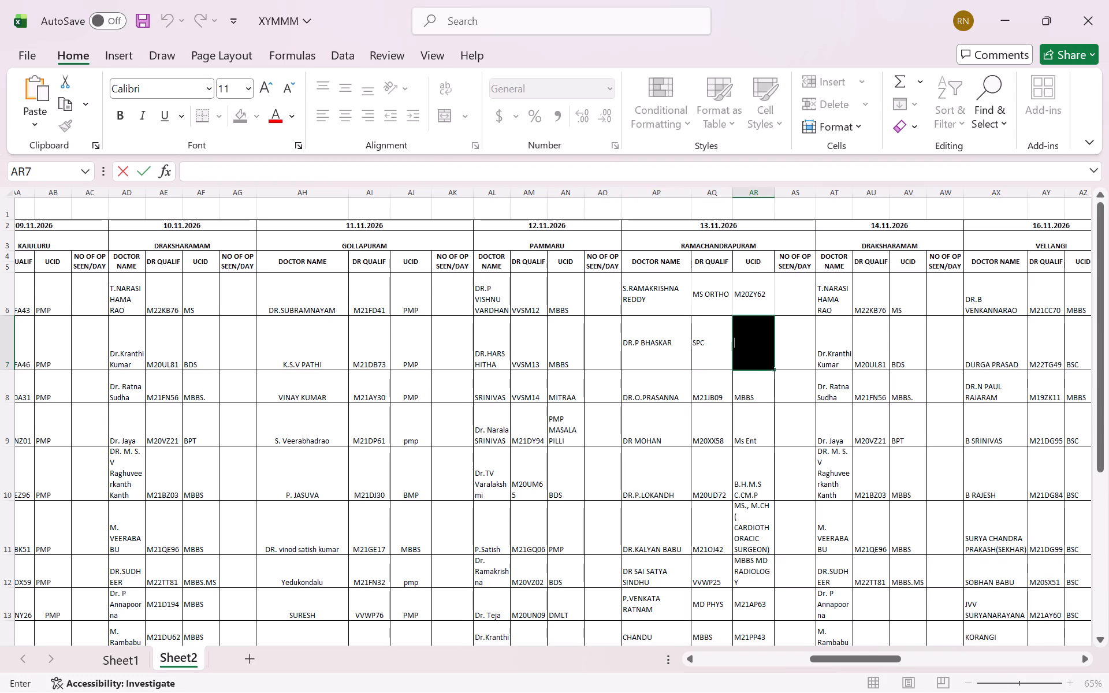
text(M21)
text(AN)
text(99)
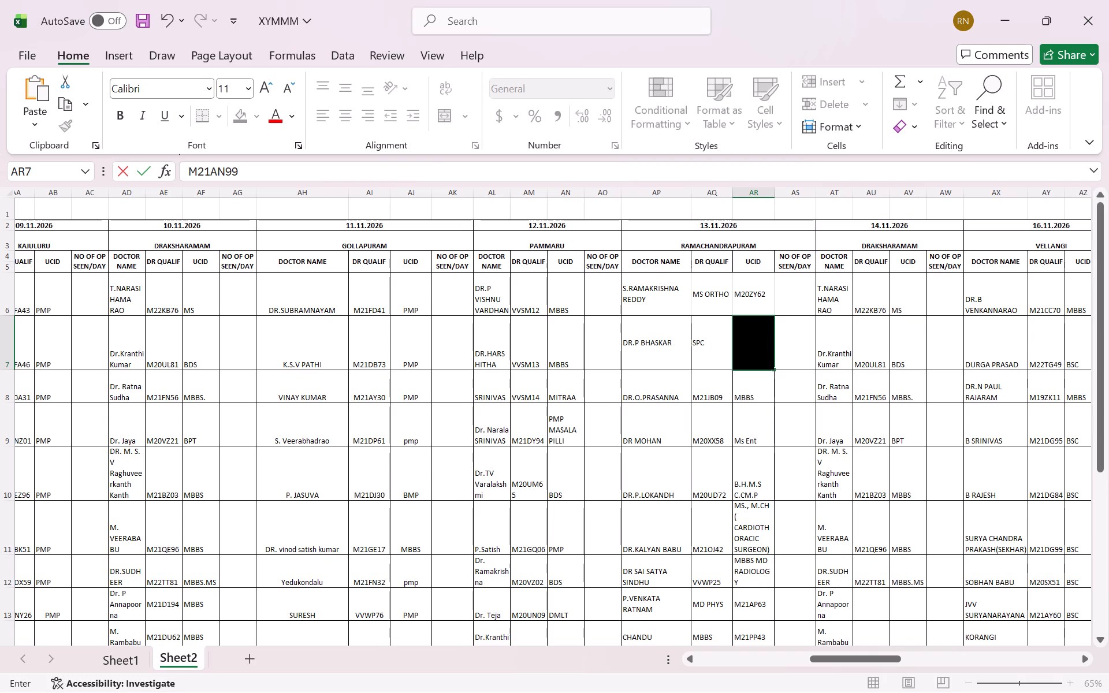
Enter M21 in the blank DR QUALIF cell AU13 of the 14.11.2026 DRAKSHARAMAM block.
scroll(710, 490, left, 2)
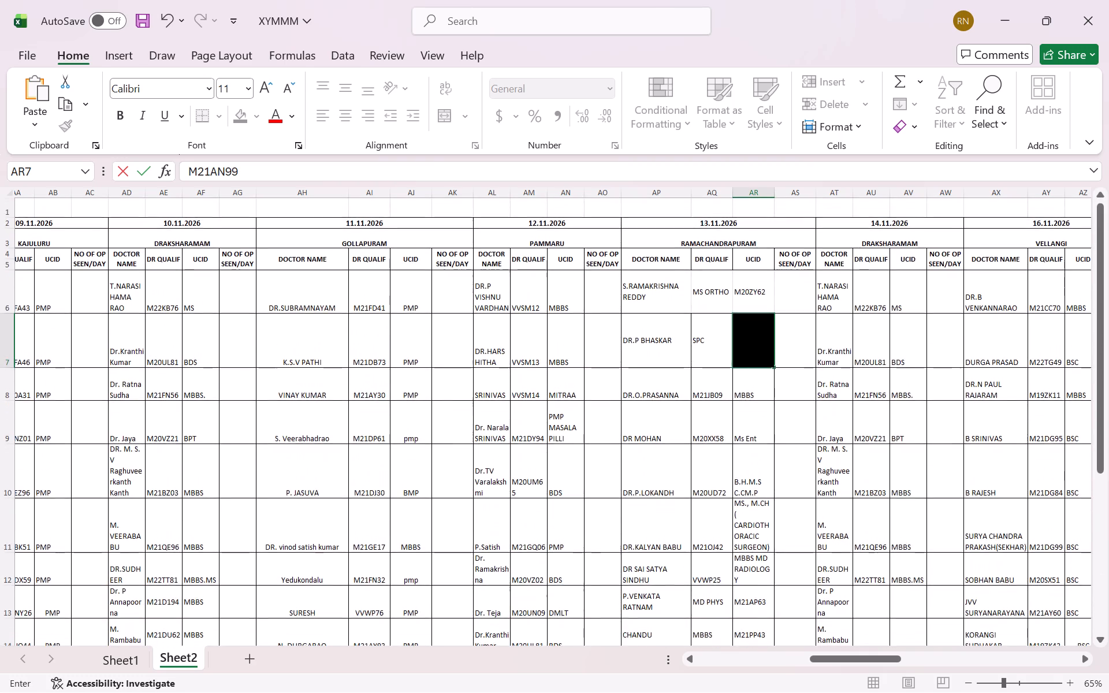
scroll(710, 490, down, 1)
scroll(710, 490, left, 2)
double_click(672, 540)
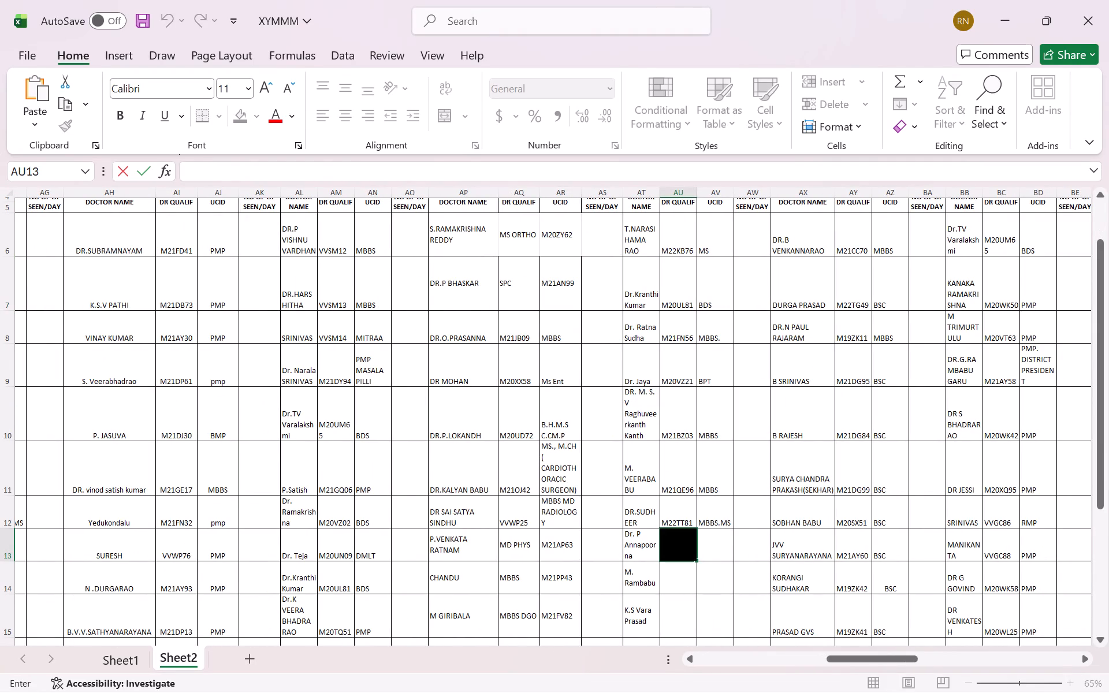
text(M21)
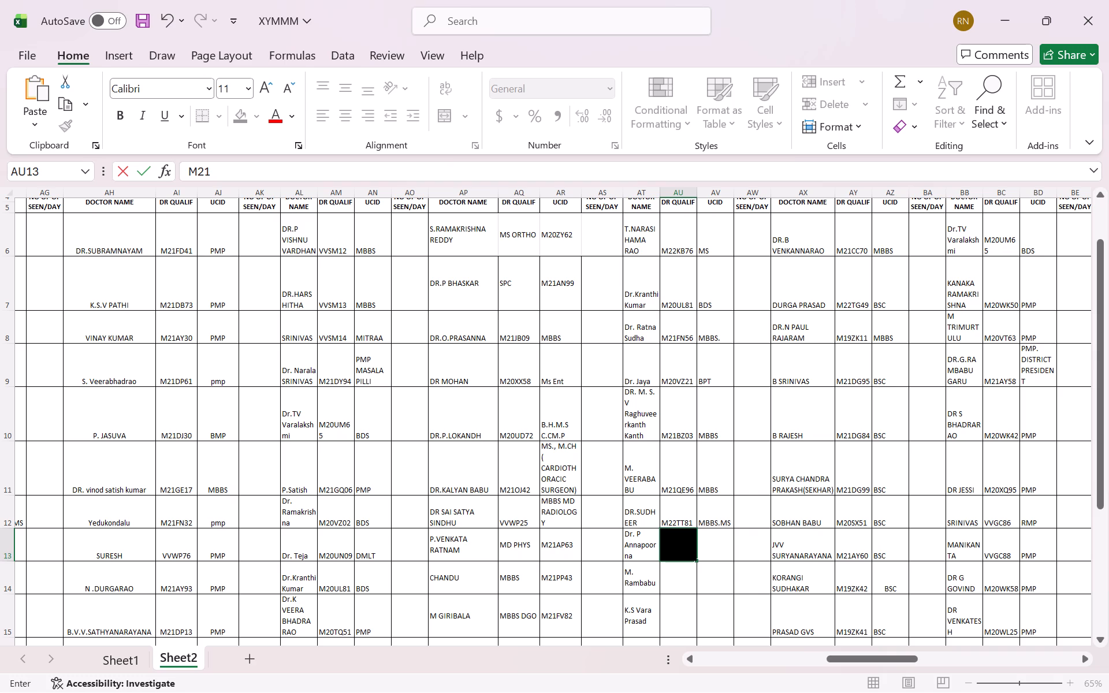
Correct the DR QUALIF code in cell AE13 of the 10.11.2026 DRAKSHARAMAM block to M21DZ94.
scroll(672, 540, right, 4)
scroll(502, 459, right, 5)
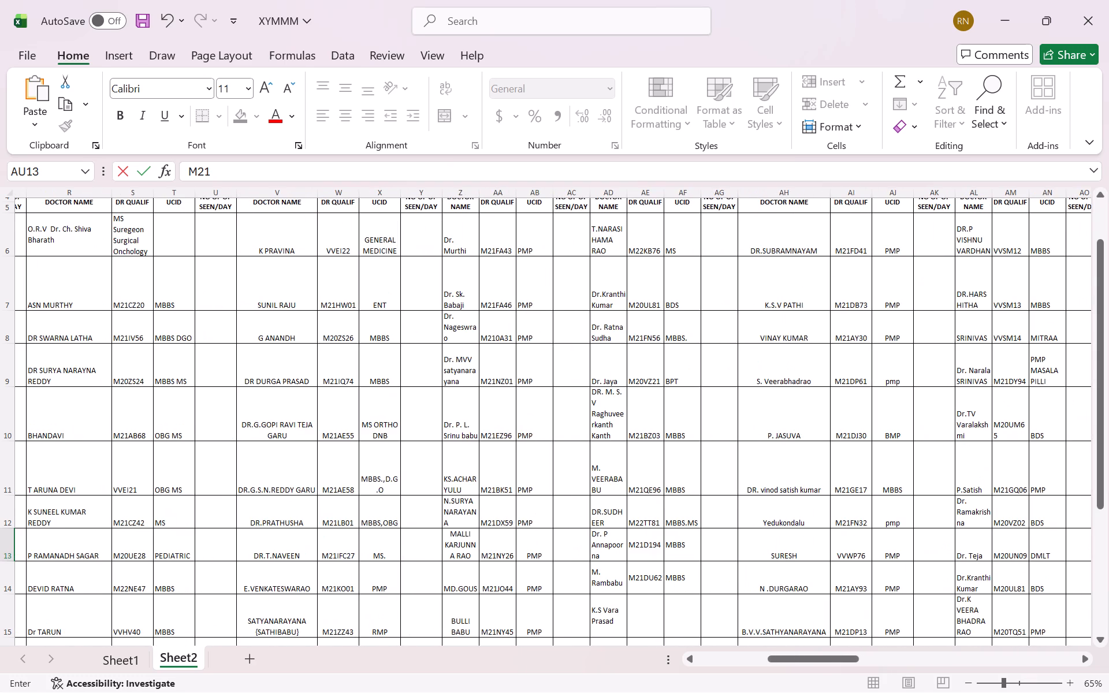
scroll(502, 459, up, 1)
scroll(502, 459, down, 1)
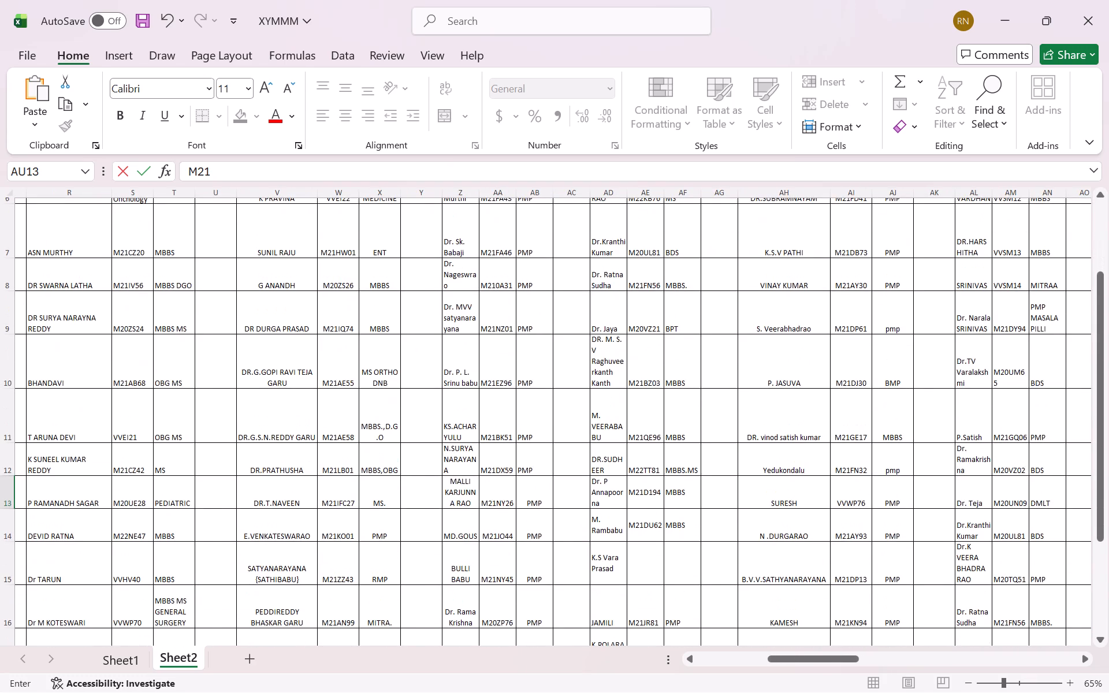
scroll(502, 459, right, 2)
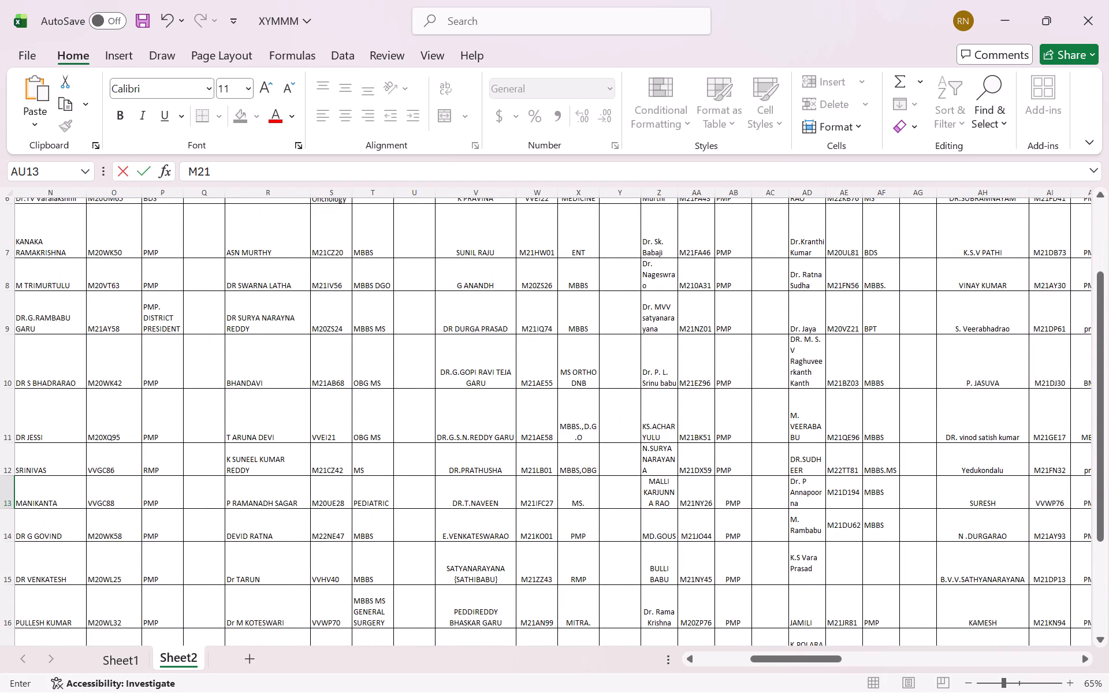
double_click(842, 498)
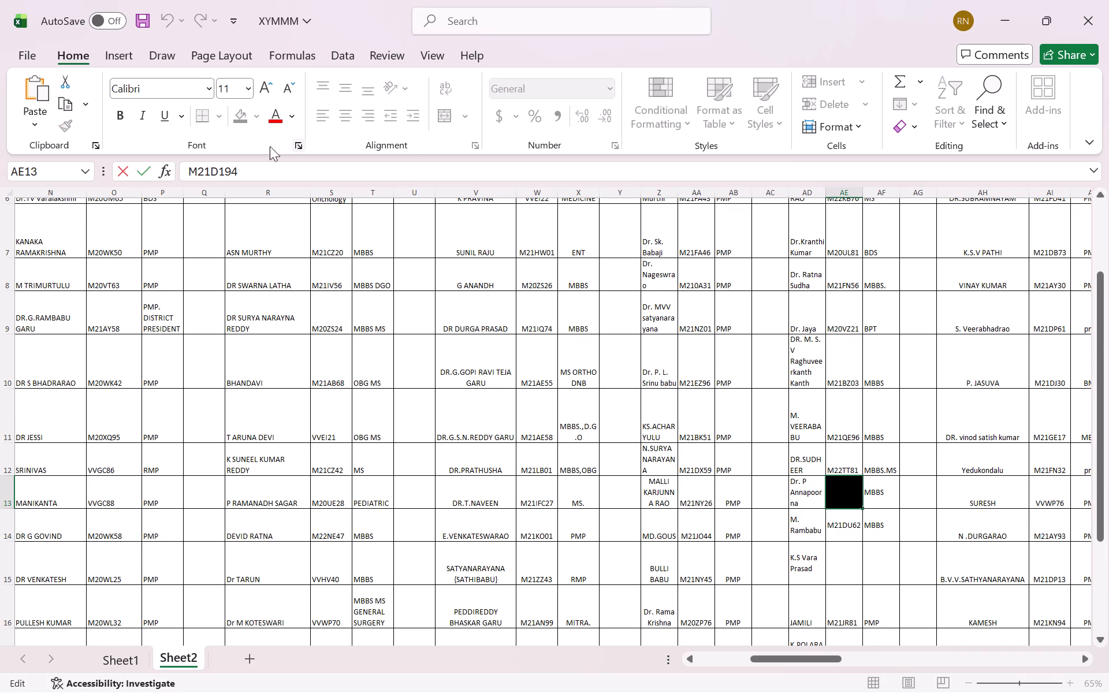
click(230, 170)
key(Left)
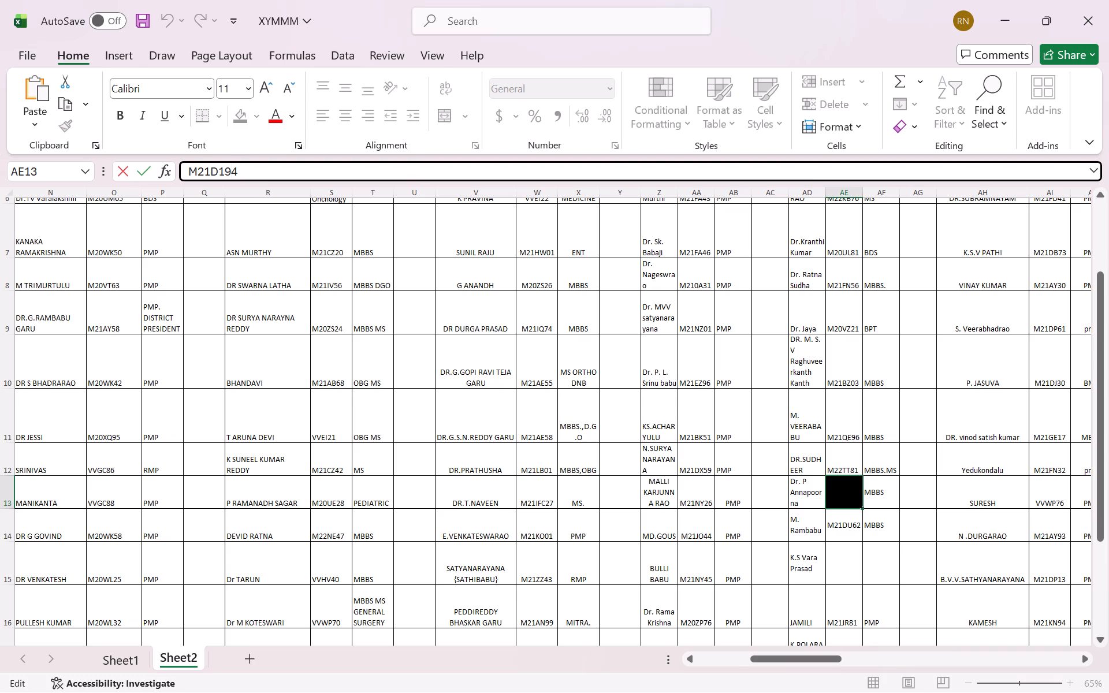
key(BackSpace)
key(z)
scroll(664, 325, left, 1)
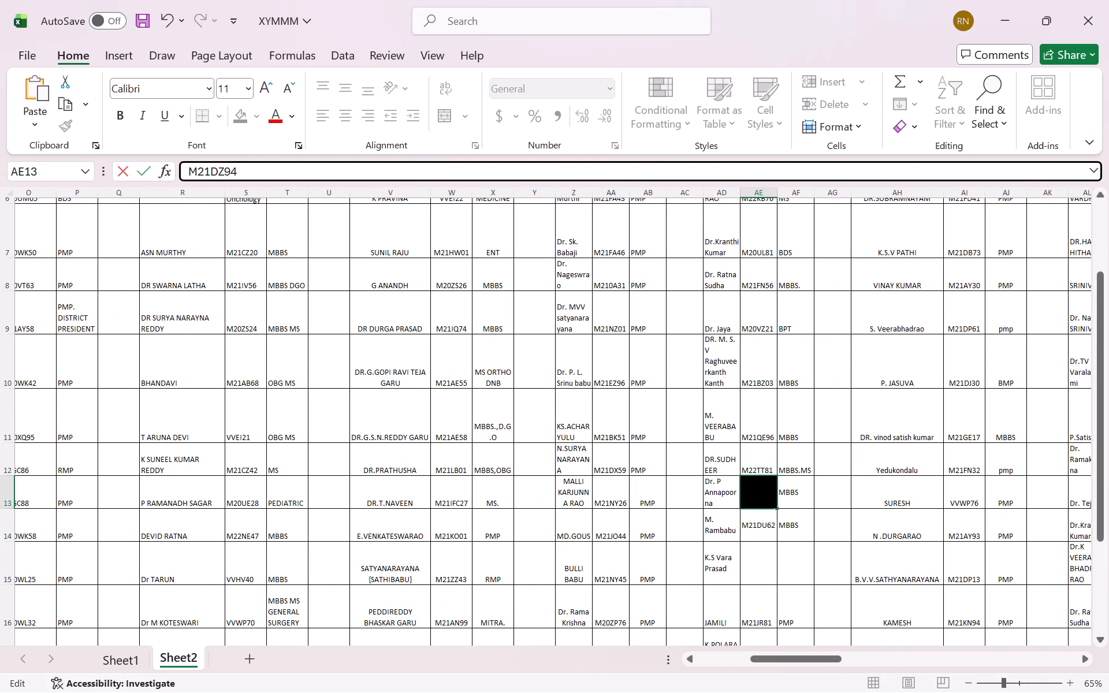
scroll(664, 325, left, 9)
scroll(664, 325, right, 9)
scroll(664, 325, left, 3)
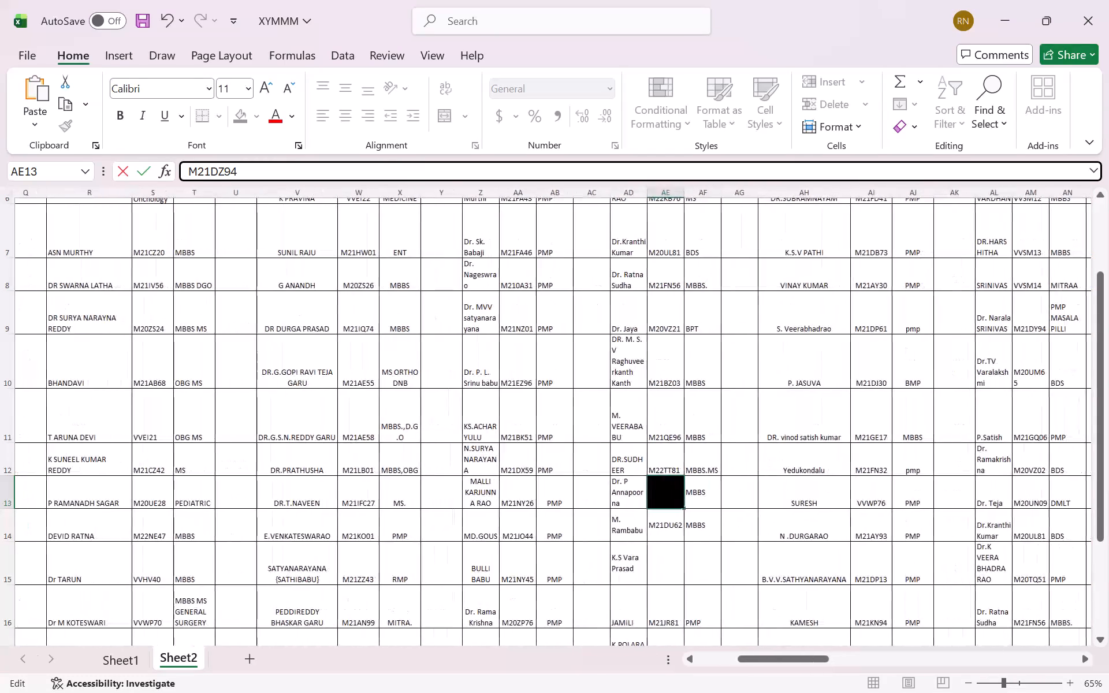
scroll(664, 325, left, 6)
scroll(664, 325, up, 1)
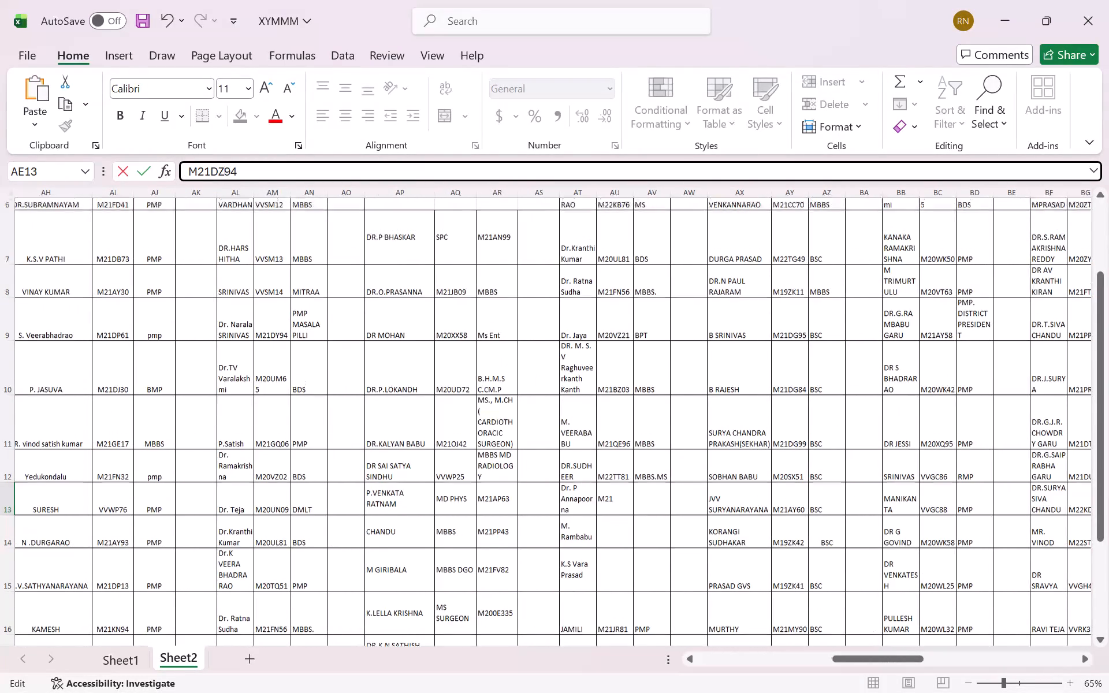
scroll(664, 325, up, 1)
scroll(664, 325, left, 2)
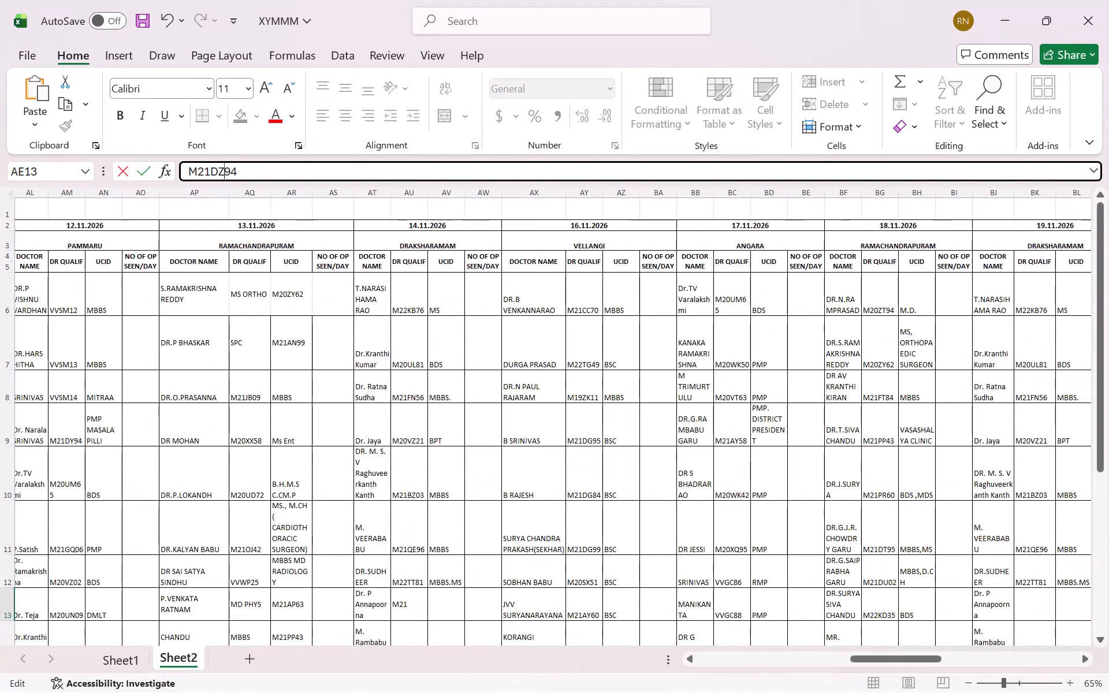
scroll(664, 325, left, 1)
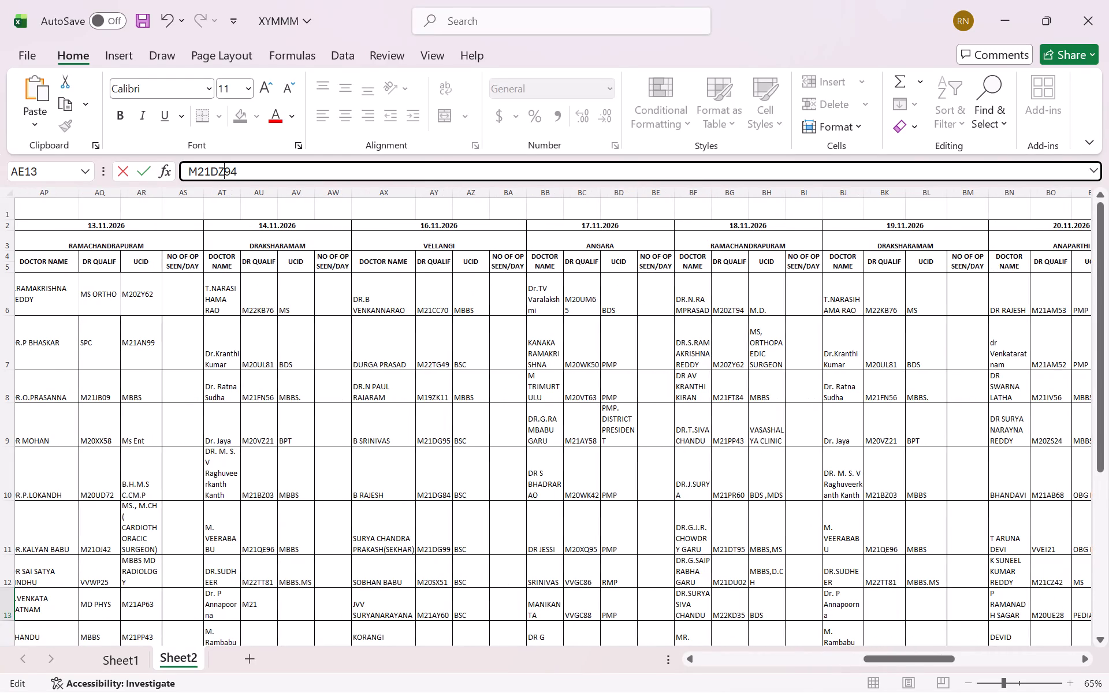
scroll(739, 394, right, 1)
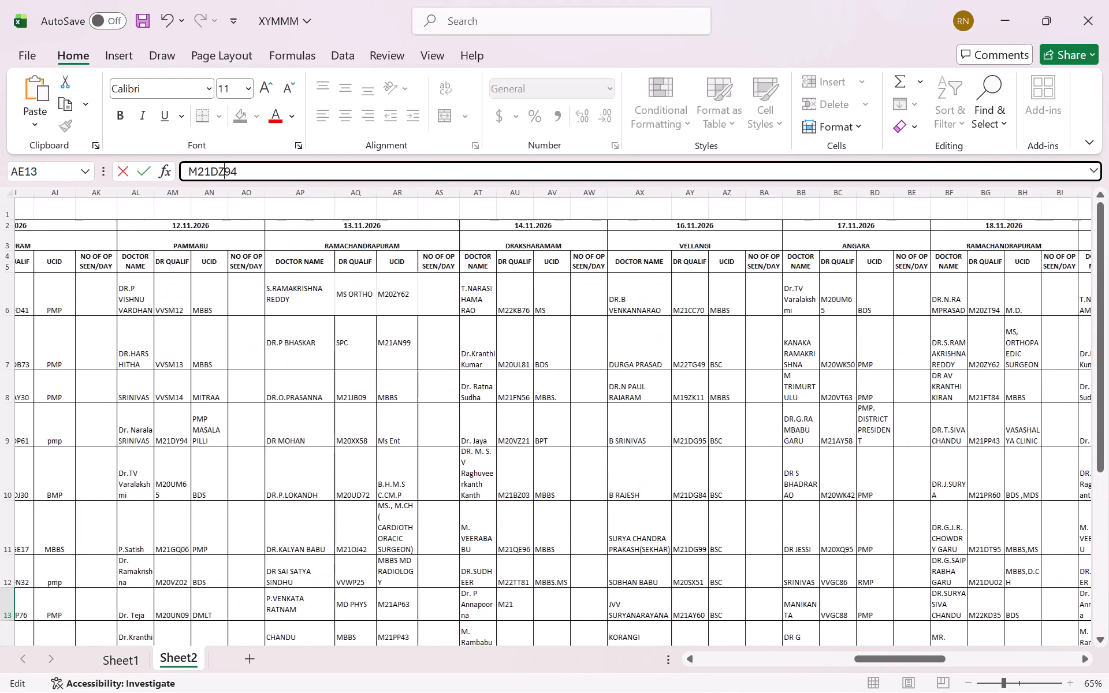
scroll(739, 394, right, 2)
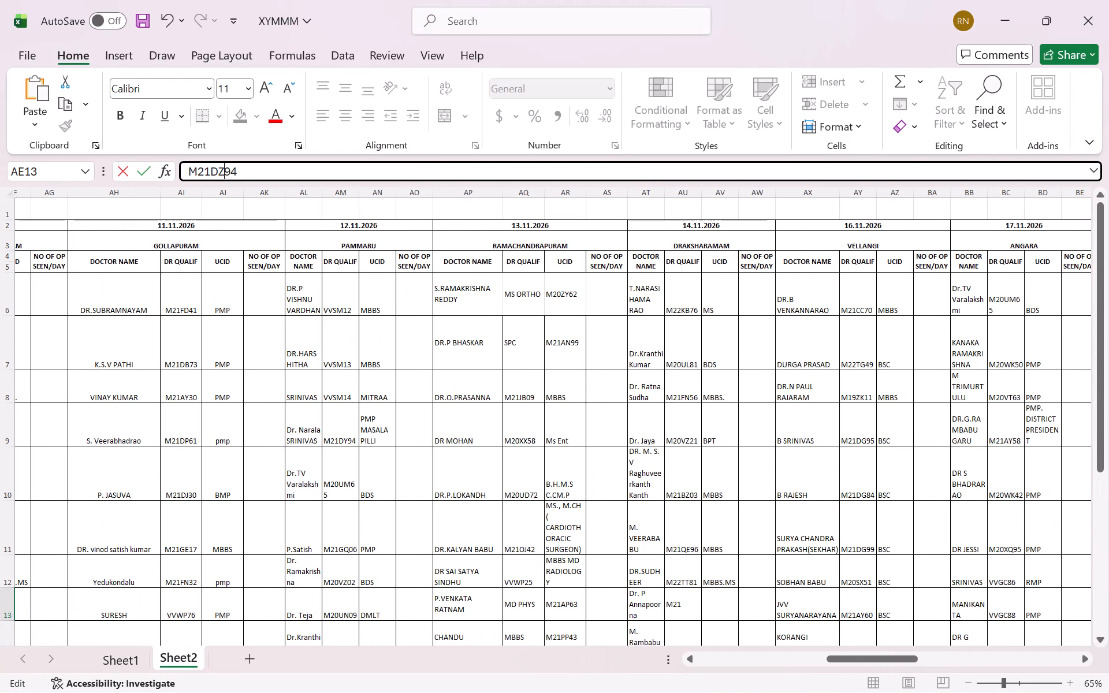
scroll(580, 368, down, 1)
double_click(678, 495)
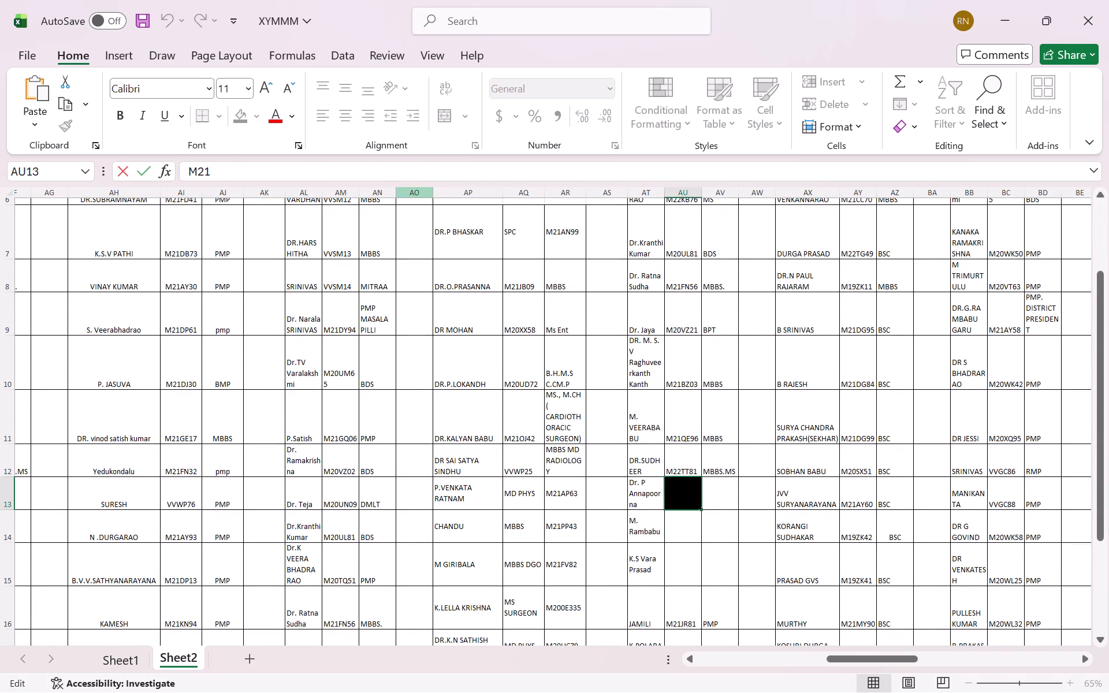
click(401, 174)
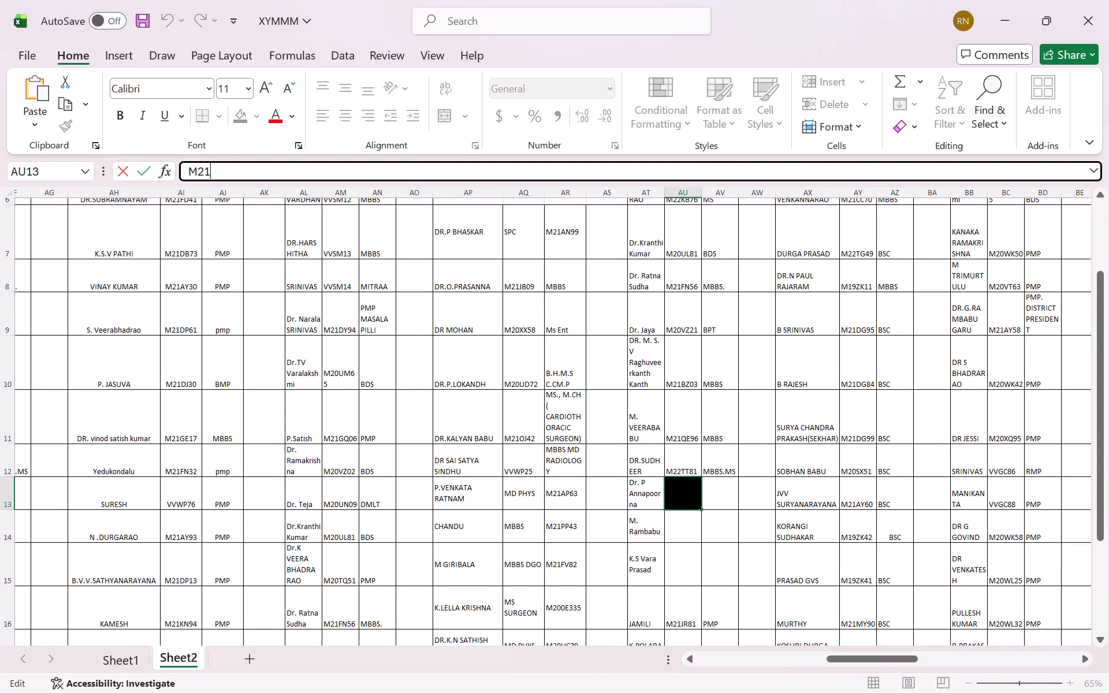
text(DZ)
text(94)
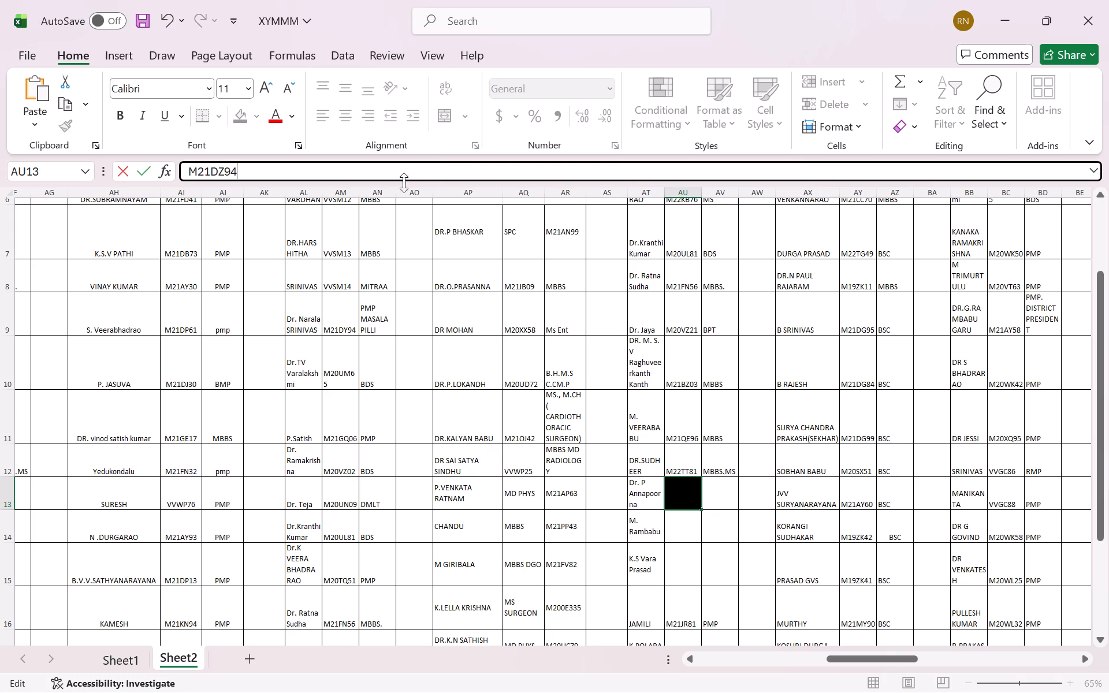
Enter MBBS DGO in the blank UCID cell AV13 of the 14.11.2026 DRAKSHARAMAM block.
double_click(728, 493)
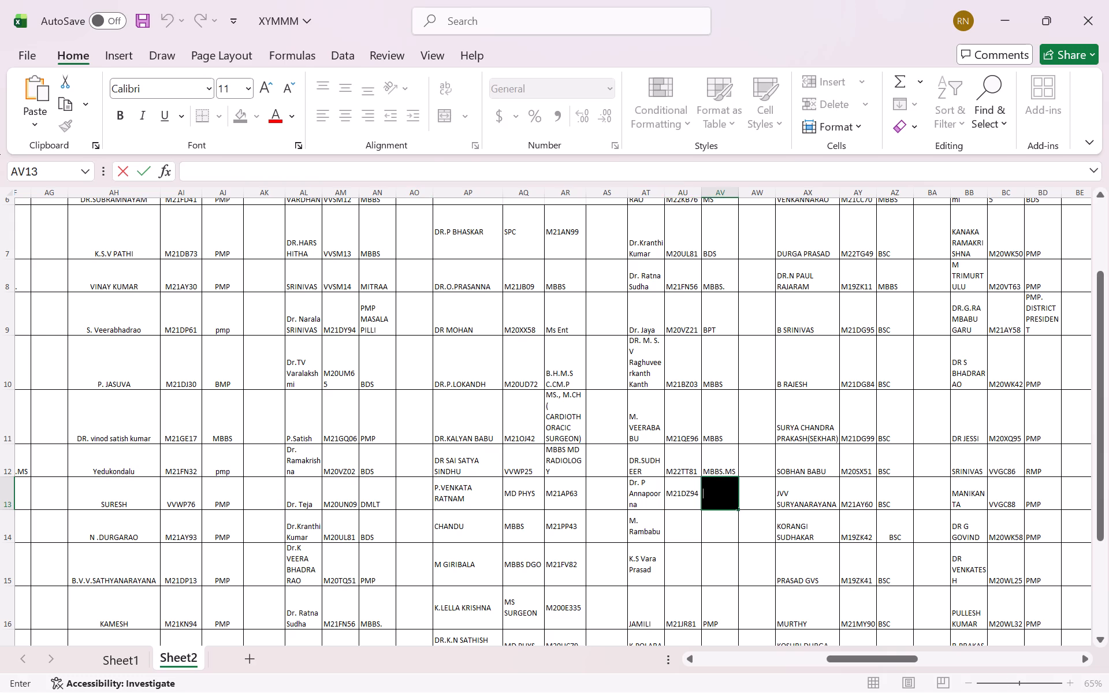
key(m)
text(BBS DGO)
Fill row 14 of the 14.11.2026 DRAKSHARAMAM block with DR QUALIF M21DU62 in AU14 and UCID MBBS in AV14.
double_click(681, 531)
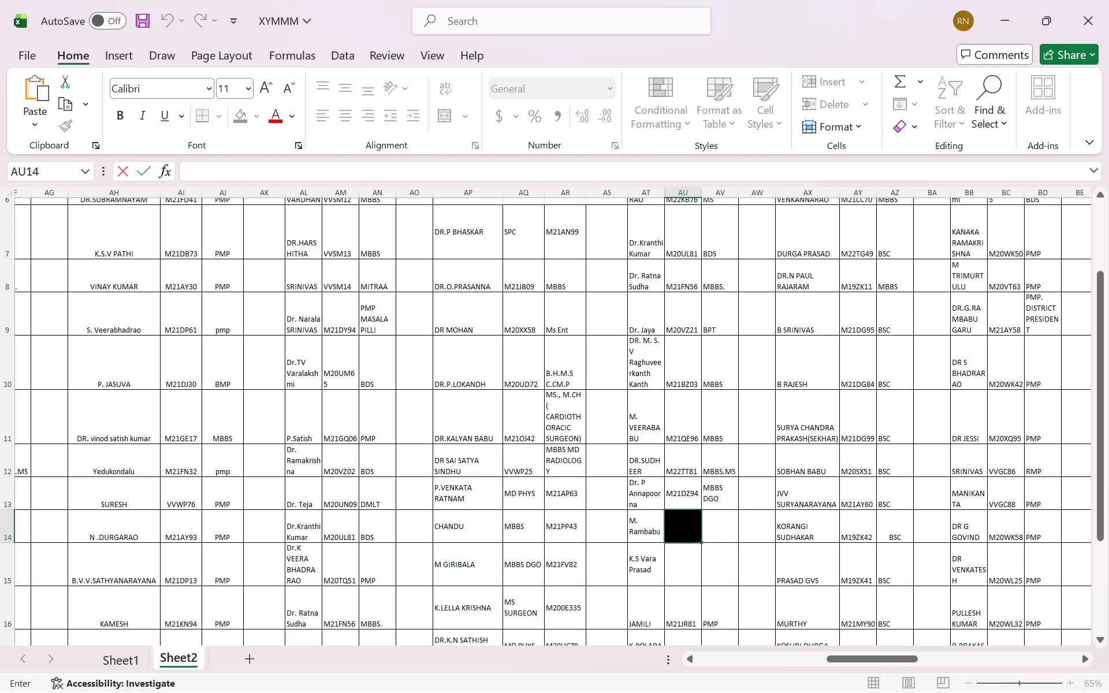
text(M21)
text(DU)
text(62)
double_click(725, 534)
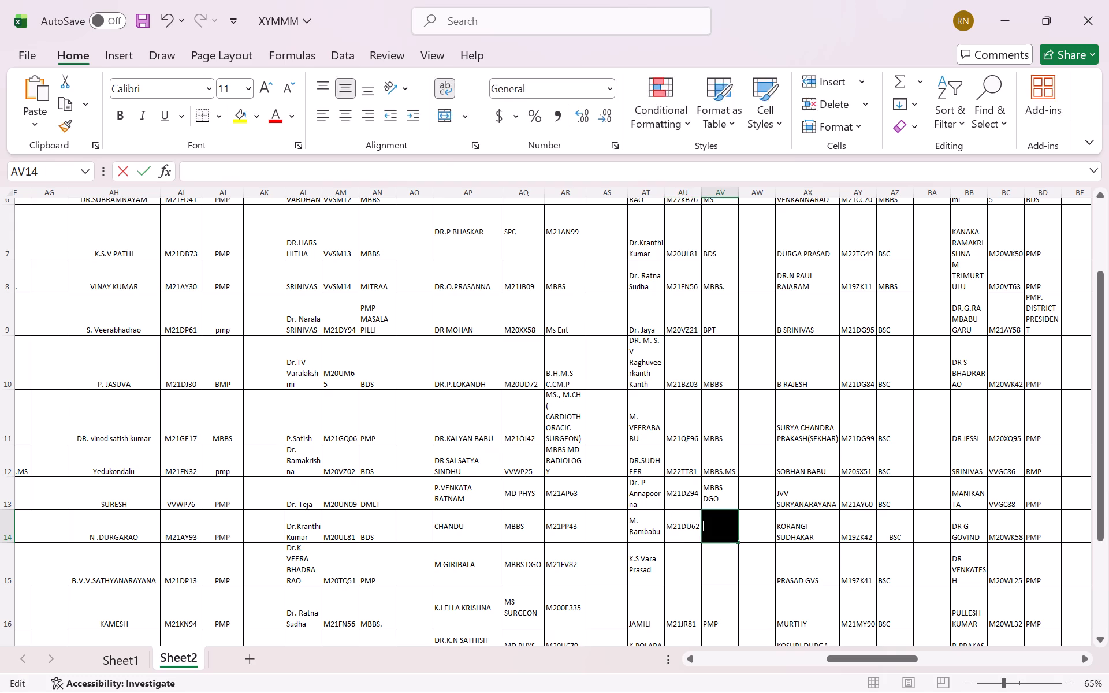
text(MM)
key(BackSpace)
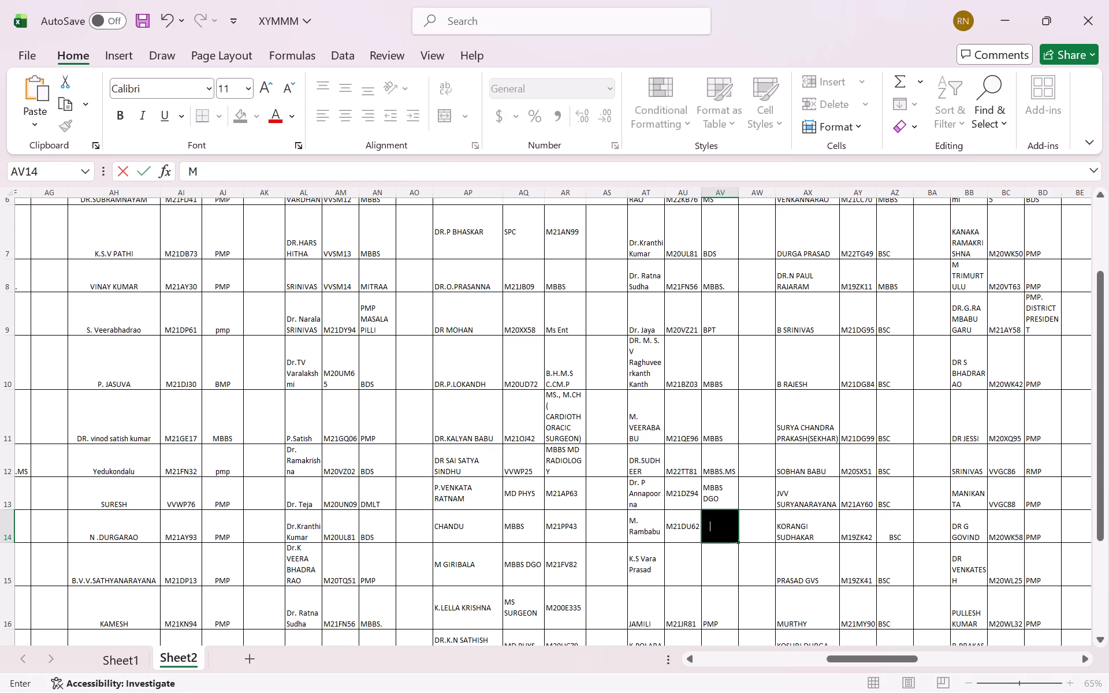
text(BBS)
Extend the UCID entry in cell AF13 of the 10.11.2026 DRAKSHARAMAM block to MBBS DGO.
scroll(615, 480, right, 1)
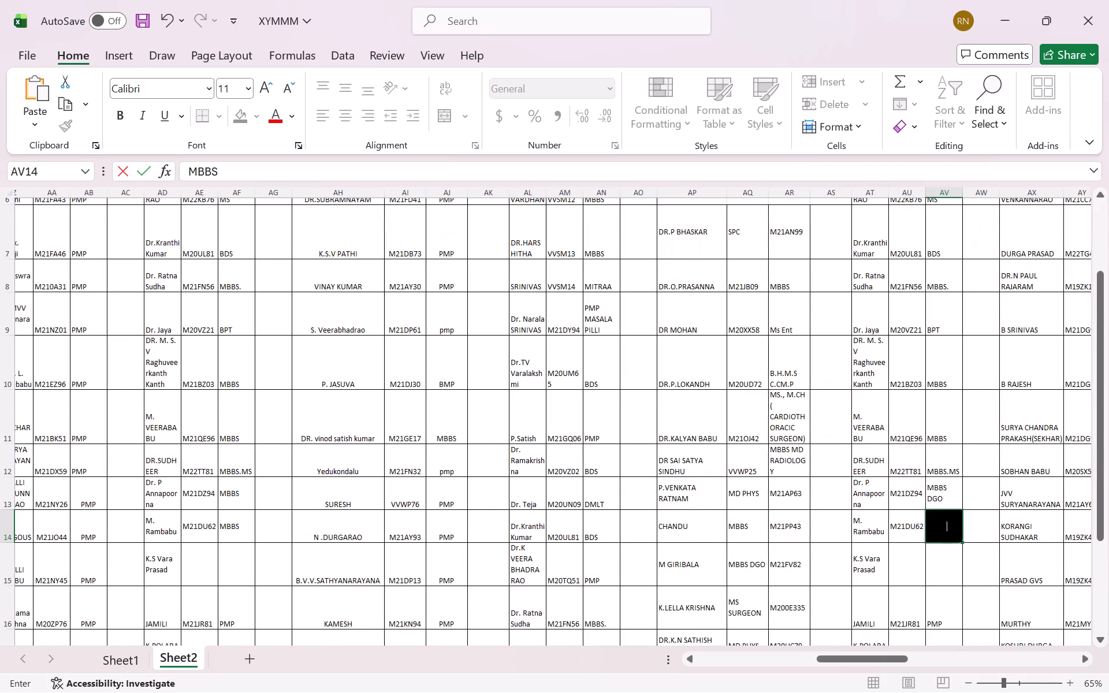
scroll(615, 480, right, 2)
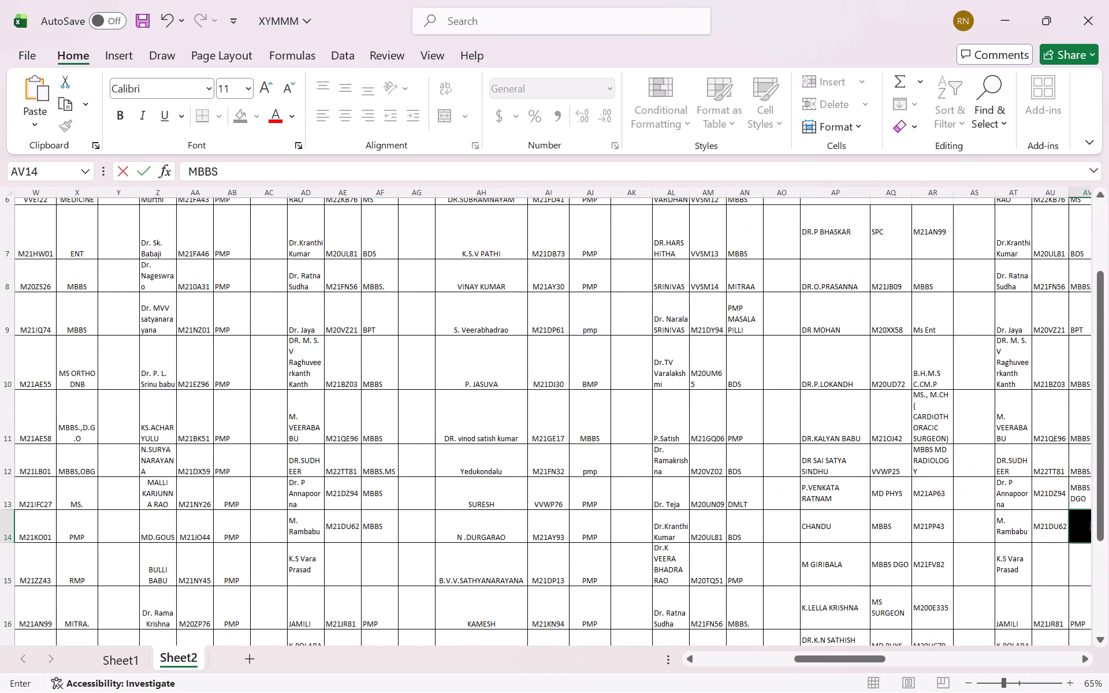
double_click(374, 495)
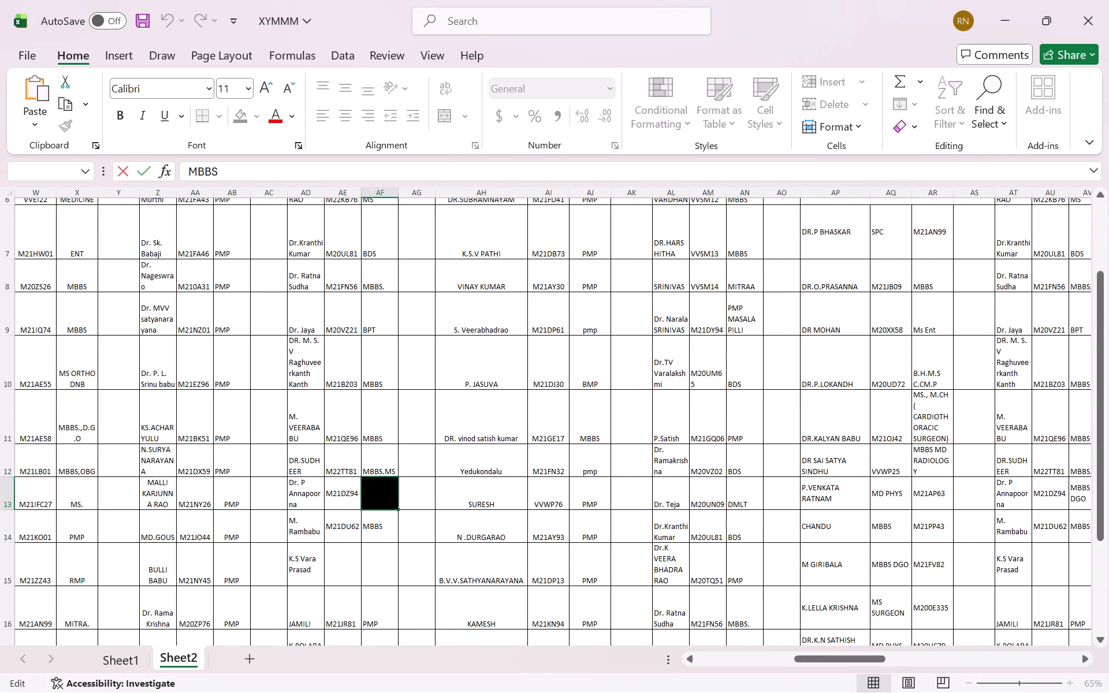
click(356, 168)
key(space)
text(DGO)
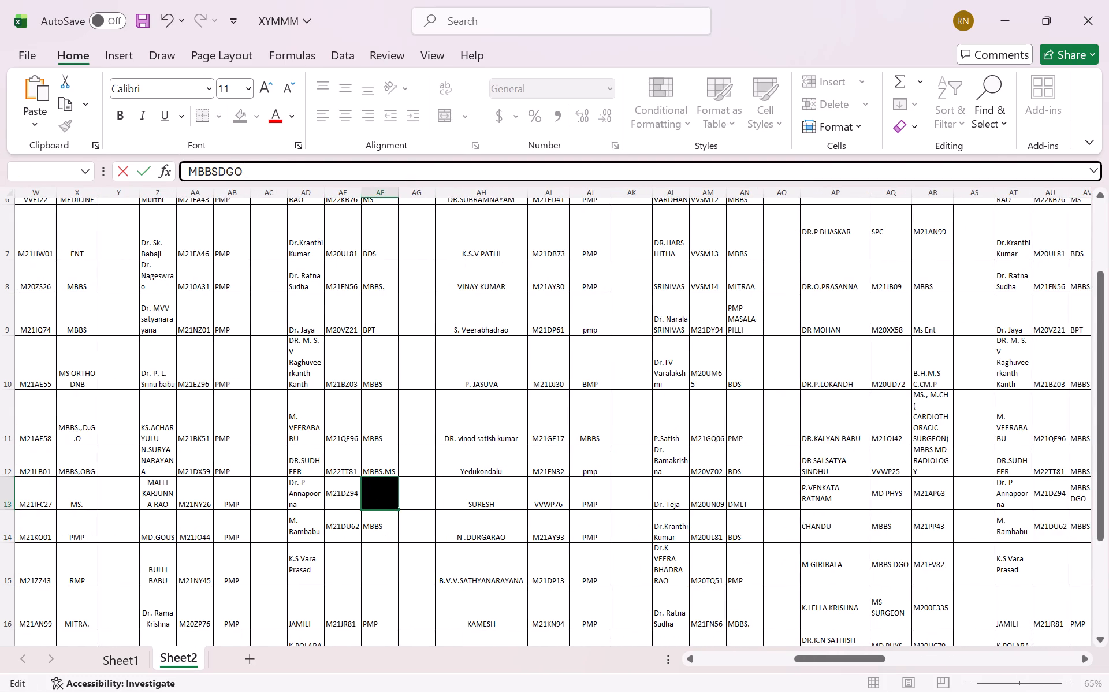
click(217, 167)
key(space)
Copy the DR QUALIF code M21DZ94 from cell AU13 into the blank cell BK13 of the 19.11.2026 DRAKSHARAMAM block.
scroll(358, 318, left, 2)
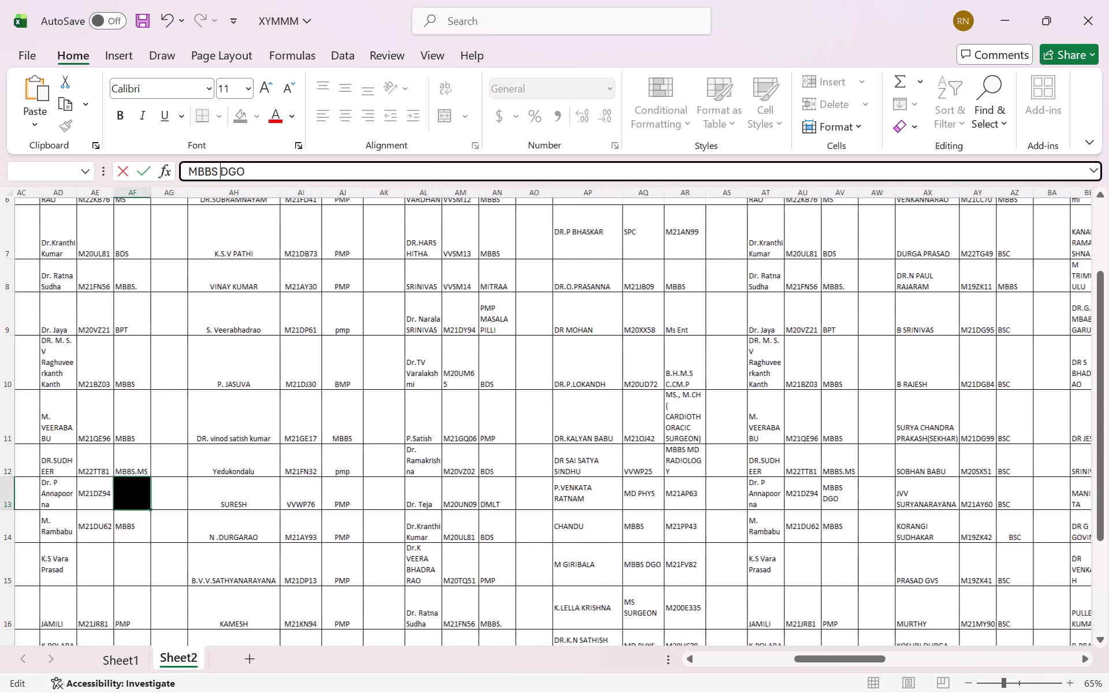
scroll(358, 318, left, 1)
scroll(601, 438, up, 1)
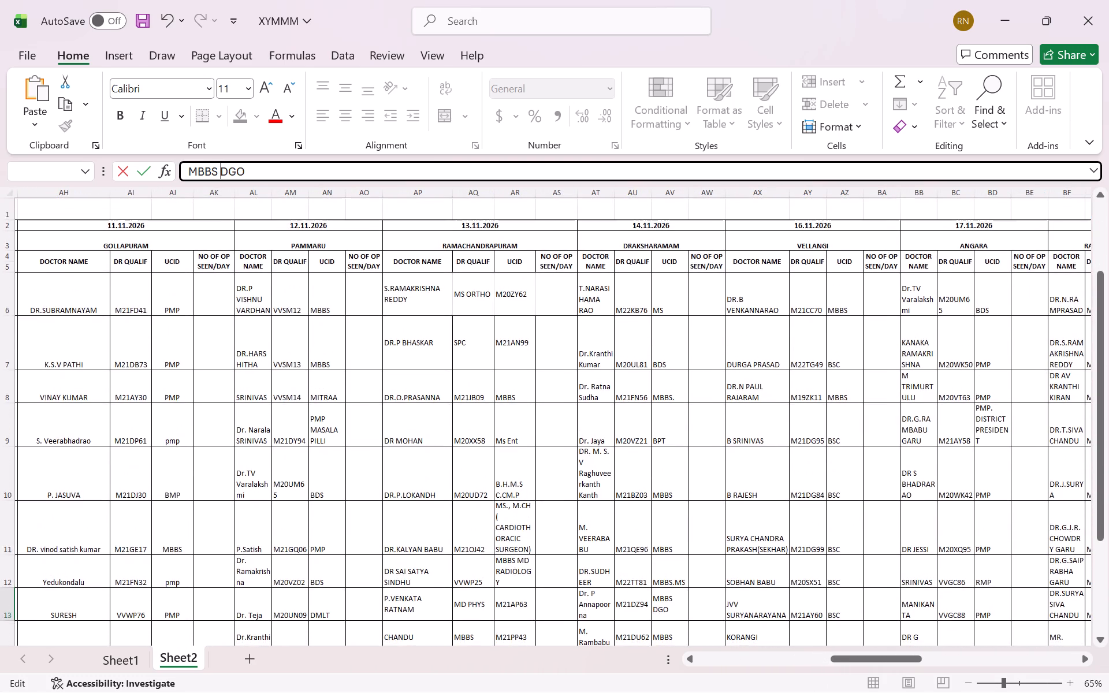
scroll(601, 438, up, 1)
scroll(601, 438, down, 2)
scroll(601, 438, up, 1)
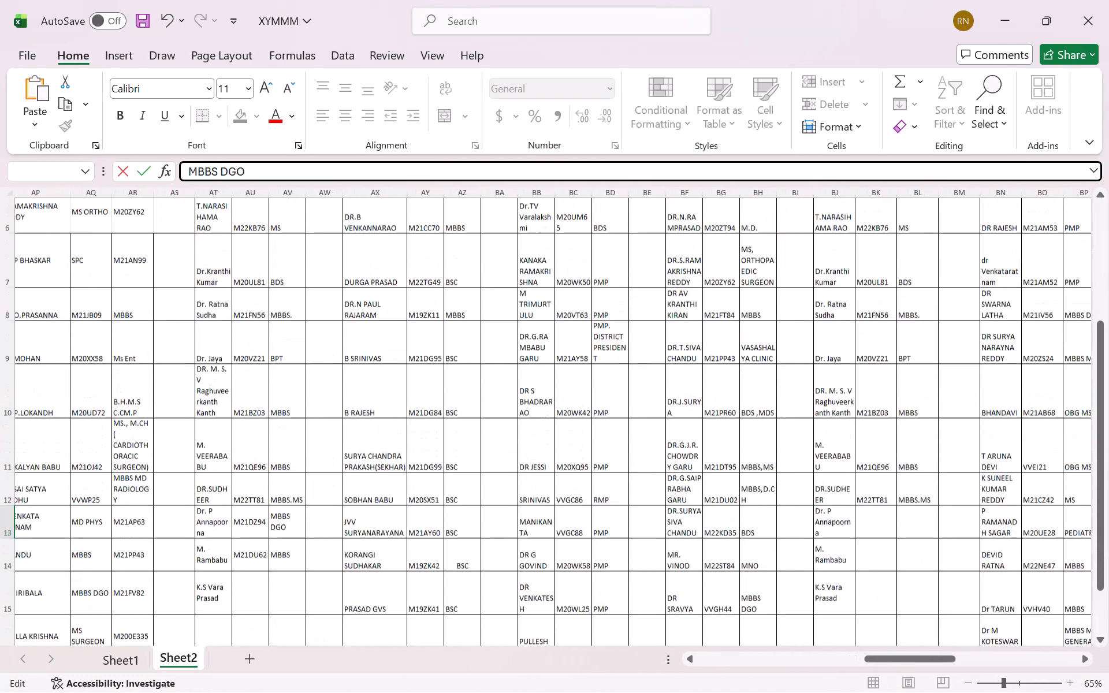
scroll(601, 438, up, 1)
scroll(601, 438, down, 1)
scroll(601, 438, up, 1)
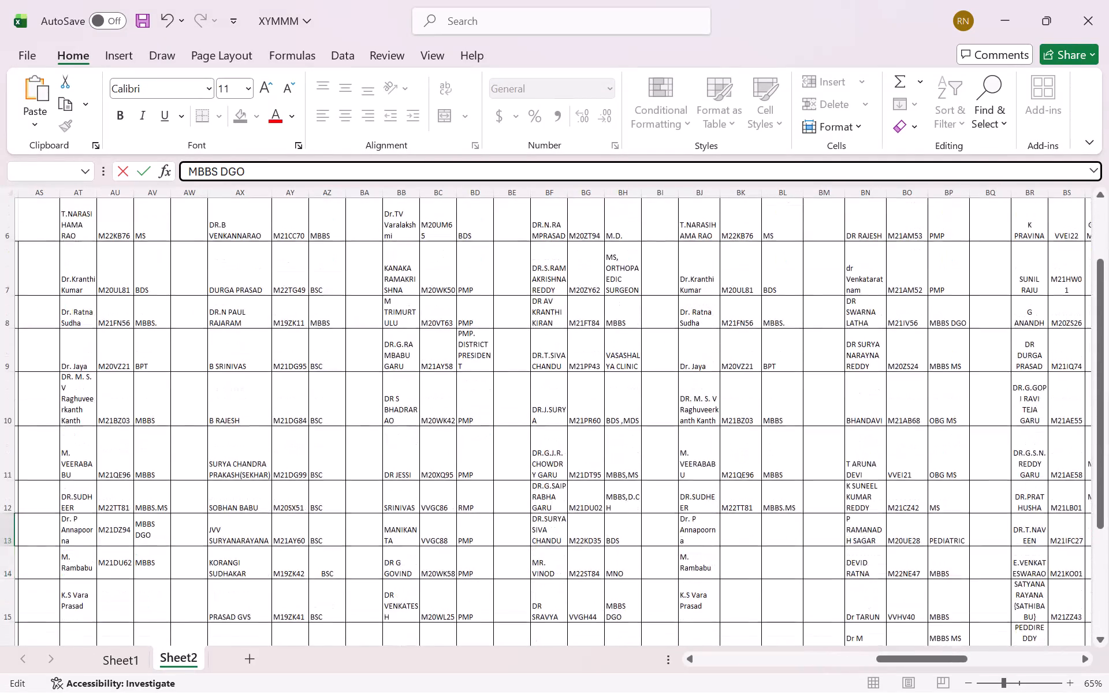
double_click(735, 536)
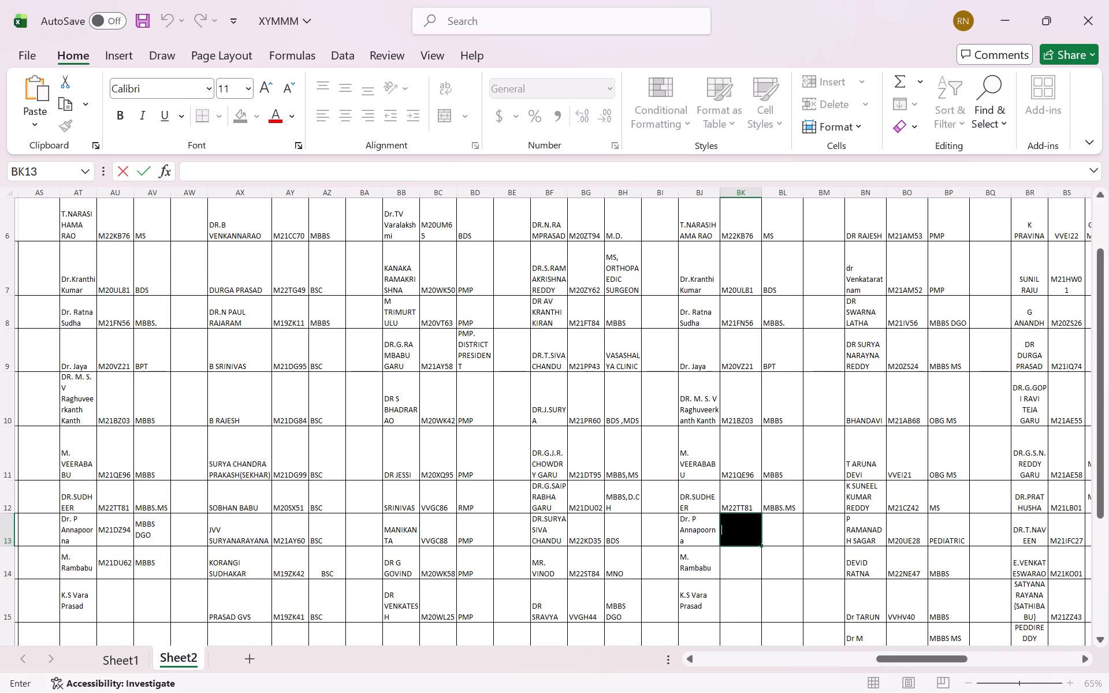
click(110, 525)
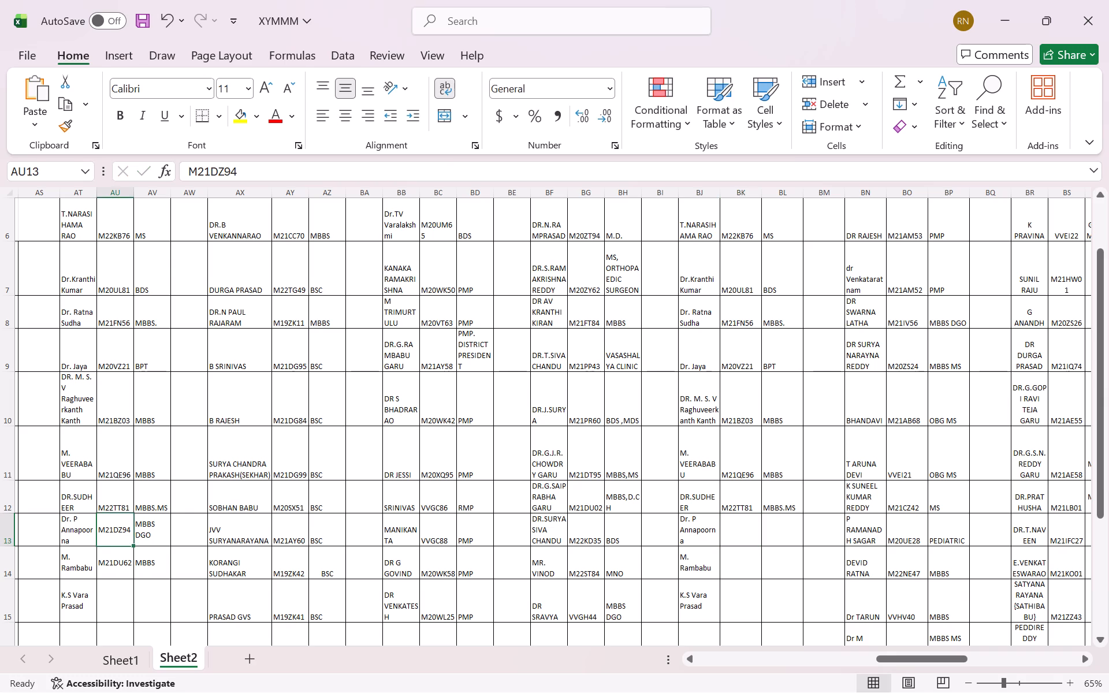
key(ctrl+c)
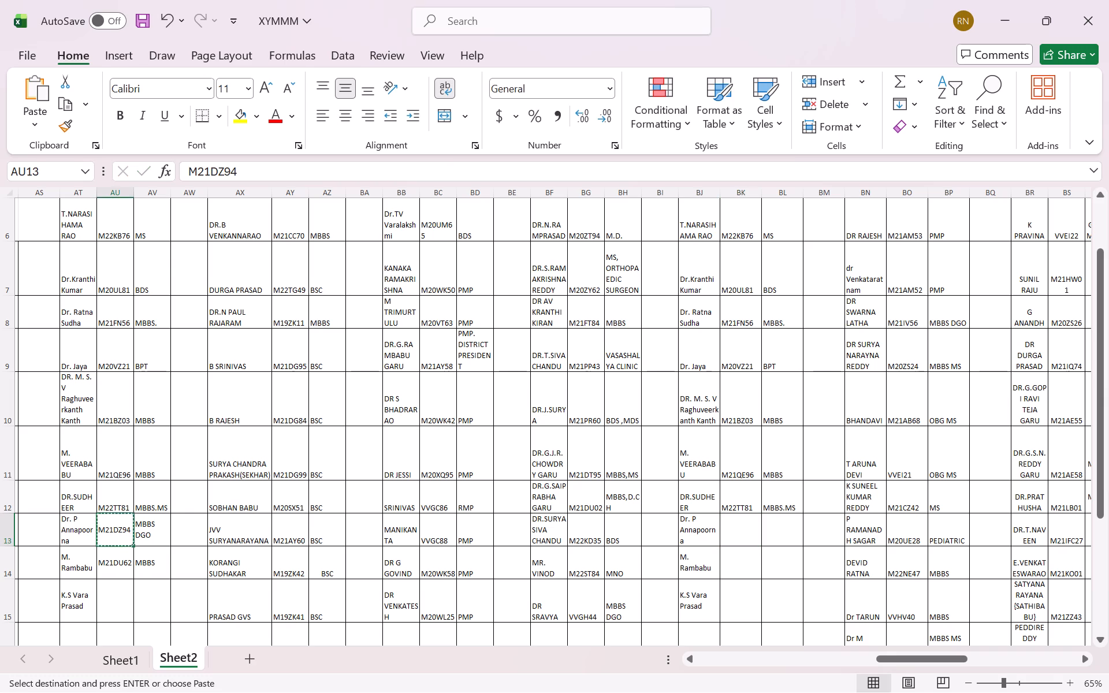
click(738, 532)
key(ctrl+v)
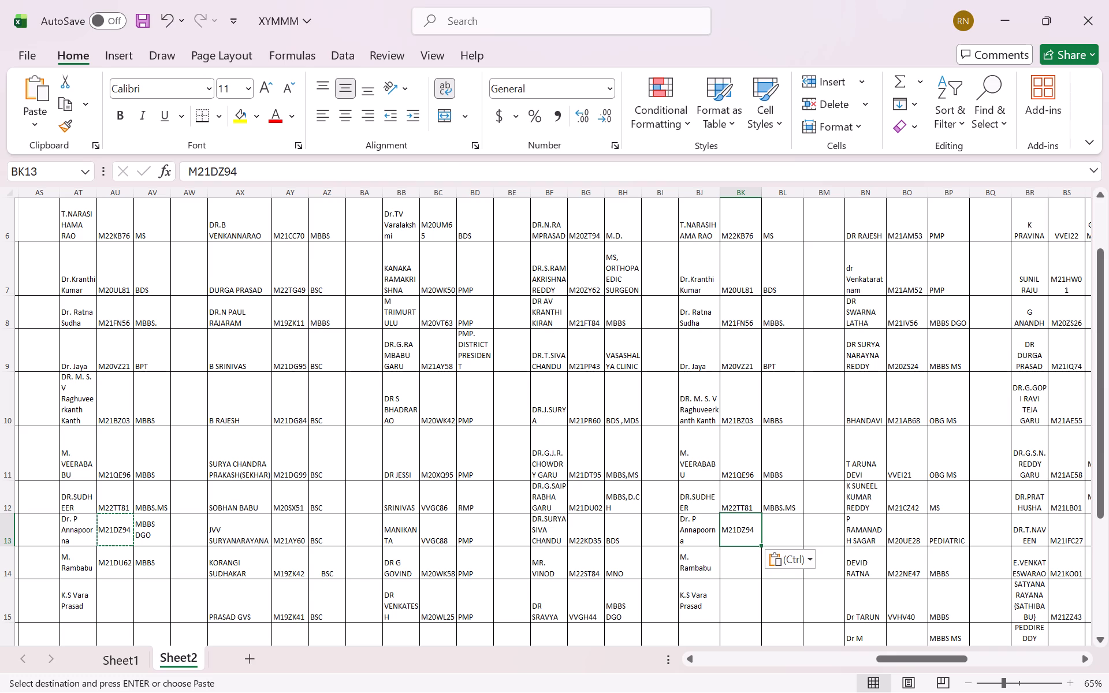
Copy the UCID entry MBBS DGO from cell AV13 into the blank cell BL13 of the 19.11.2026 DRAKSHARAMAM block.
click(148, 535)
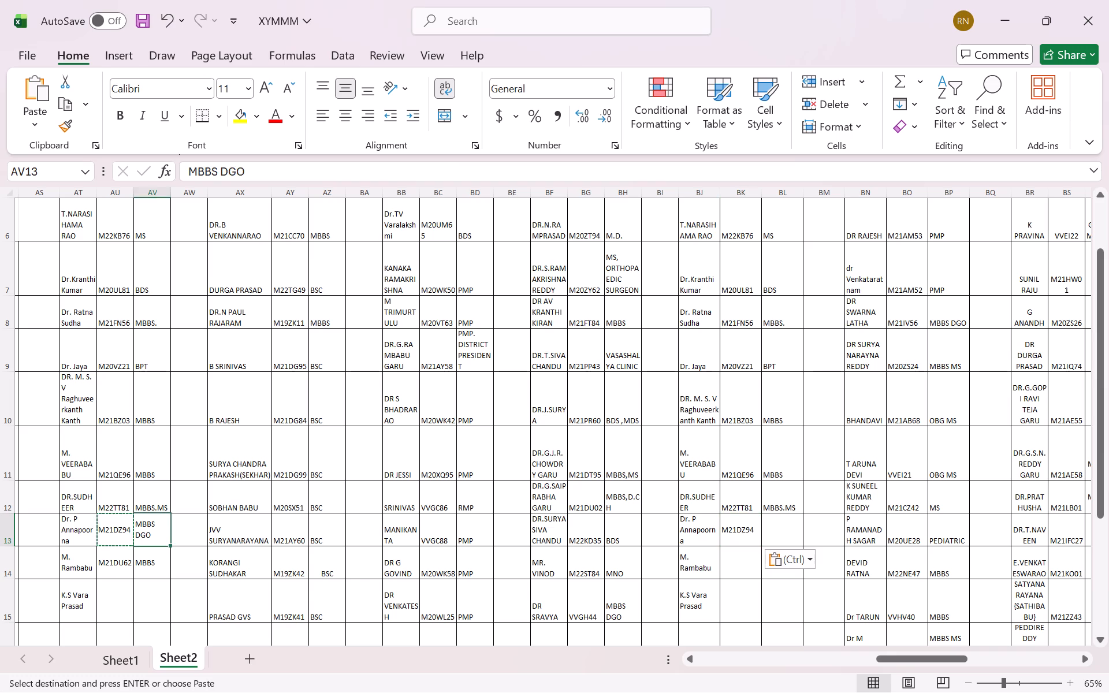
key(ctrl+c)
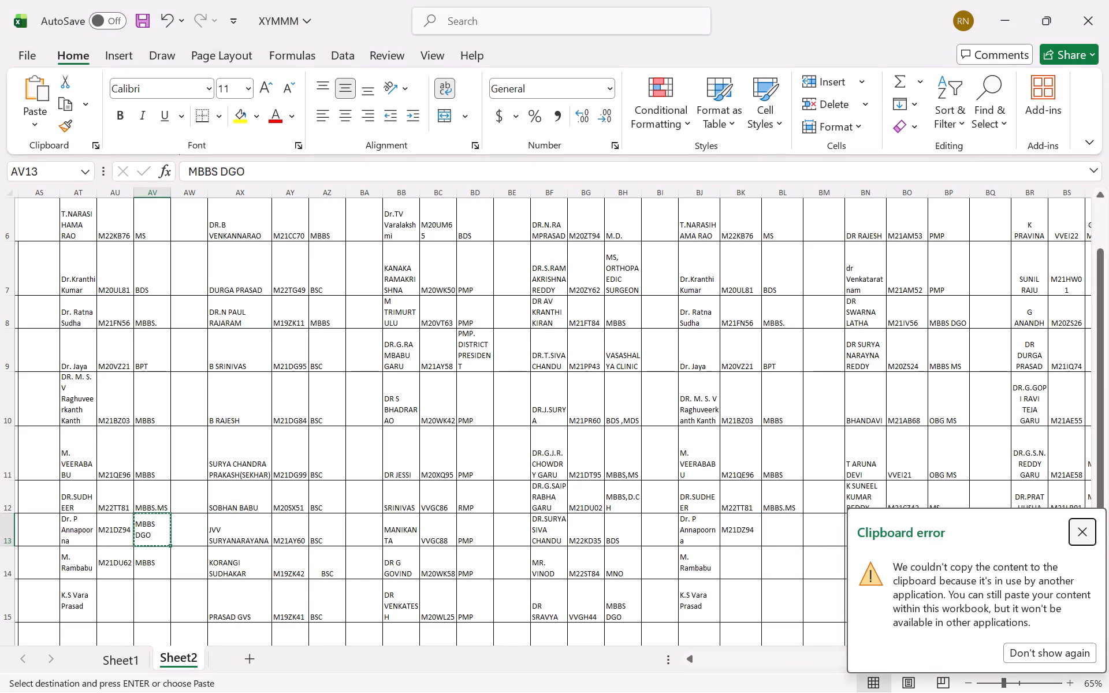
click(780, 538)
key(ctrl+v)
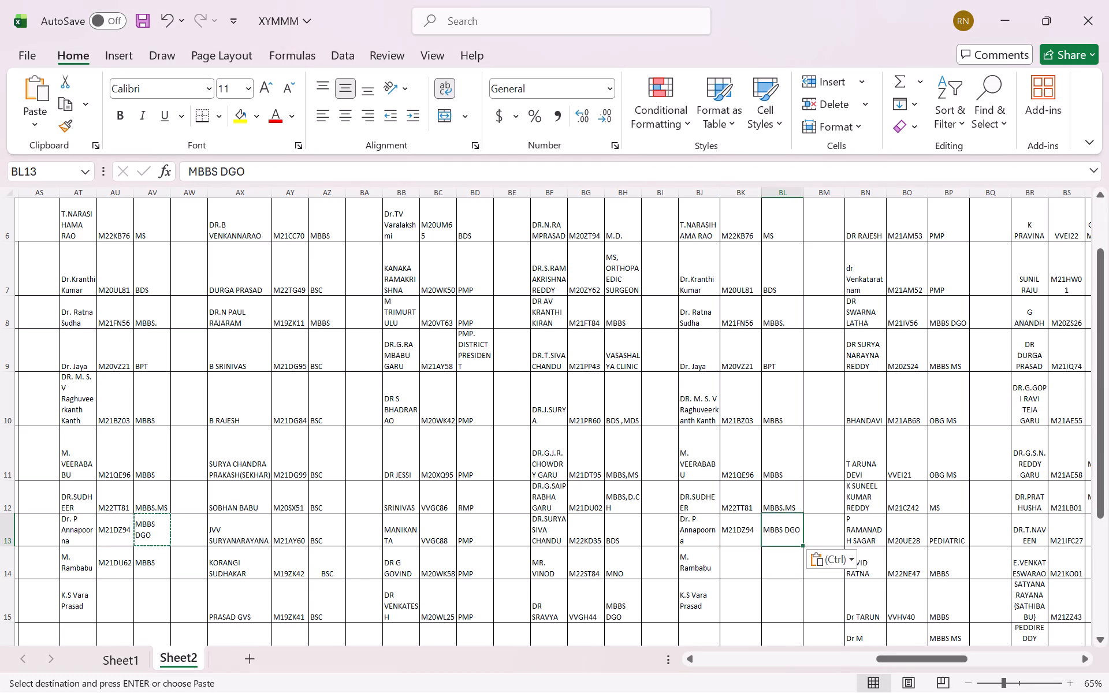
click(113, 562)
key(ctrl+c)
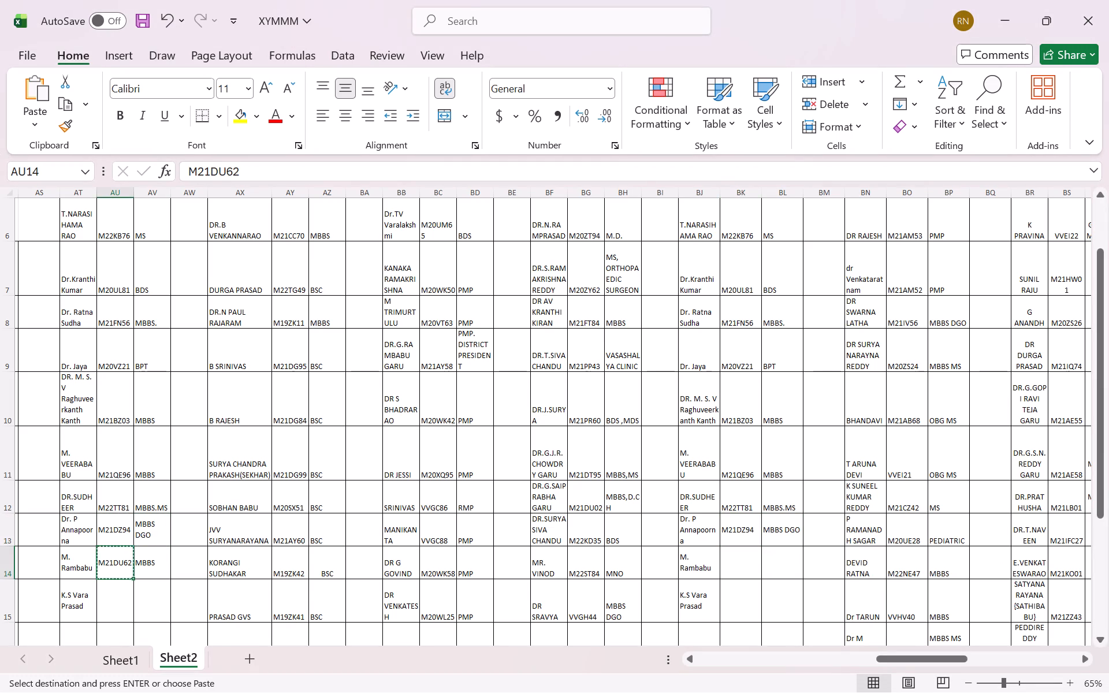
click(733, 570)
key(ctrl+v)
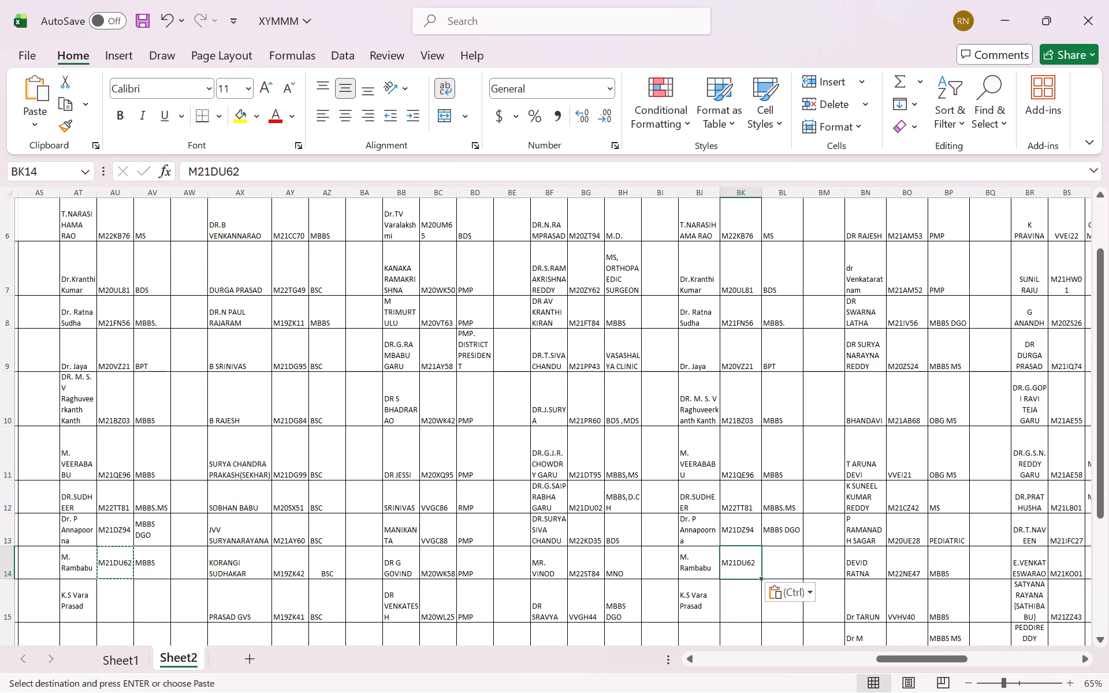
click(158, 571)
key(ctrl+c)
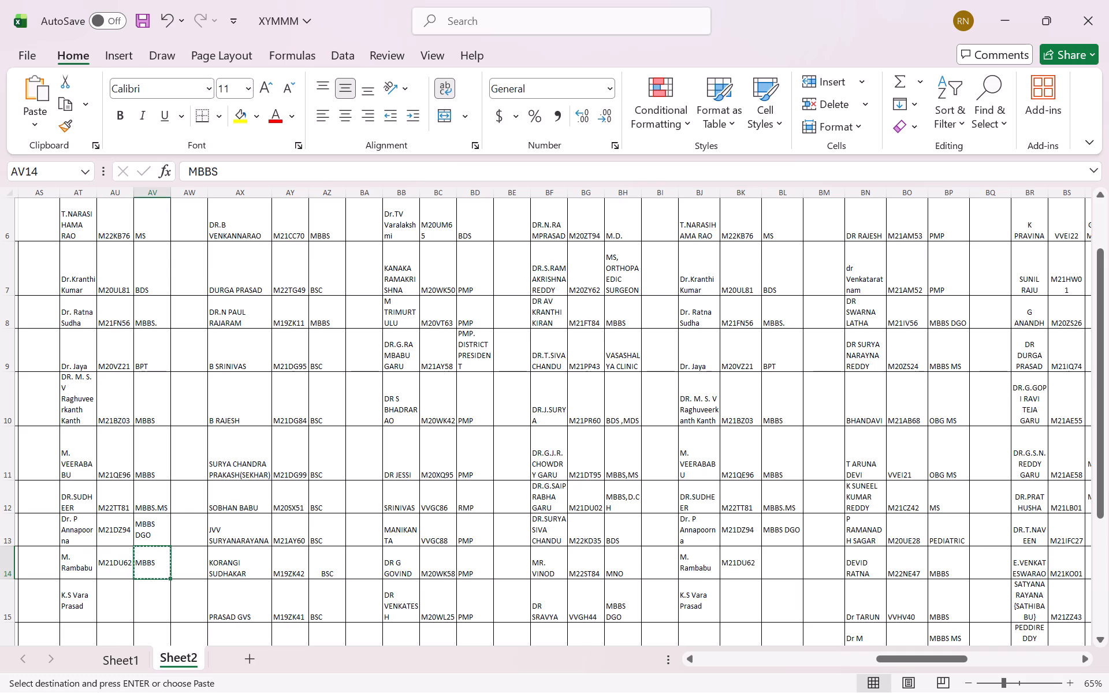
click(798, 560)
key(ctrl+b)
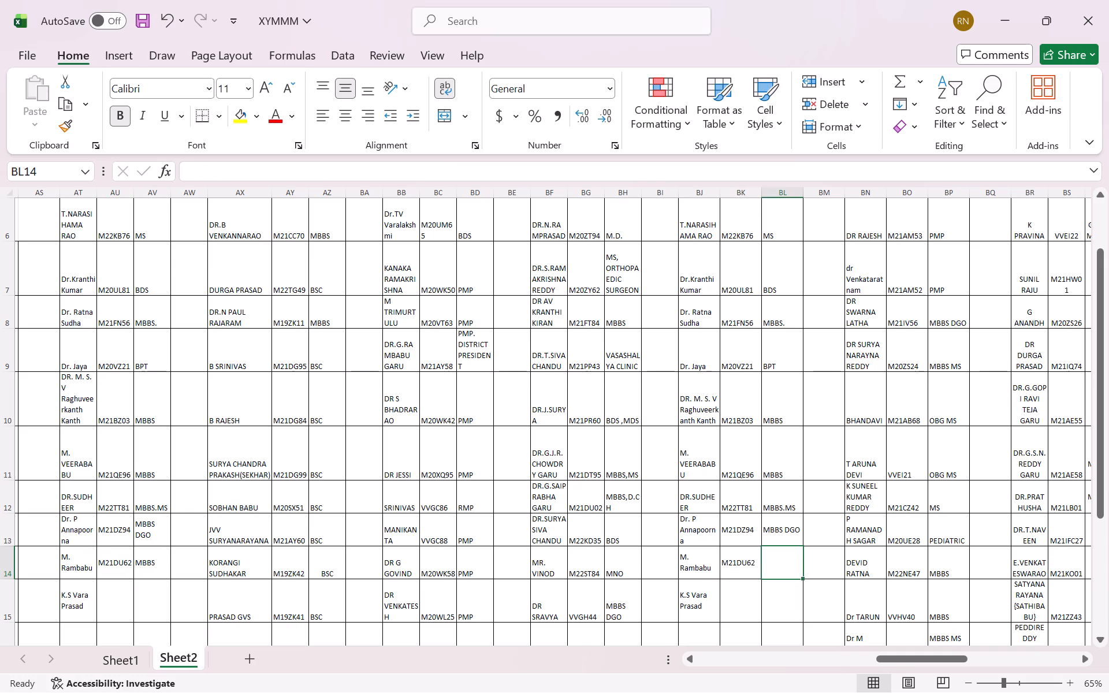
key(ctrl+v)
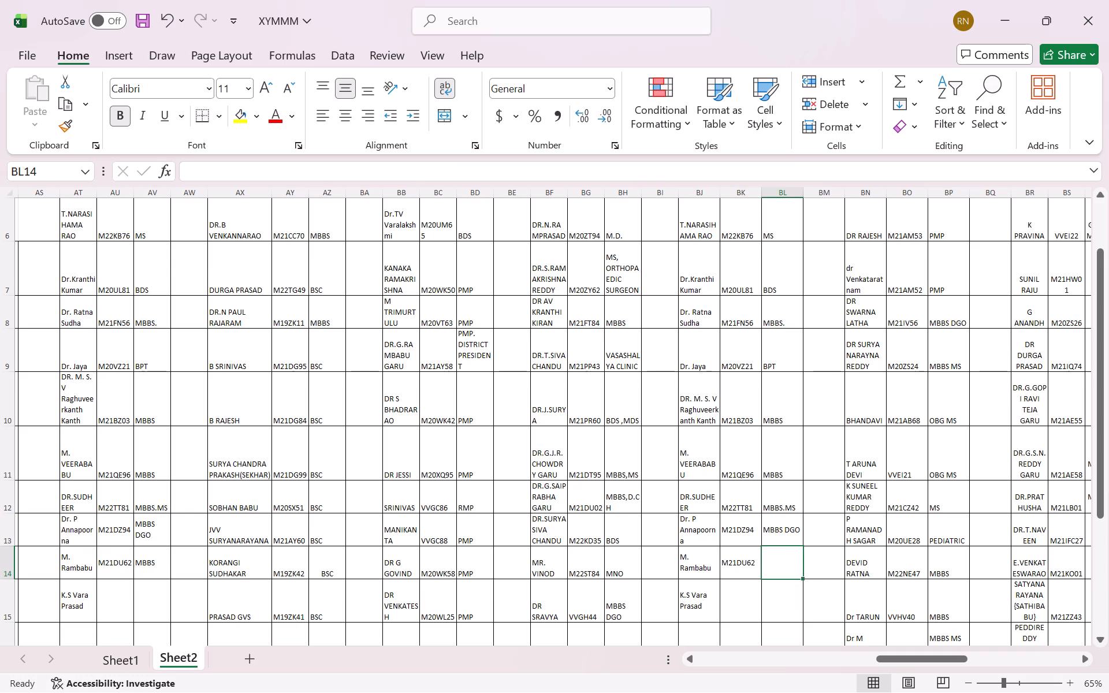
click(142, 573)
key(ctrl+c)
click(769, 561)
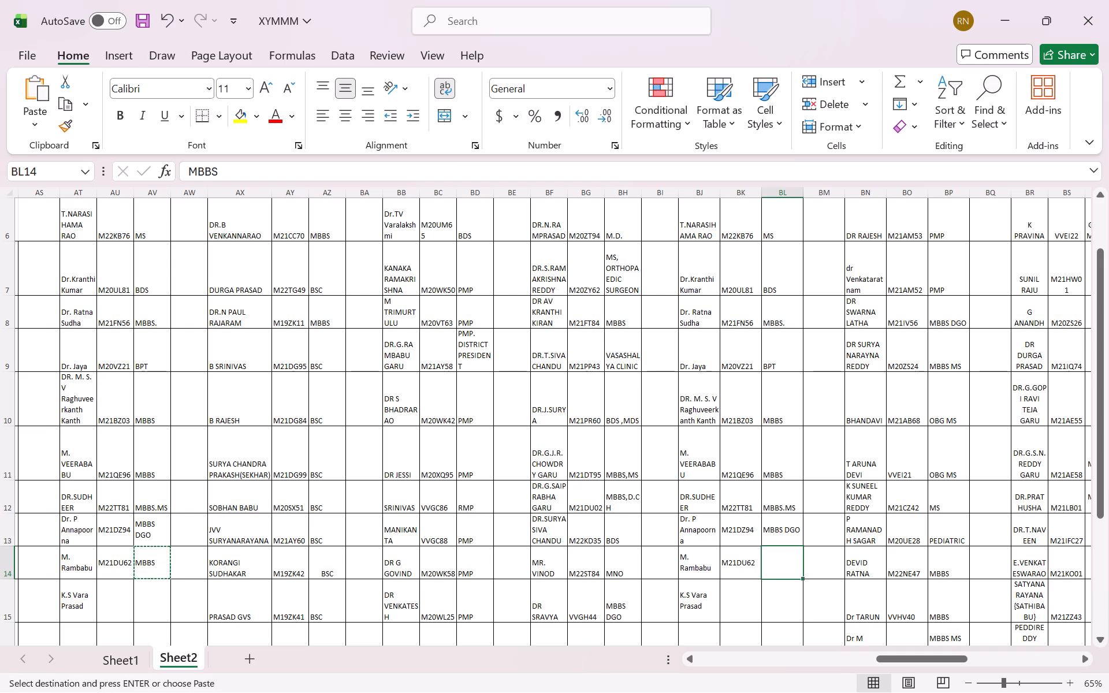
key(ctrl+v)
Examine the 19.11.2026 DRAKSHARAMAM block and its neighbouring visit blocks for remaining blank entries.
scroll(769, 561, down, 1)
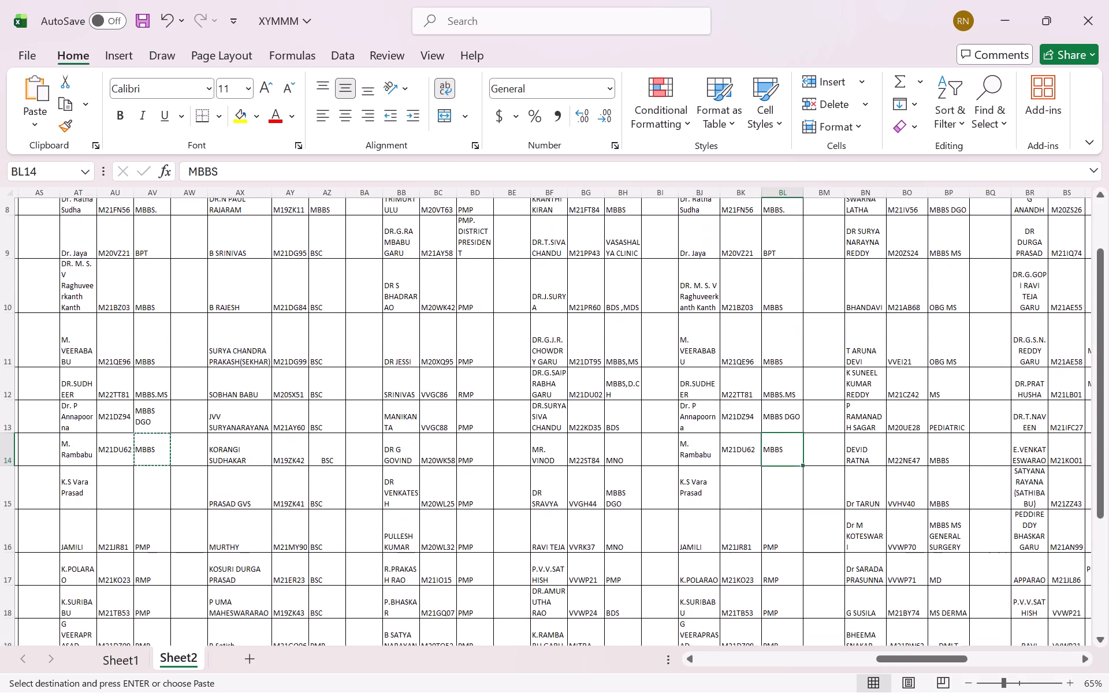
scroll(769, 561, down, 1)
scroll(769, 561, left, 2)
scroll(769, 561, down, 2)
scroll(769, 561, up, 1)
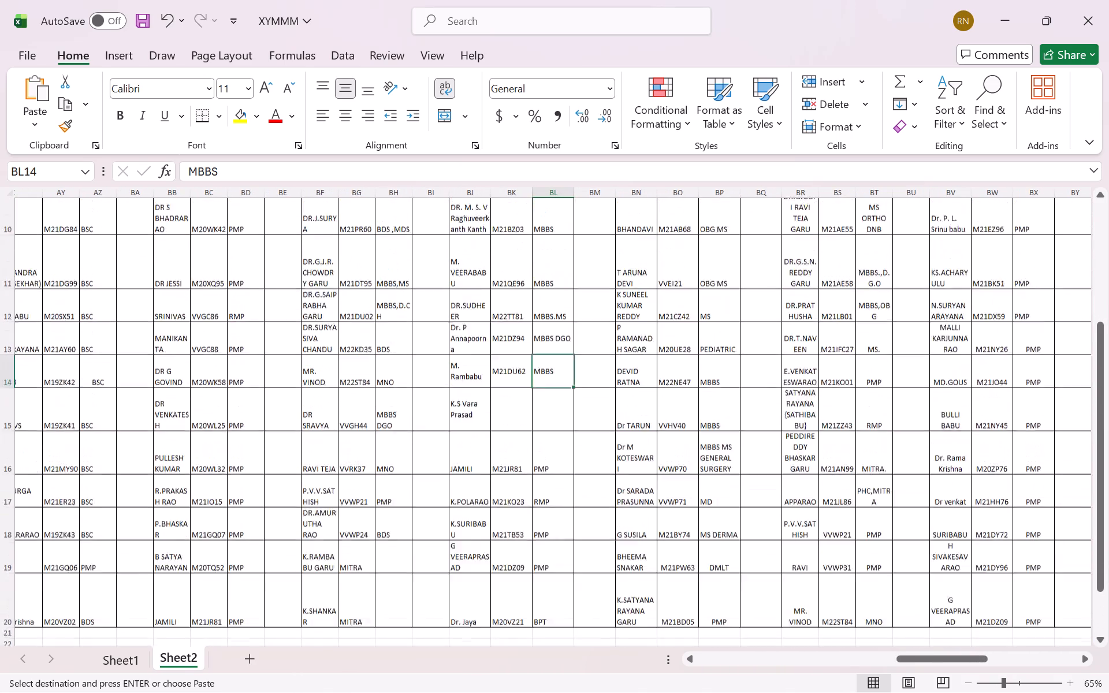
scroll(769, 561, up, 2)
scroll(769, 561, down, 3)
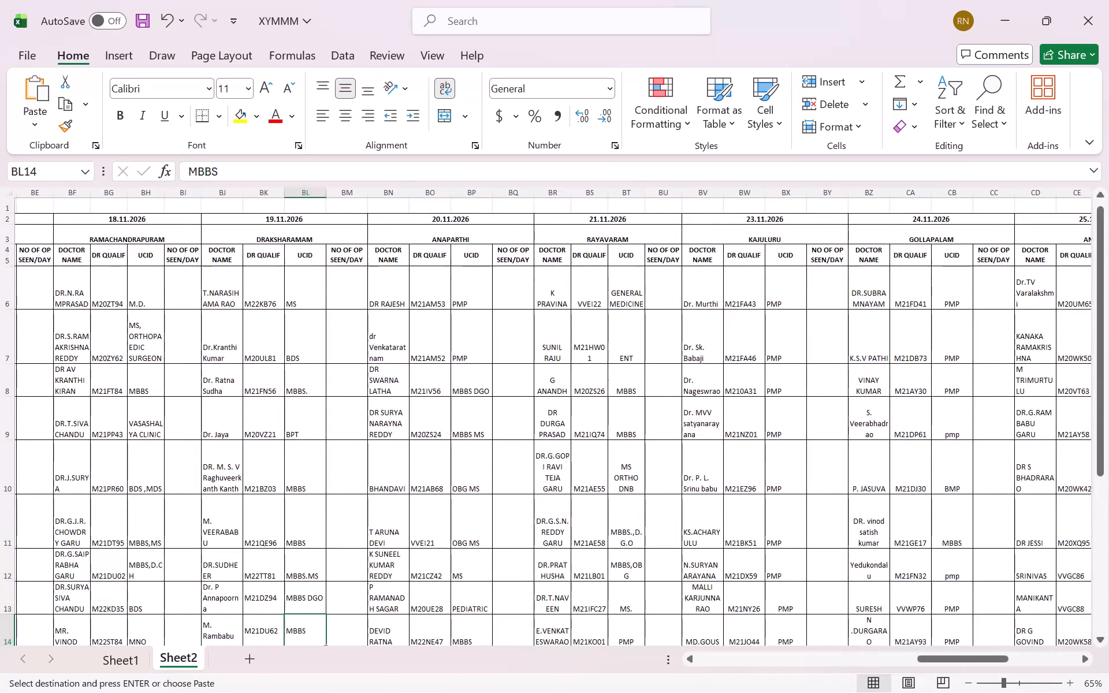
scroll(769, 561, down, 2)
scroll(769, 561, up, 1)
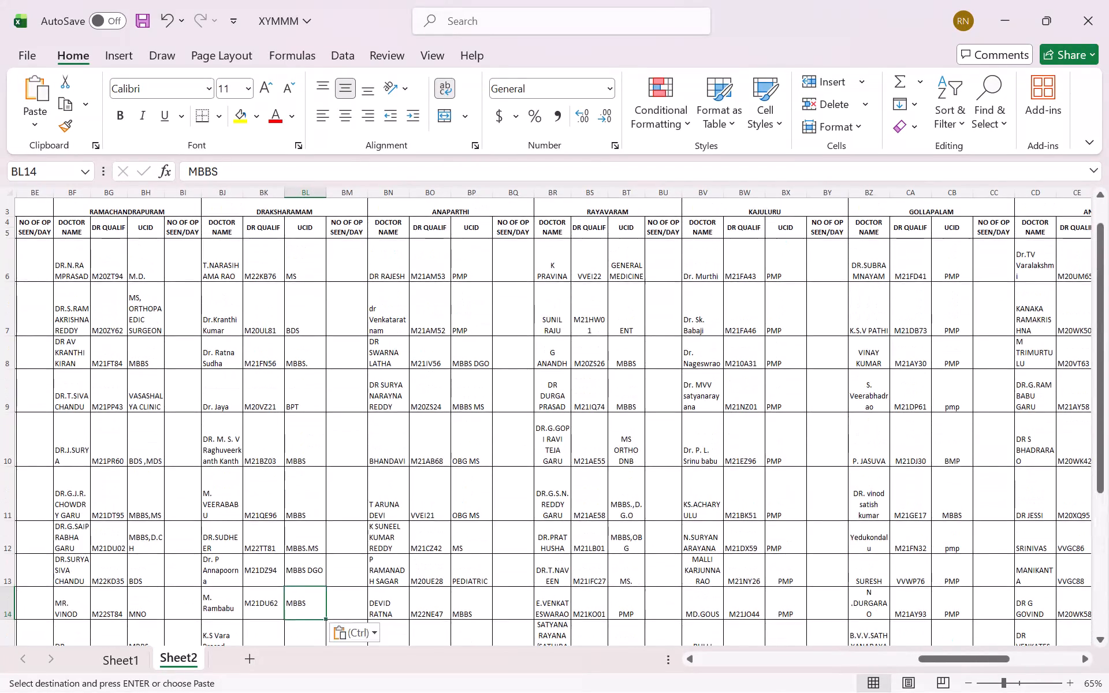
Enter the missing UCID values MBBS DGO in CV13 and MBBS in CV14 of the 30.11.2026 DRAKSHARAMAM block.
scroll(769, 561, left, 1)
scroll(769, 561, down, 3)
scroll(769, 561, up, 7)
scroll(769, 561, left, 2)
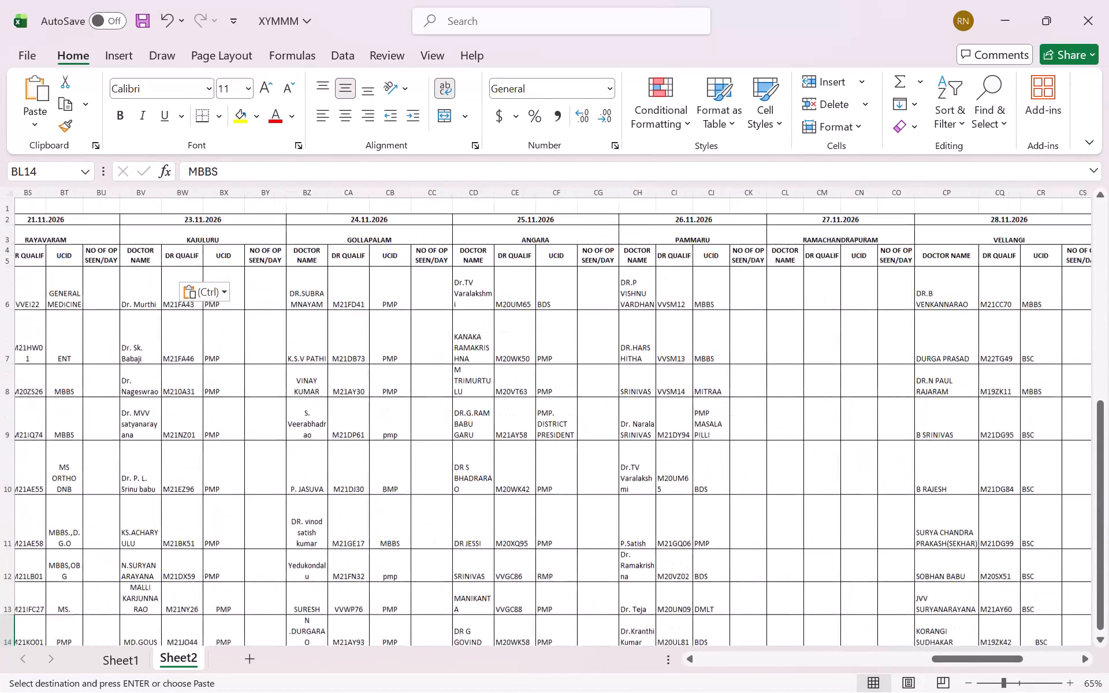
scroll(769, 561, left, 1)
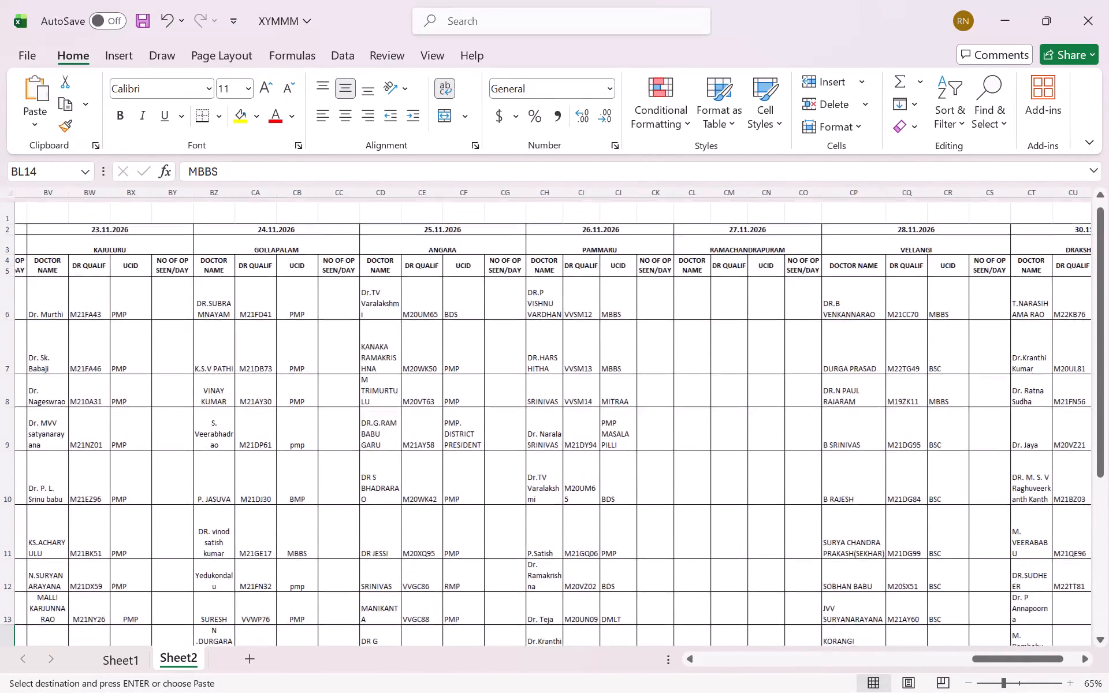
scroll(769, 561, left, 2)
scroll(769, 561, down, 1)
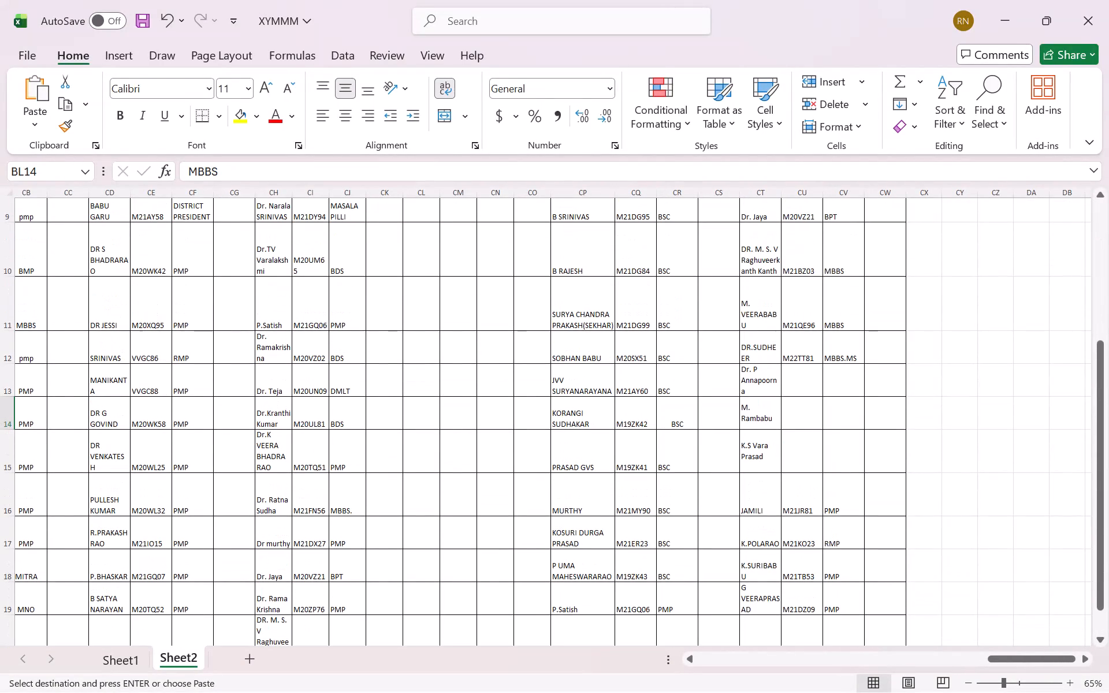
scroll(586, 463, up, 1)
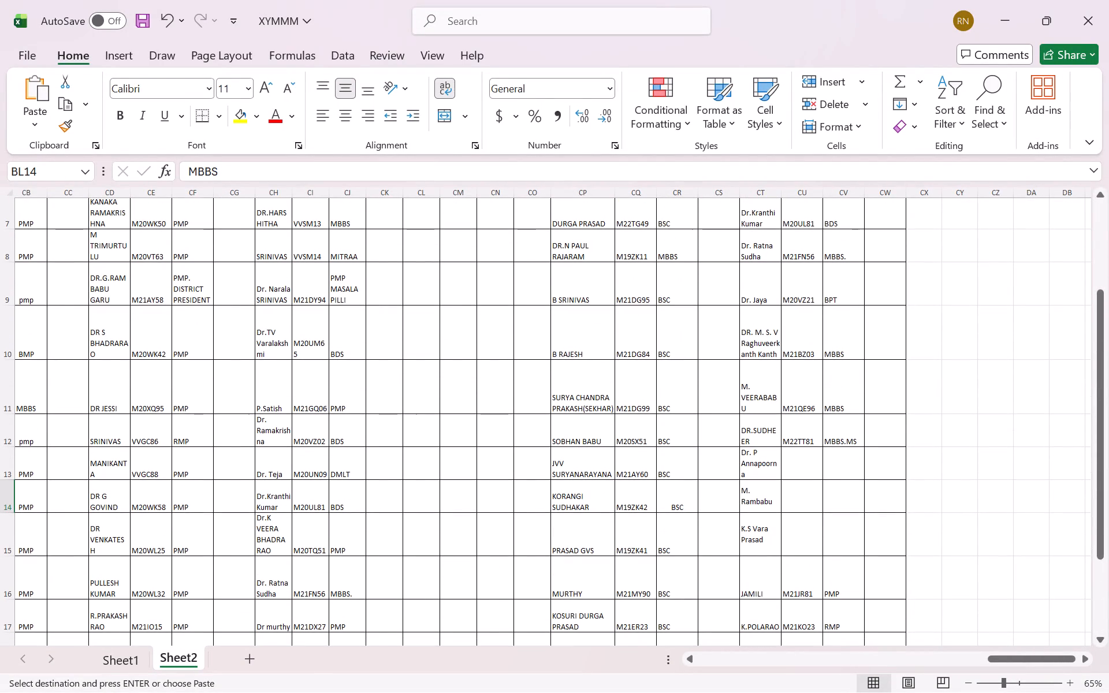
click(842, 471)
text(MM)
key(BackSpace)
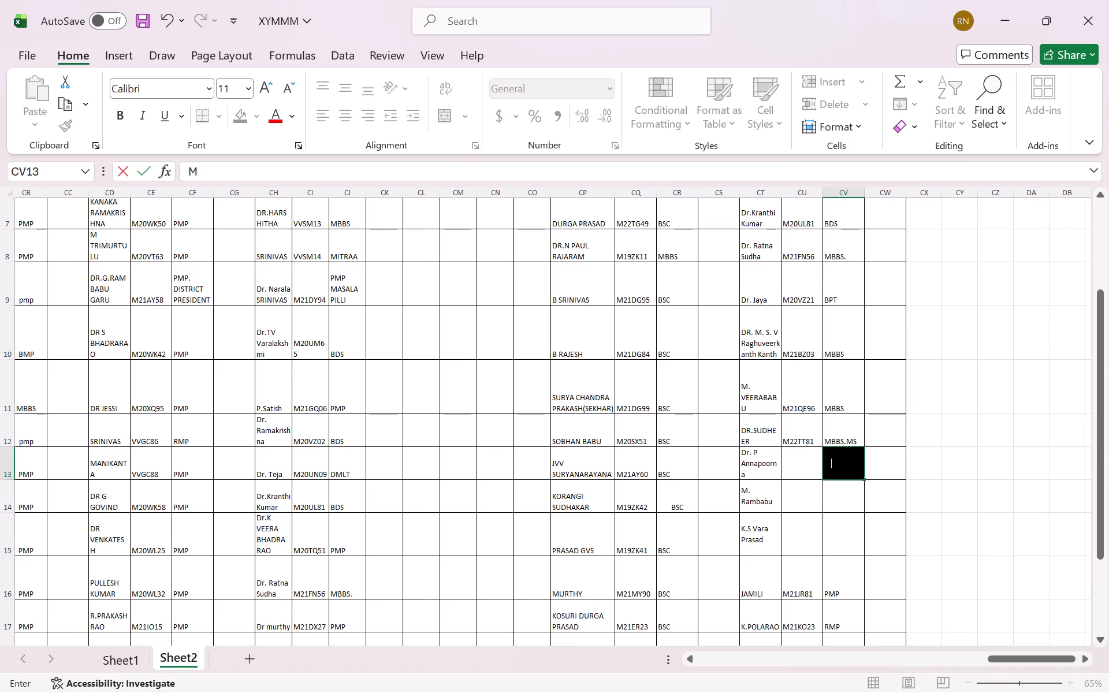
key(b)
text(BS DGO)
click(842, 493)
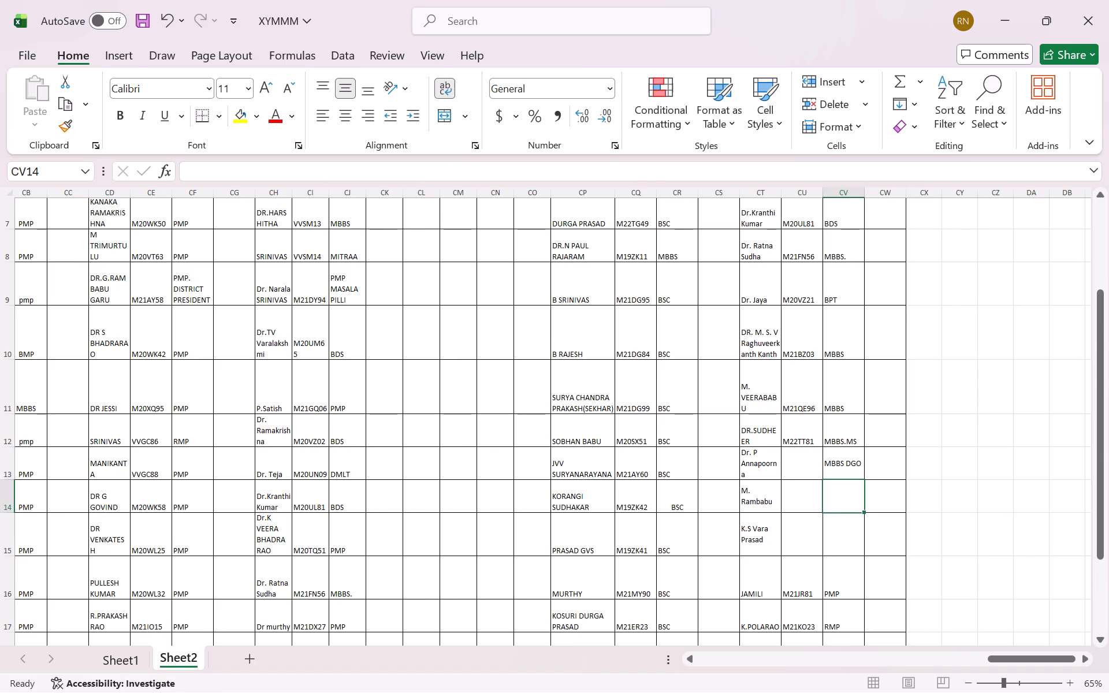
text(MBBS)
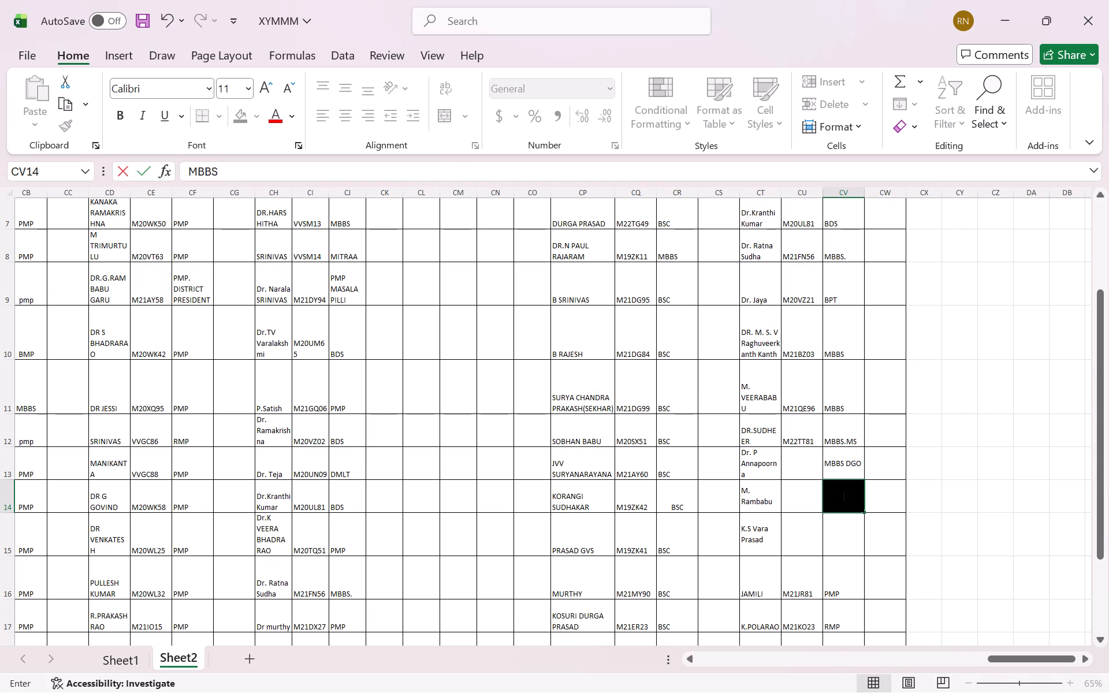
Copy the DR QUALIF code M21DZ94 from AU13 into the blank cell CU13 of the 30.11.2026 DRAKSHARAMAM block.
scroll(678, 439, right, 9)
scroll(678, 439, left, 1)
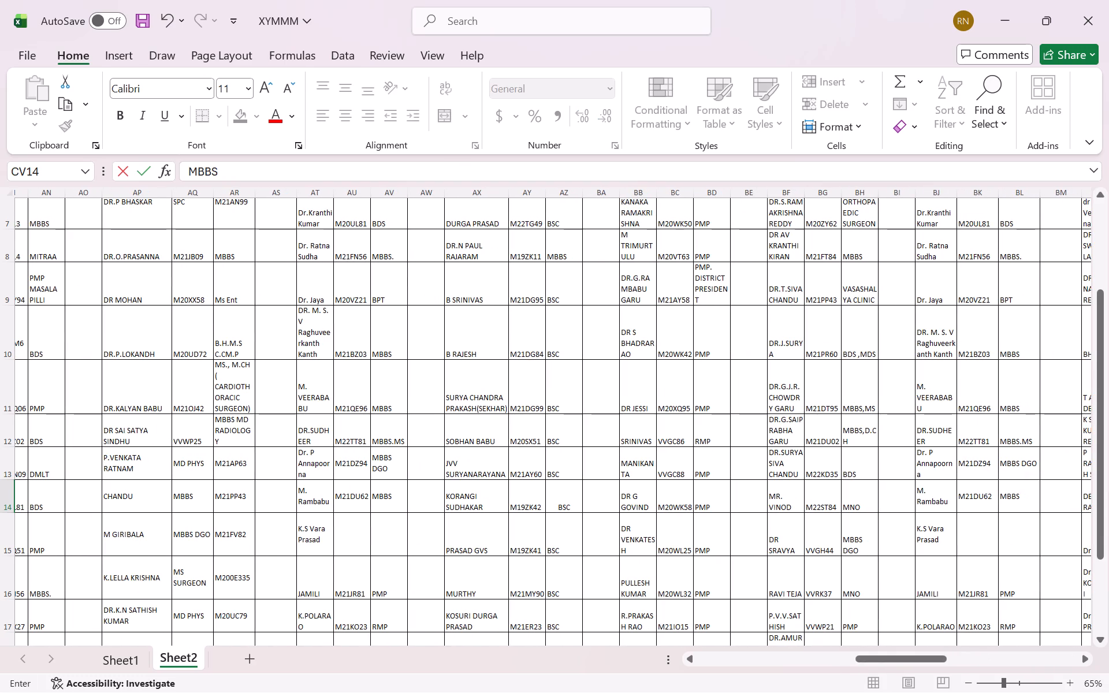
click(338, 472)
key(ctrl+c)
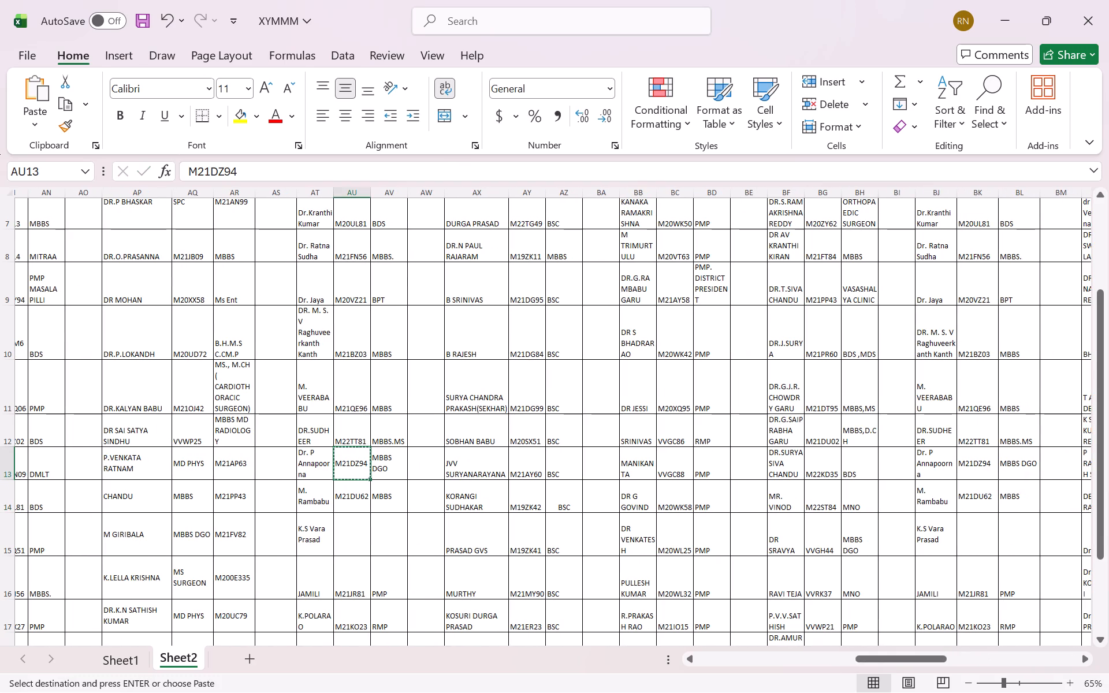
scroll(687, 417, left, 3)
scroll(687, 417, right, 1)
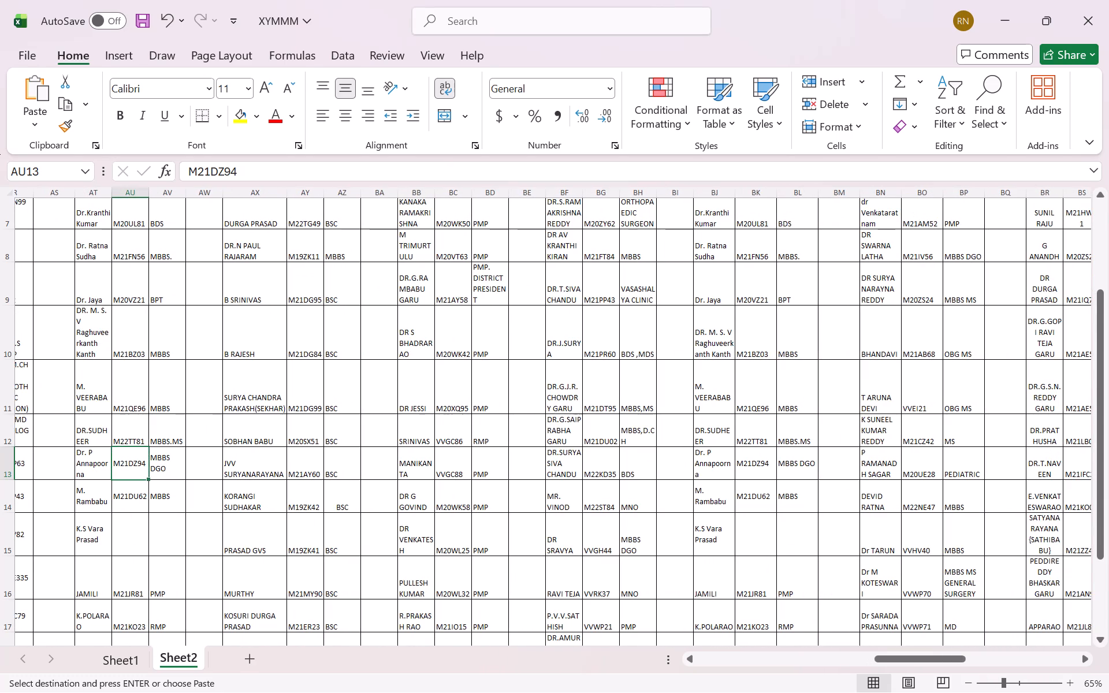
scroll(687, 417, left, 7)
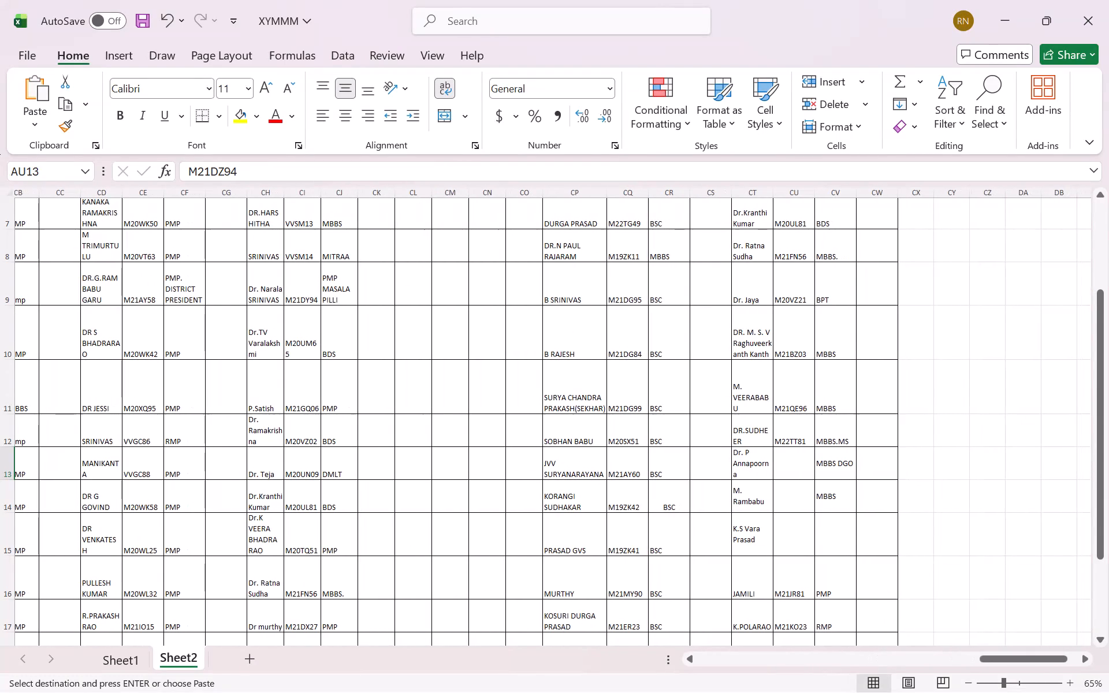
click(794, 468)
key(ctrl+v)
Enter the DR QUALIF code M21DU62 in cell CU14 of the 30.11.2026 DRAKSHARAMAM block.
click(797, 493)
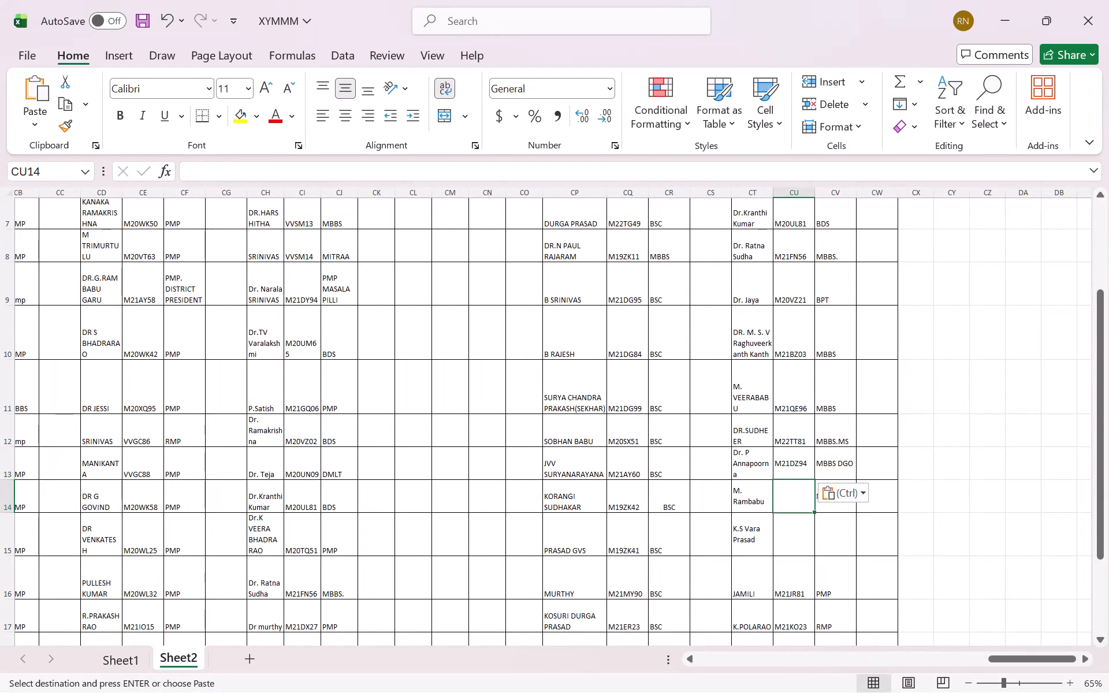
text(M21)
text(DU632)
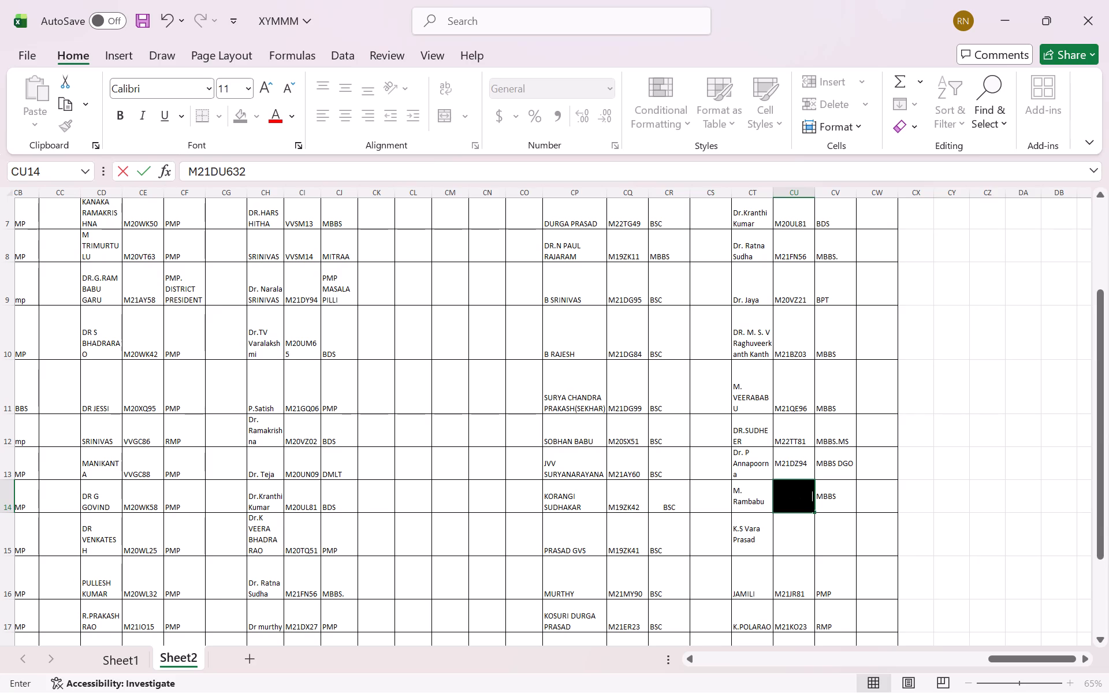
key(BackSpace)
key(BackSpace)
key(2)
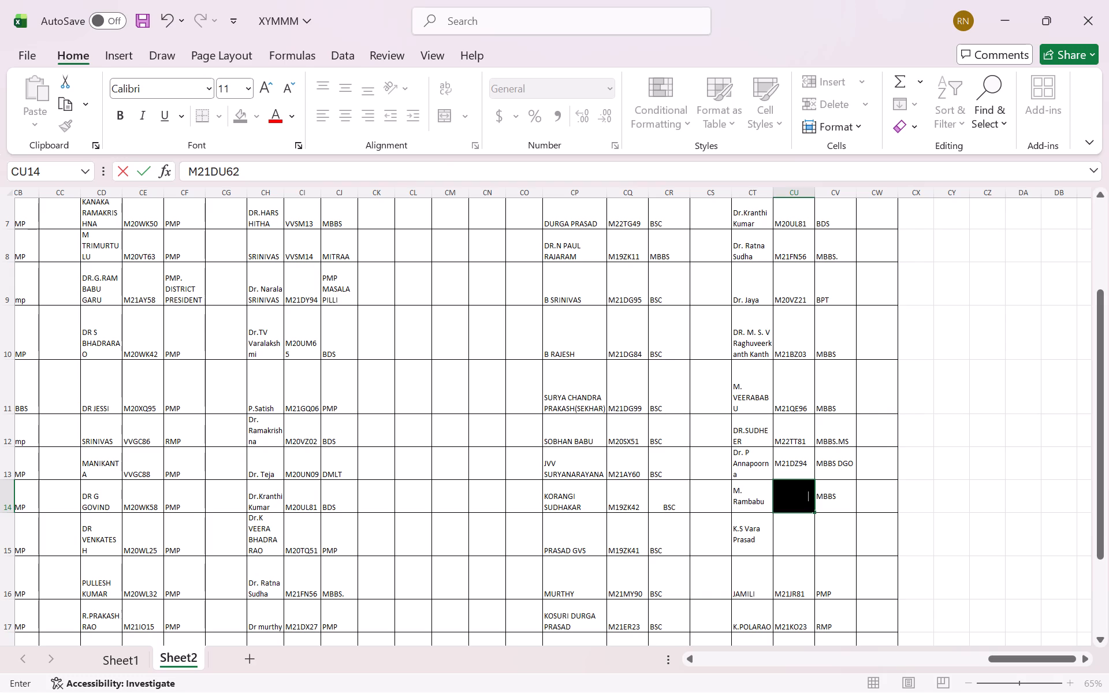
scroll(364, 264, up, 3)
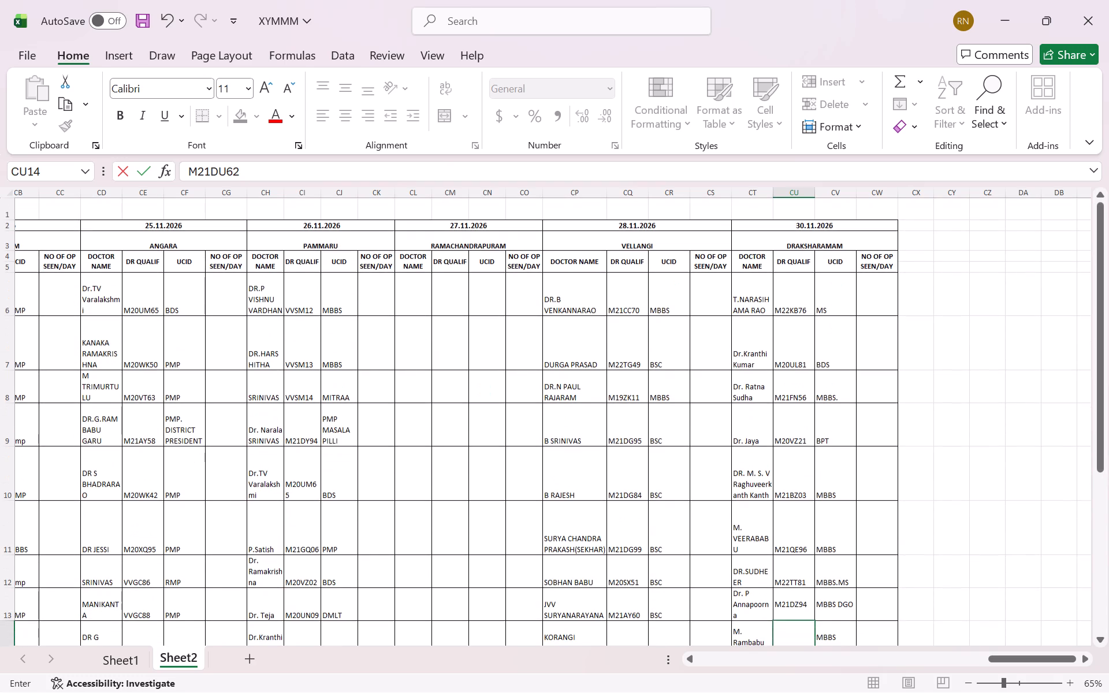
click(403, 294)
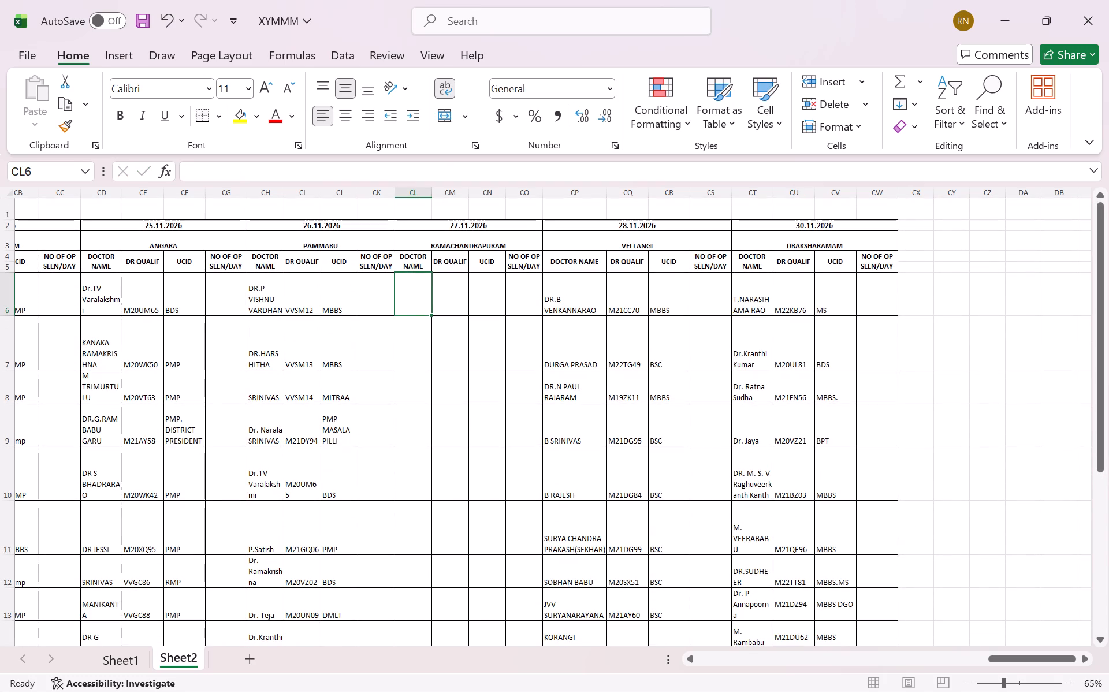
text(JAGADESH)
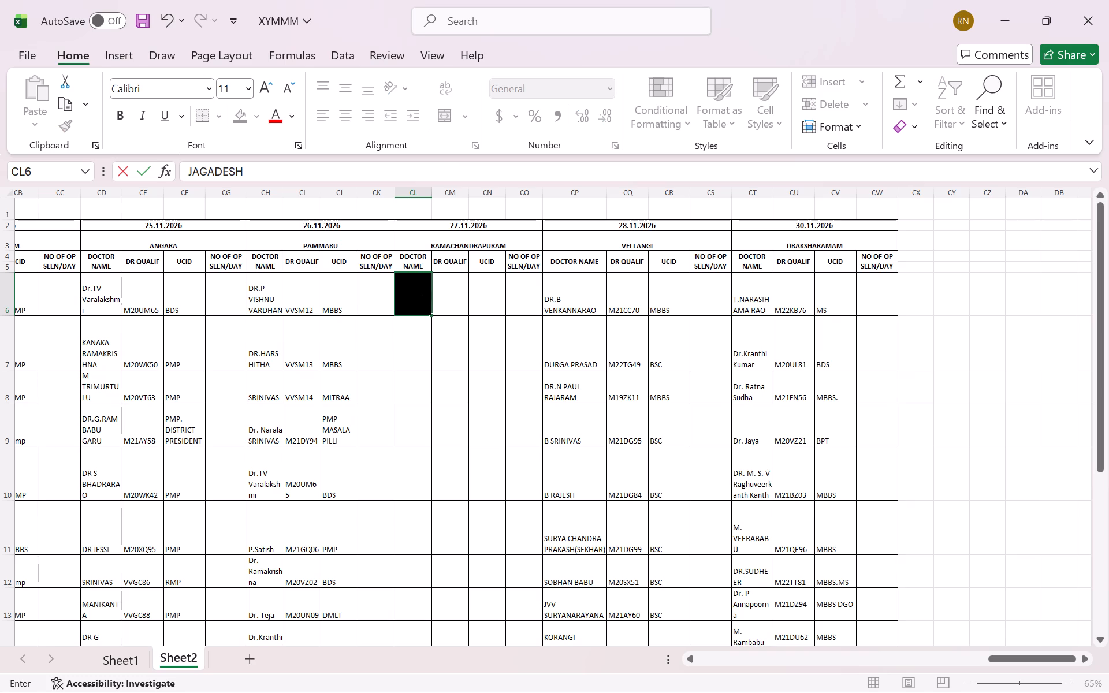
click(455, 280)
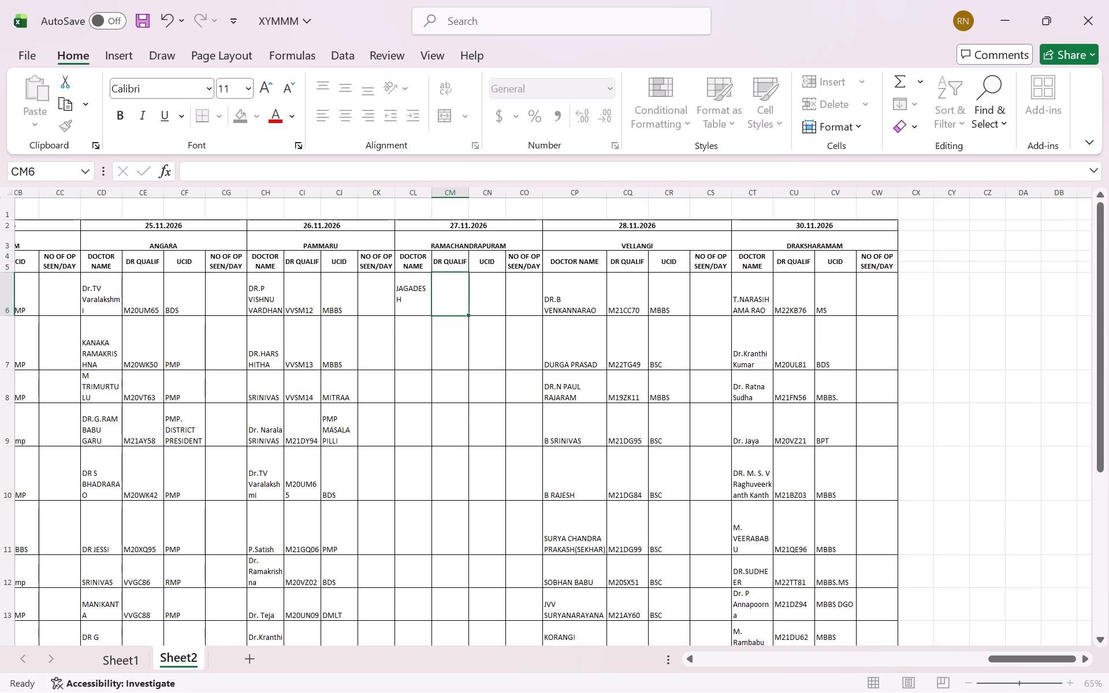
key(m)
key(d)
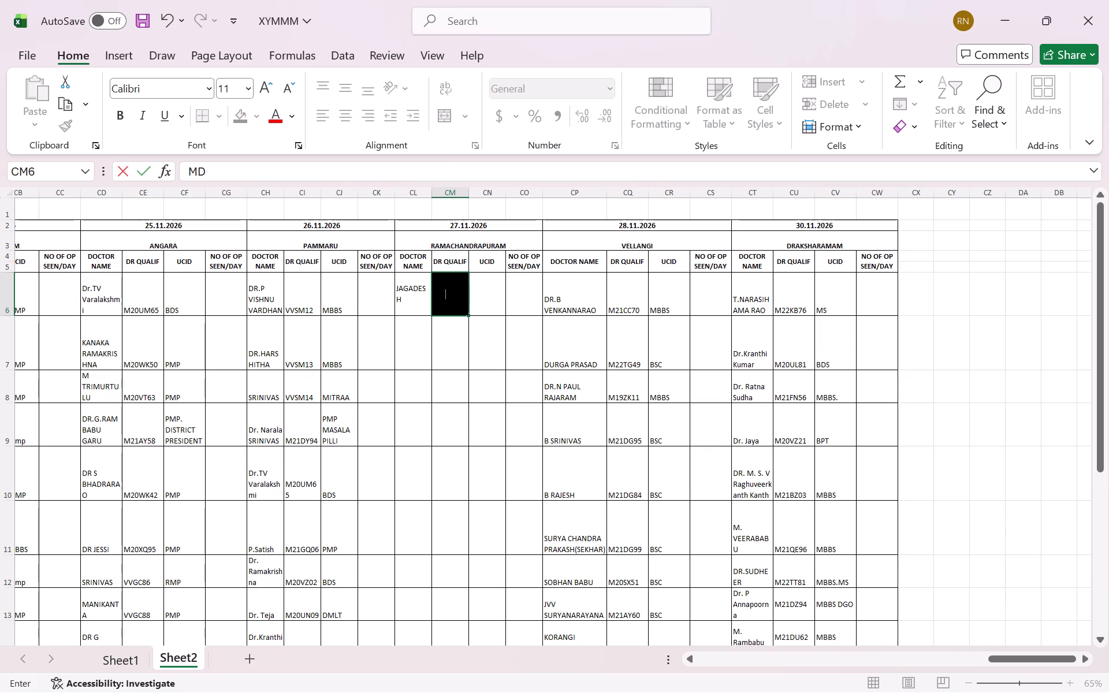
click(493, 287)
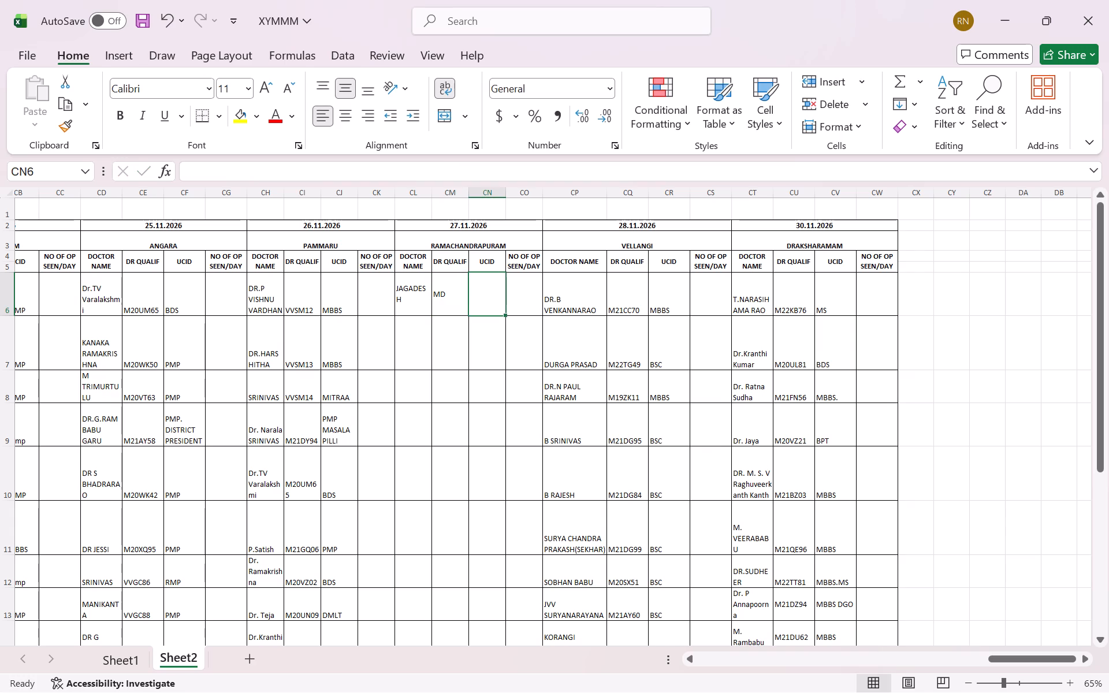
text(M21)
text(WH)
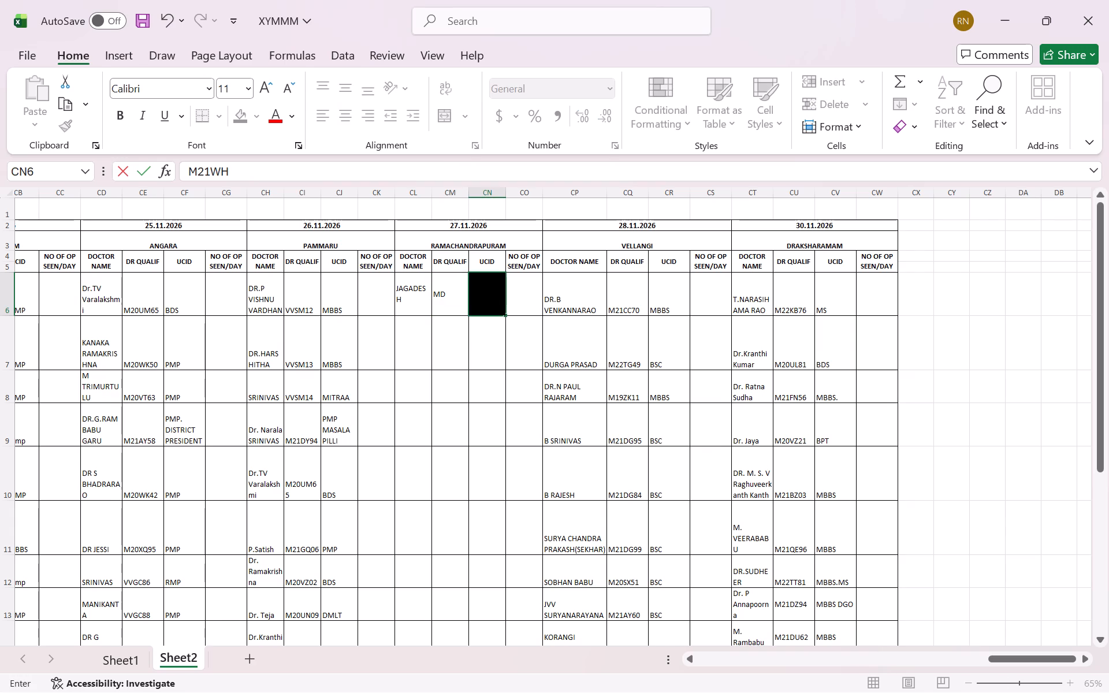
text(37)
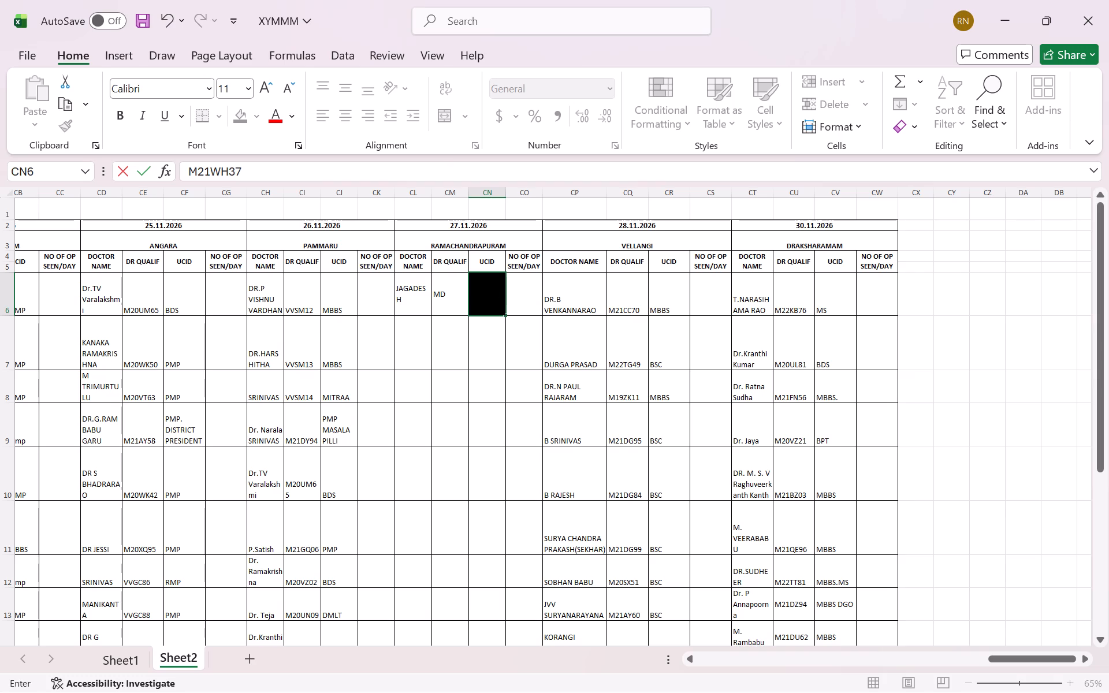
Enter the doctor's name in CL7 and DR QUALIF SPC in CM7 of the 27.11.2026 RAMACHANDRAPURAM block.
click(412, 345)
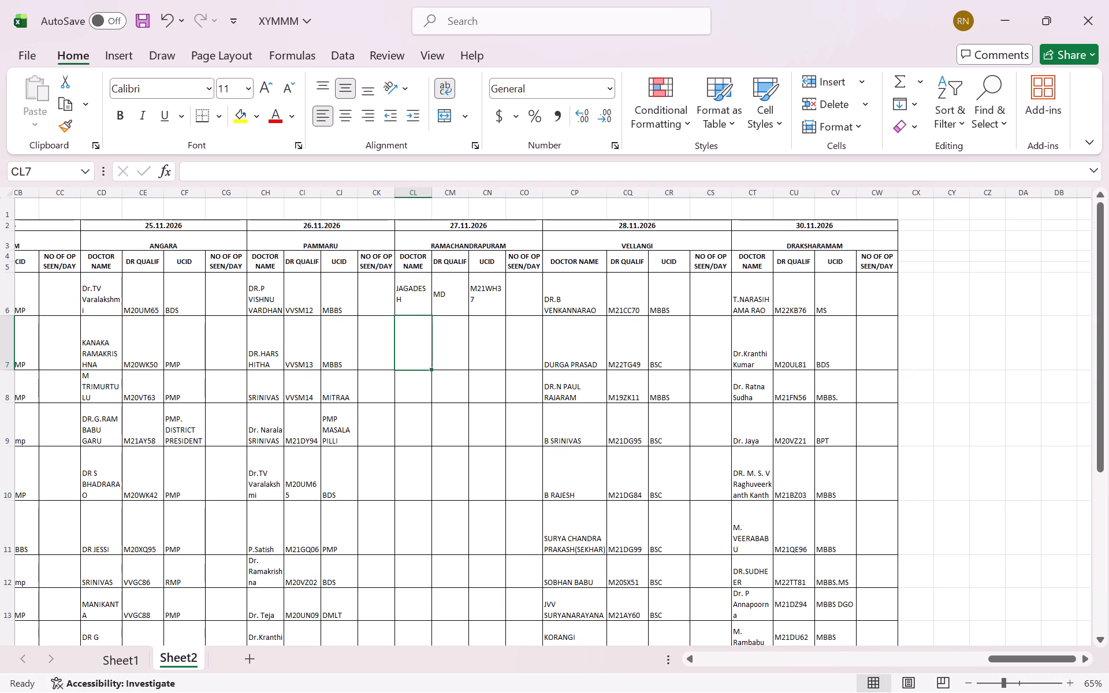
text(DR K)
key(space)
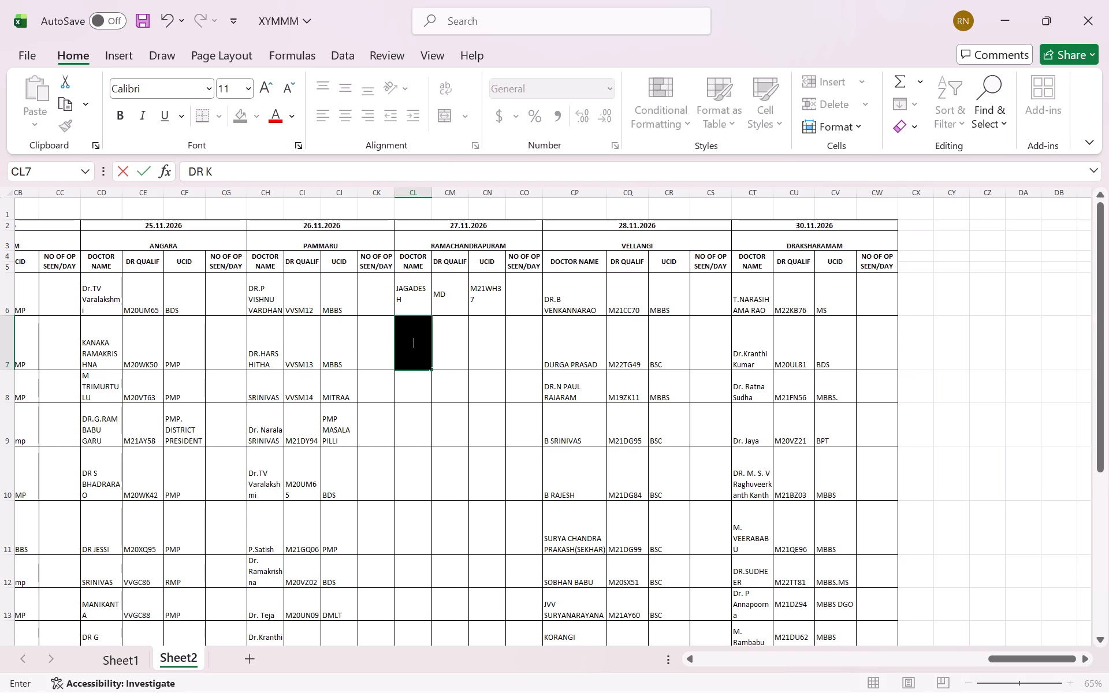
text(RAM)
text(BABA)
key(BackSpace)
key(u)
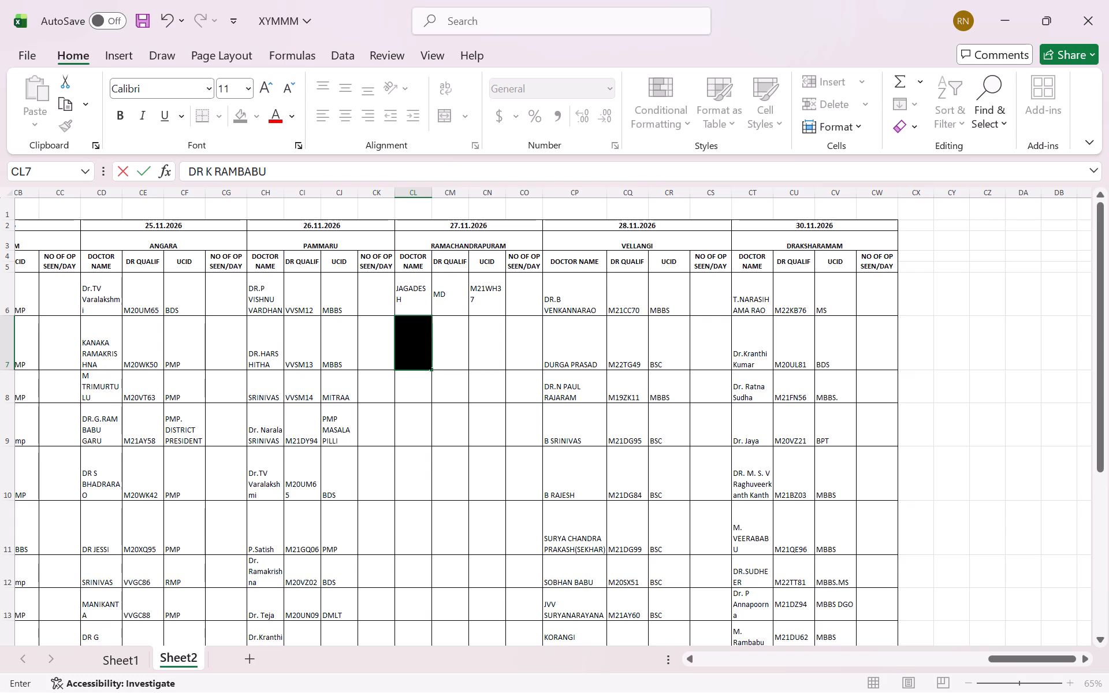
click(453, 331)
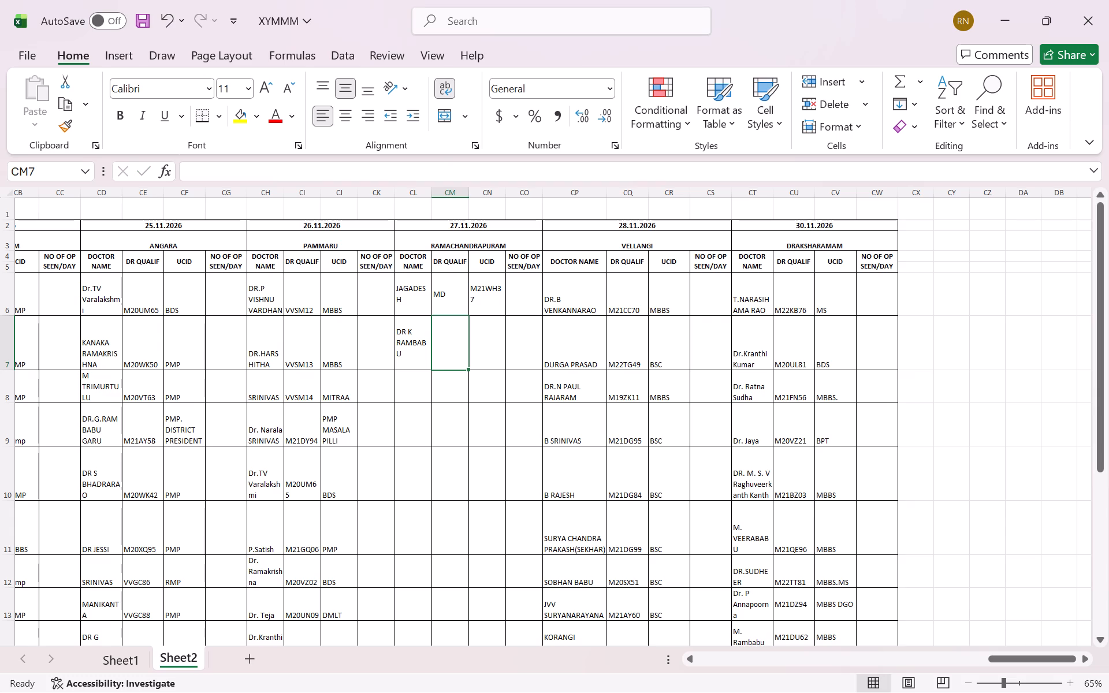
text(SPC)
click(486, 341)
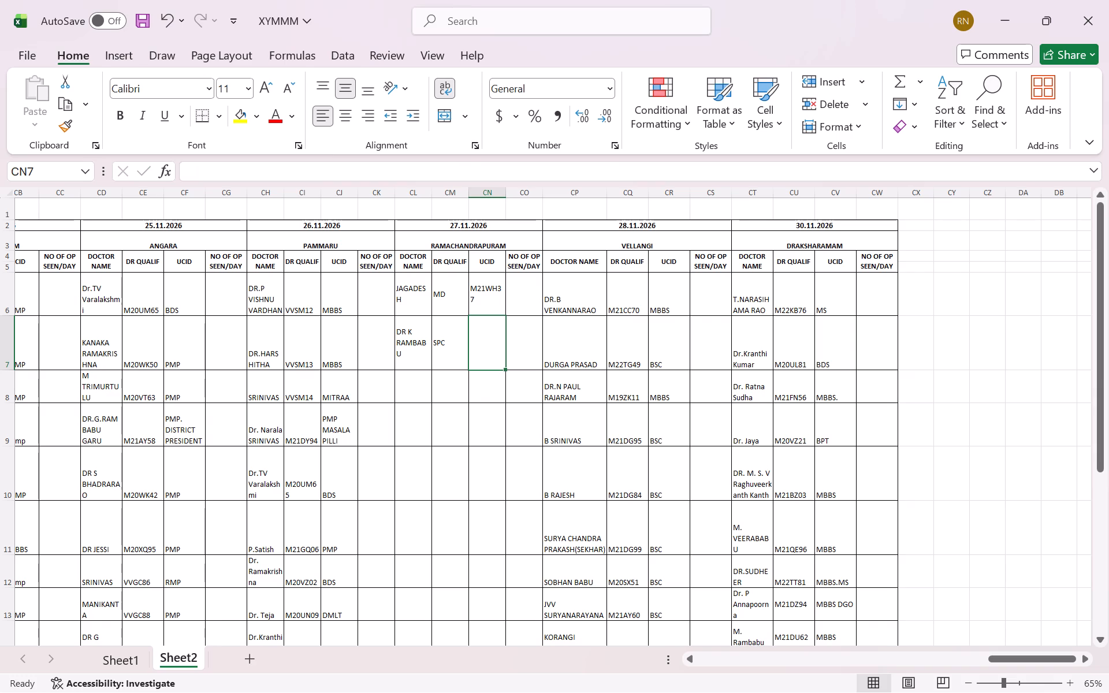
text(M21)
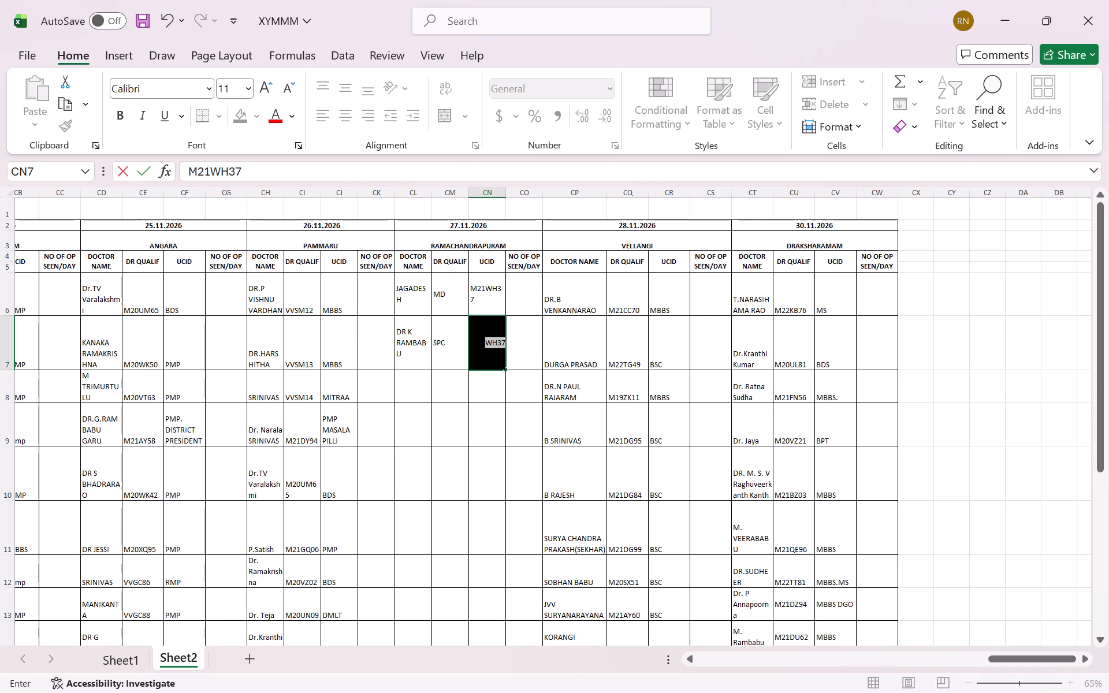
click(306, 169)
key(BackSpace)
key(BackSpace)
key(BackSpace)
key(BackSpace)
key(BackSpace)
key(BackSpace)
key(BackSpace)
key(BackSpace)
key(BackSpace)
key(BackSpace)
key(BackSpace)
key(BackSpace)
key(BackSpace)
key(BackSpace)
key(BackSpace)
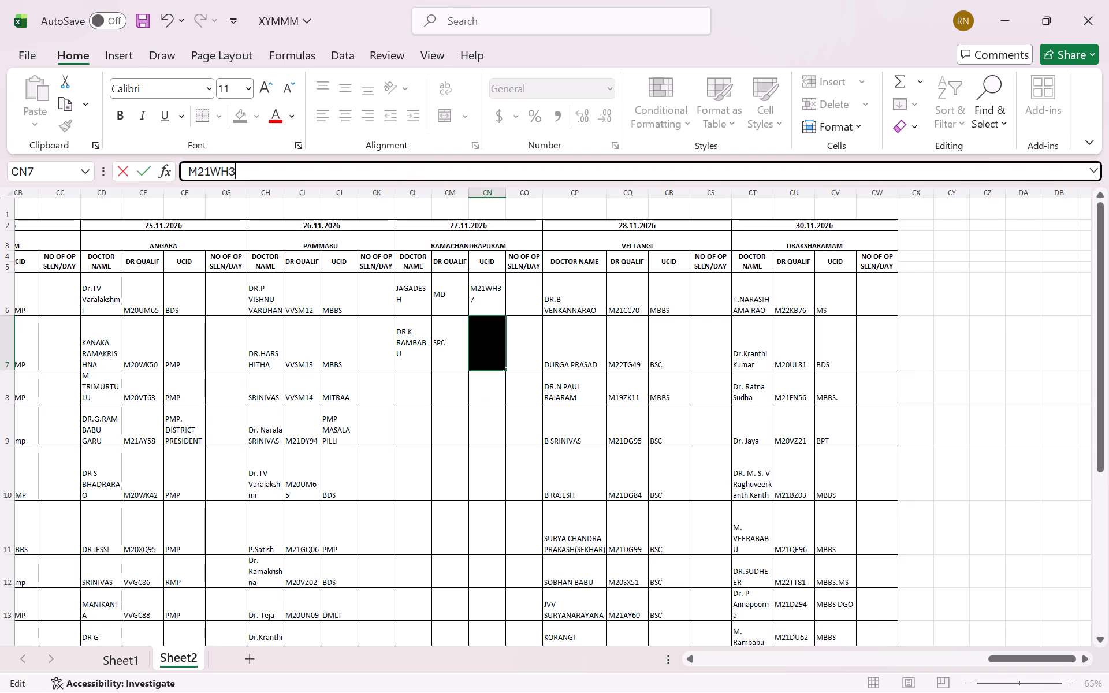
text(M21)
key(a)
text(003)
click(404, 390)
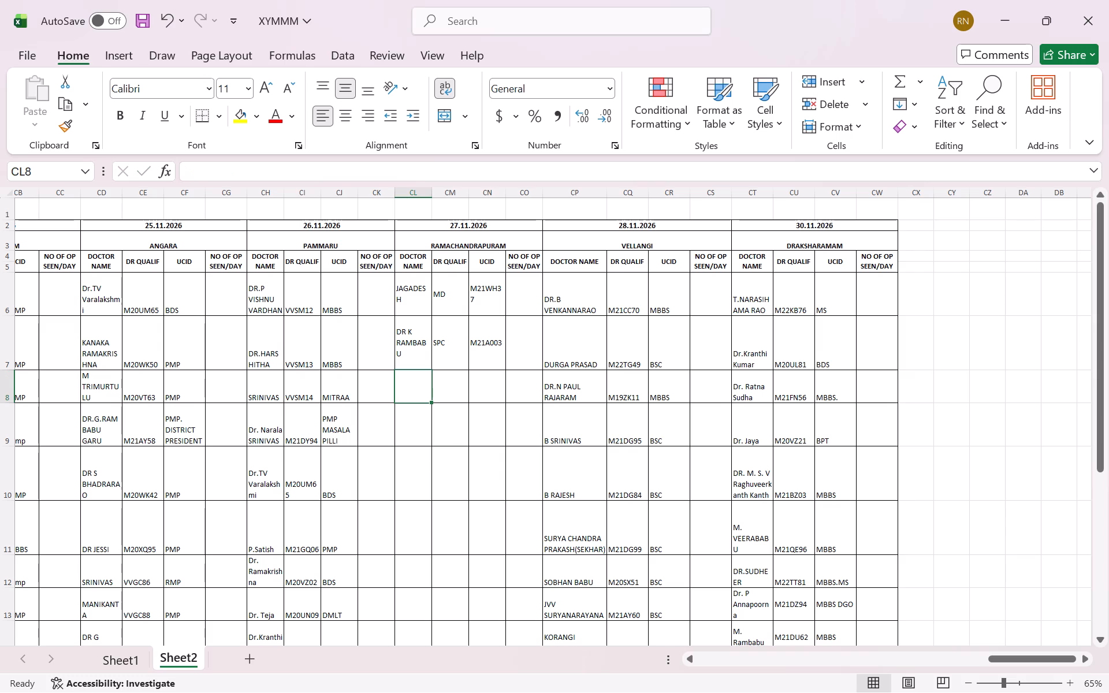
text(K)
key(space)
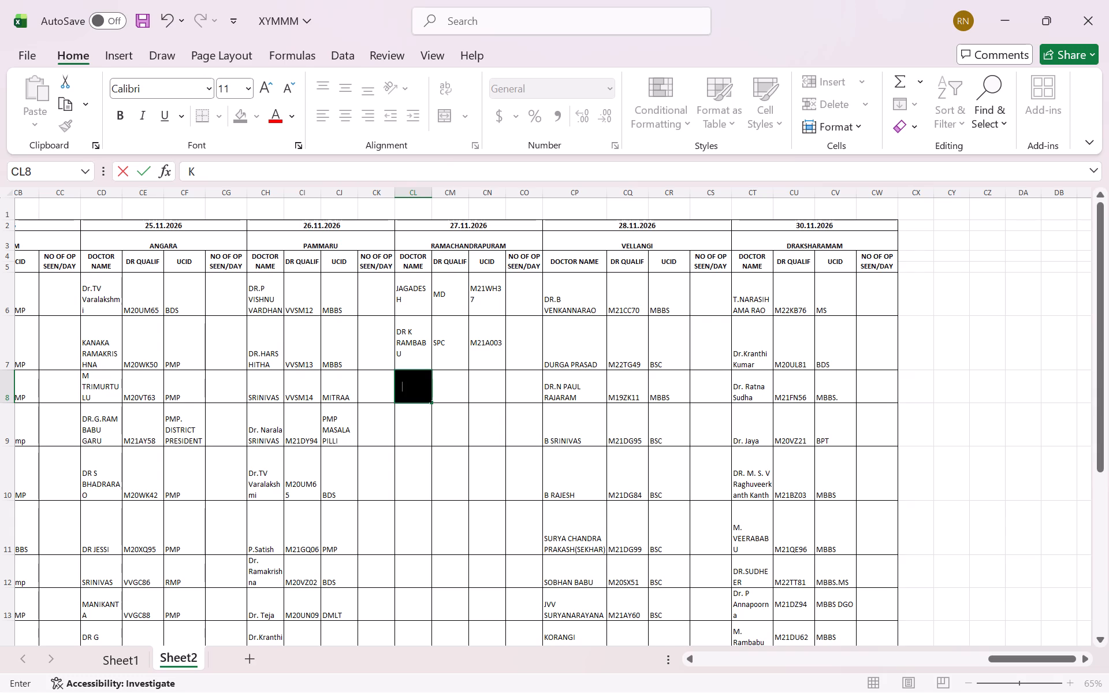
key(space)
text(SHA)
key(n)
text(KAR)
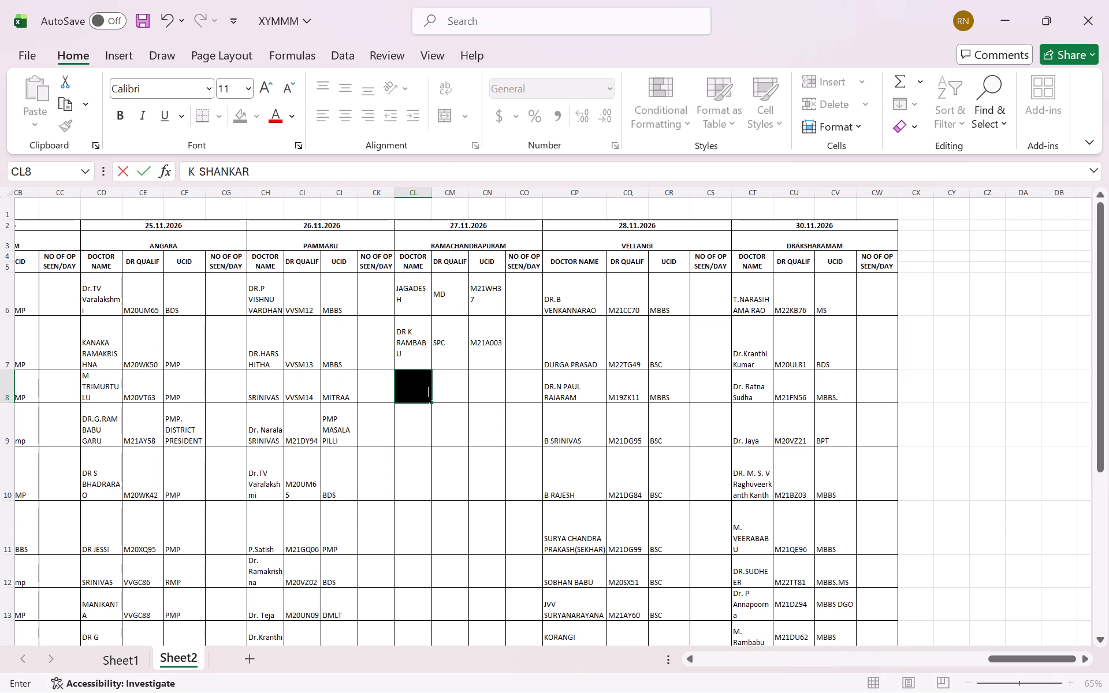
click(459, 383)
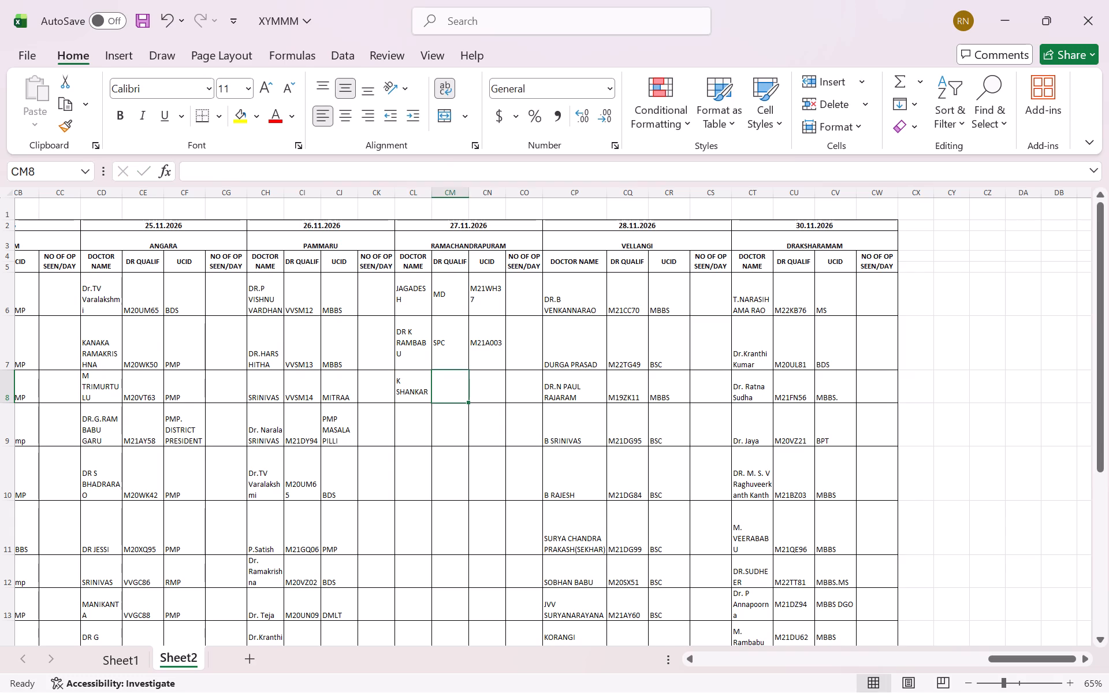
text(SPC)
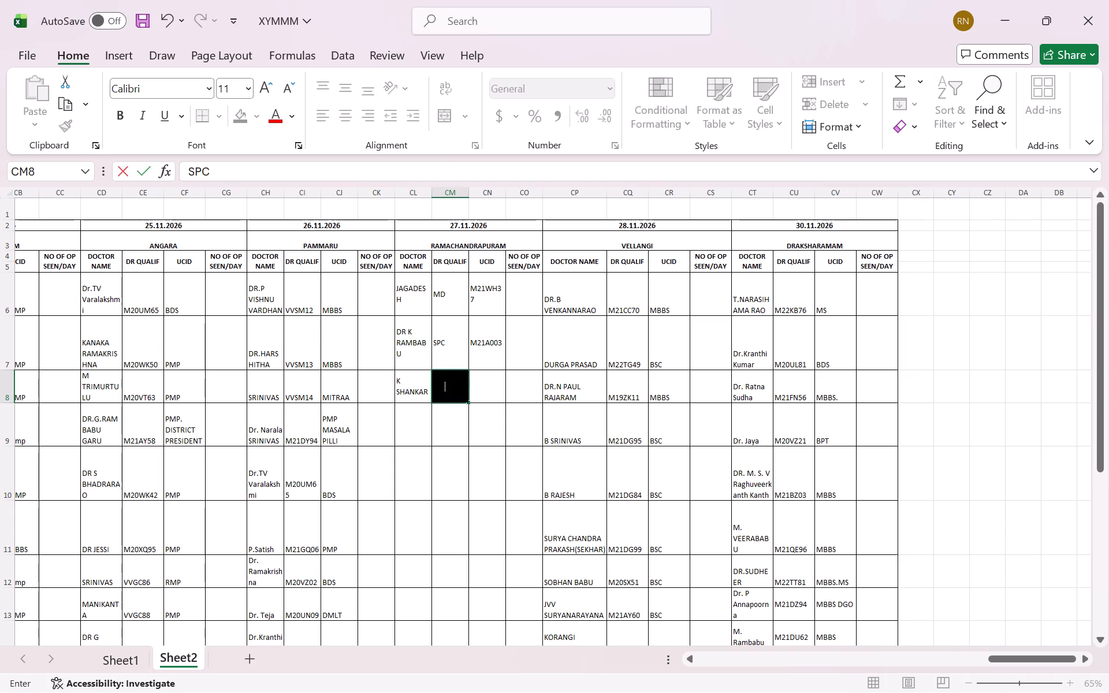
click(486, 386)
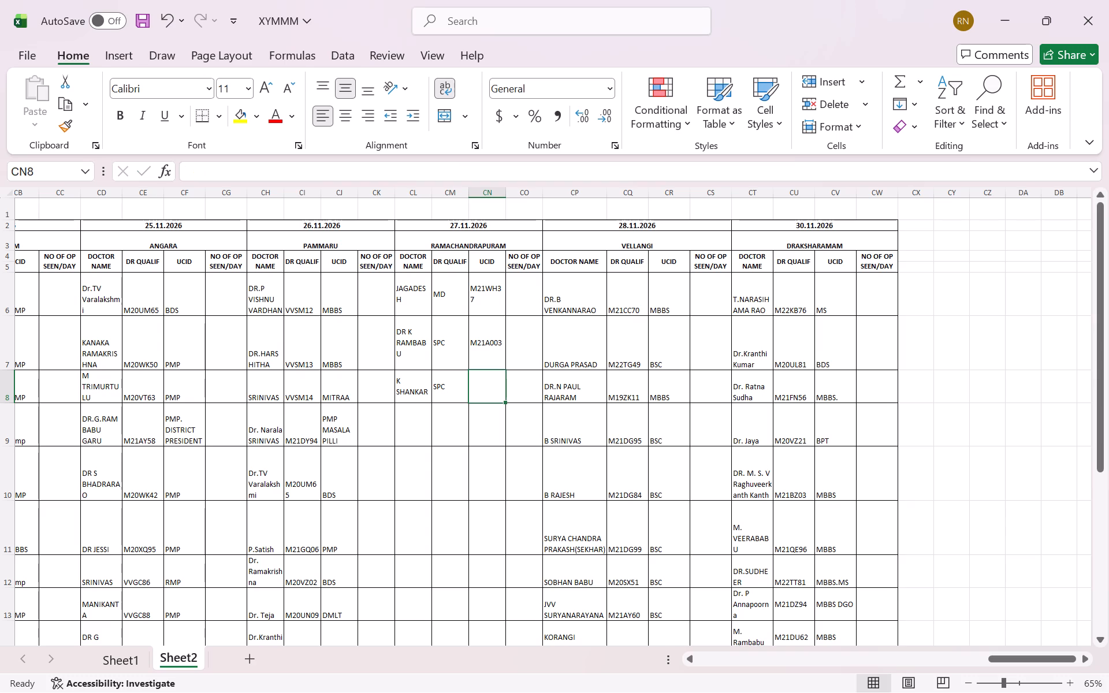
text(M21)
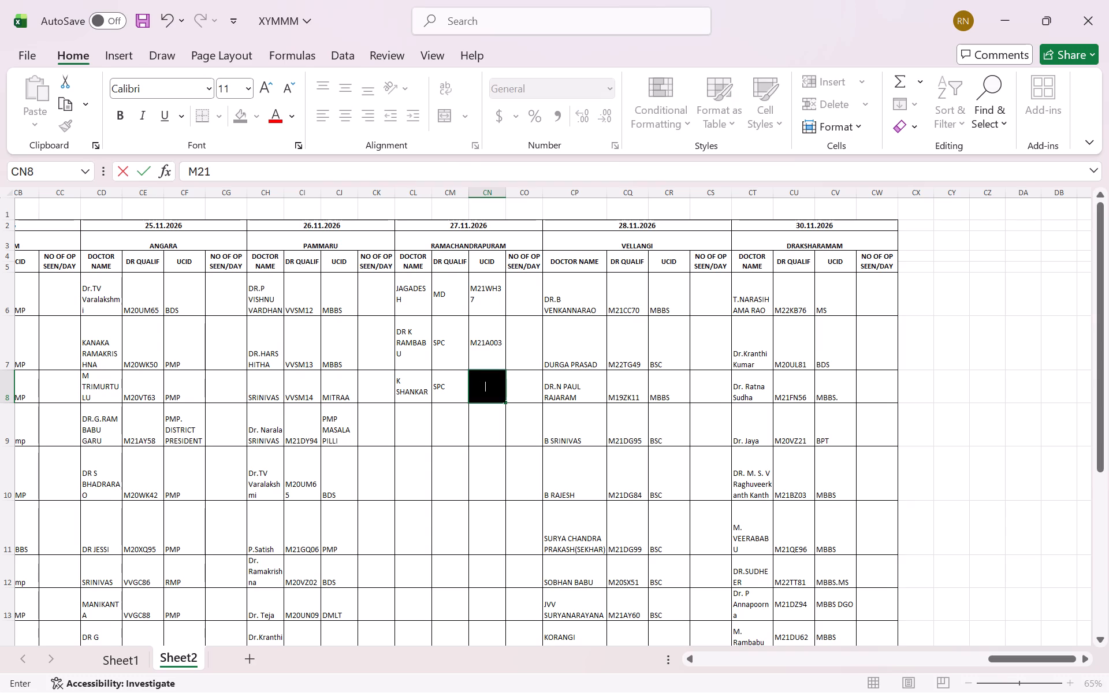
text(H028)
Enter the correctly spelled doctor's name in cell CL9 of the 27.11.2026 RAMACHANDRAPURAM block.
click(416, 422)
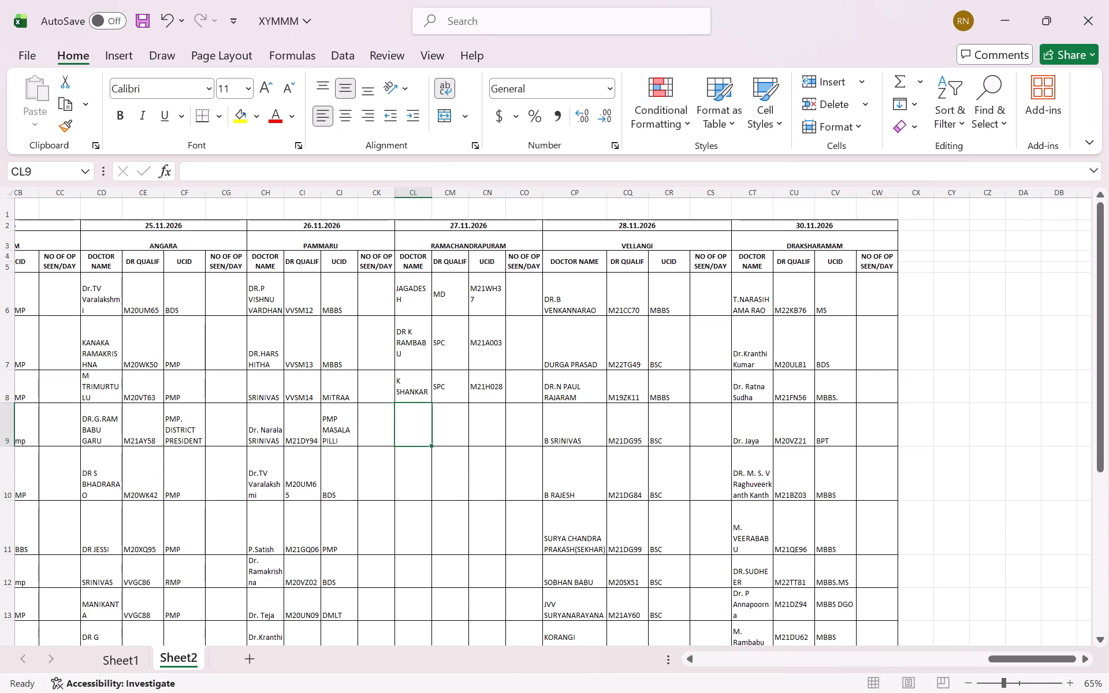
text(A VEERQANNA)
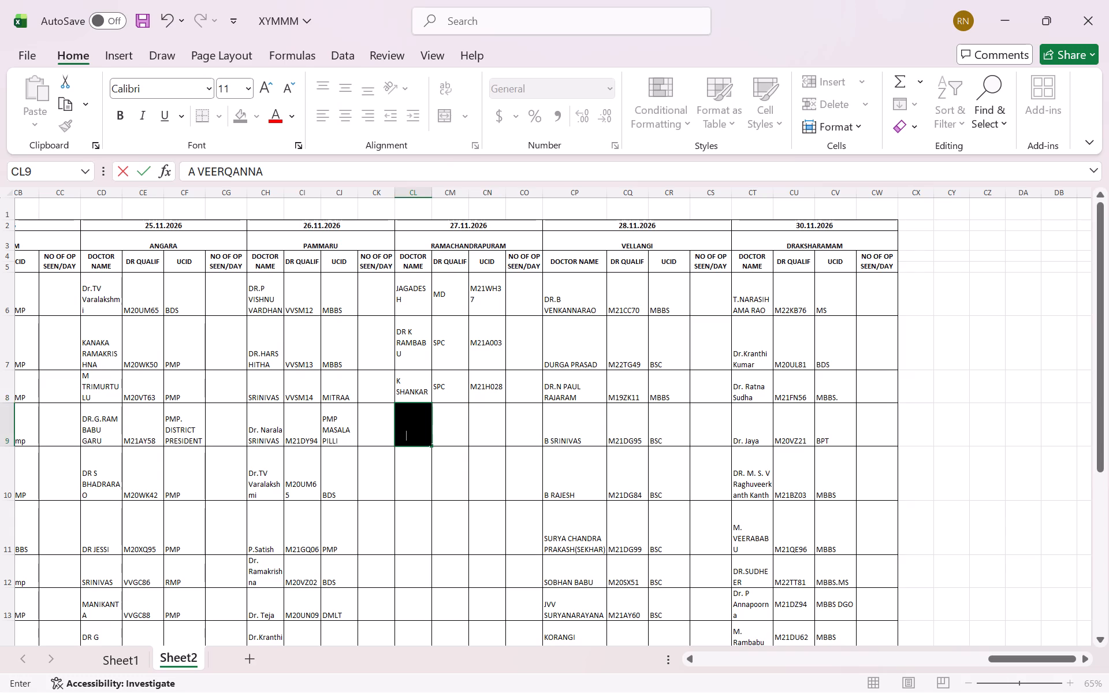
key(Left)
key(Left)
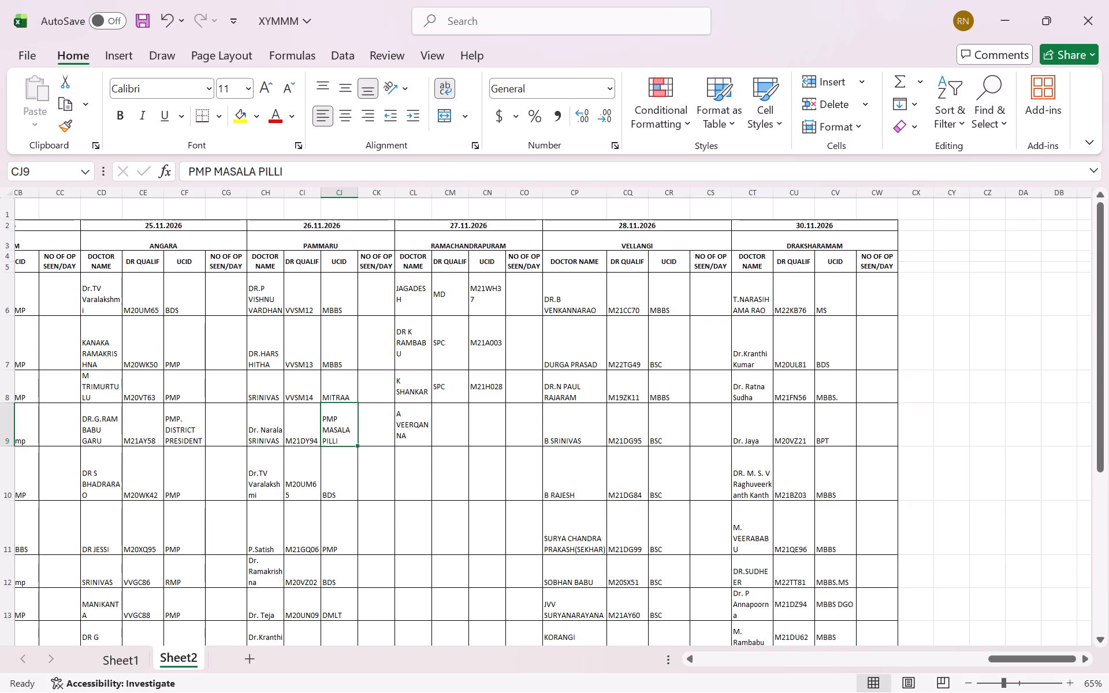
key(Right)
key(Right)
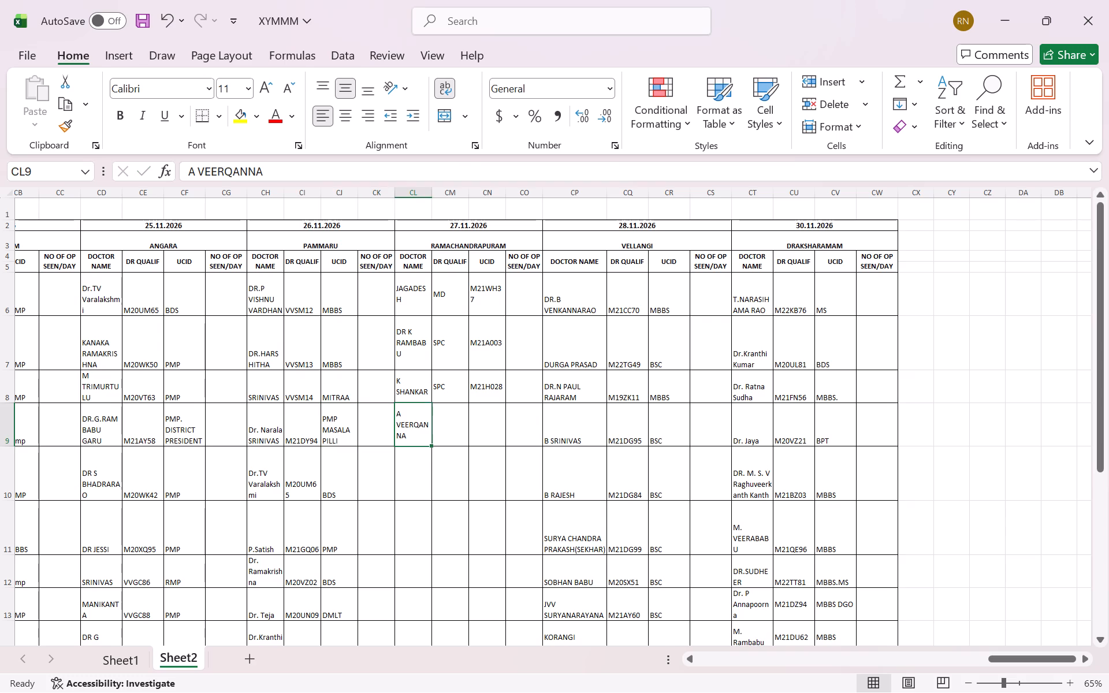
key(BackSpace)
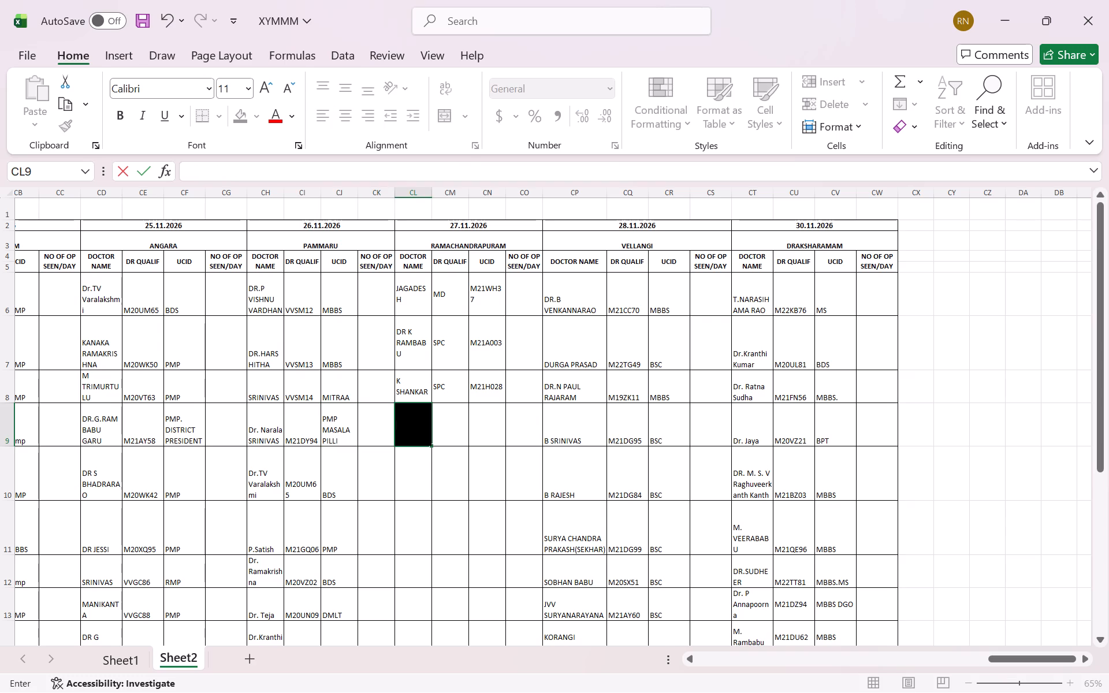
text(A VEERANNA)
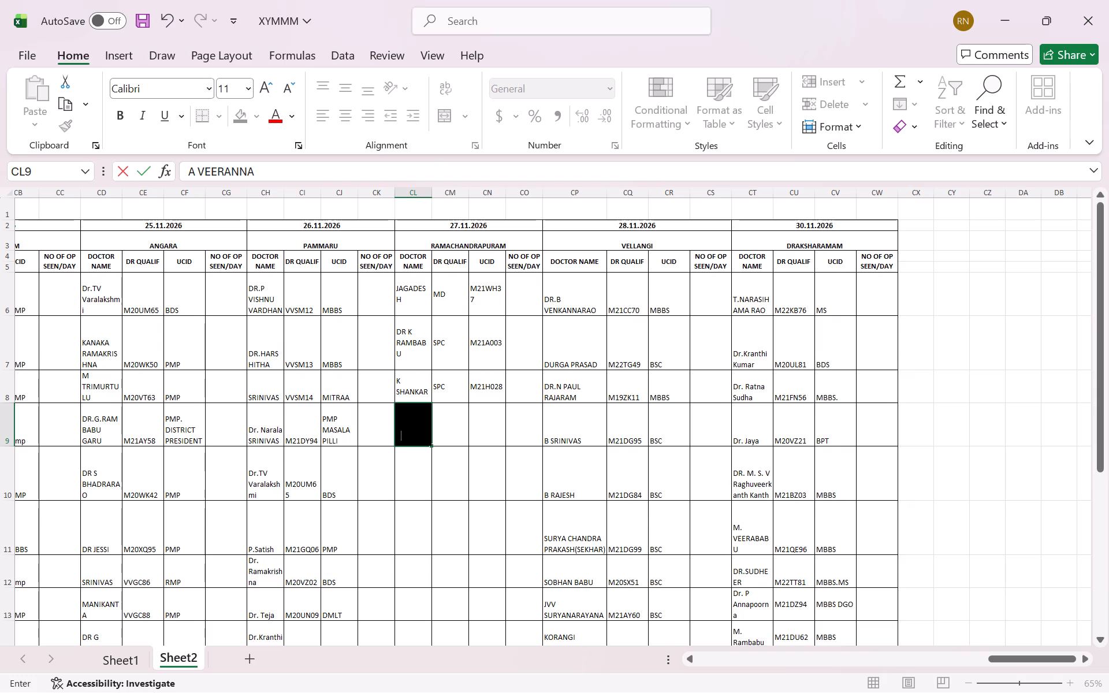
click(445, 430)
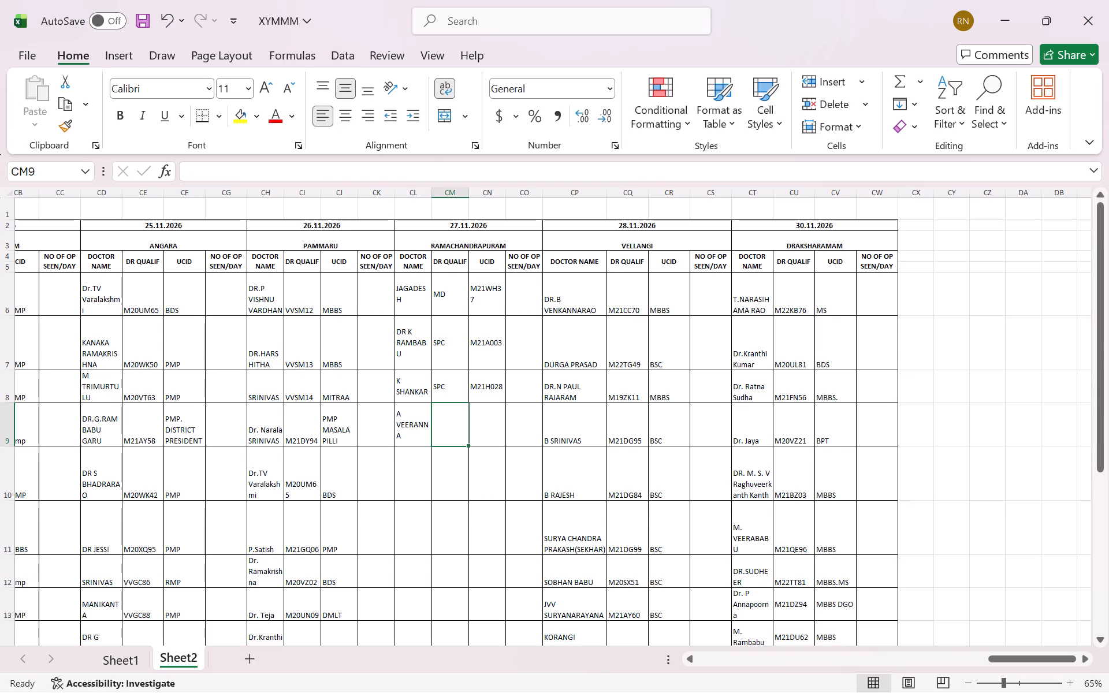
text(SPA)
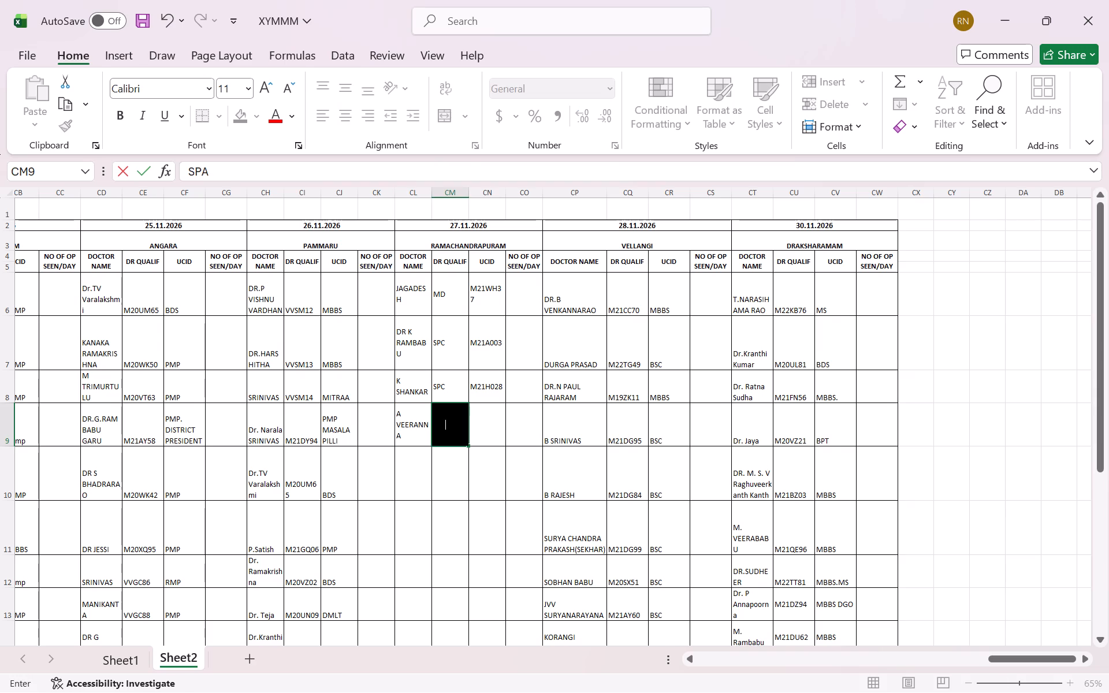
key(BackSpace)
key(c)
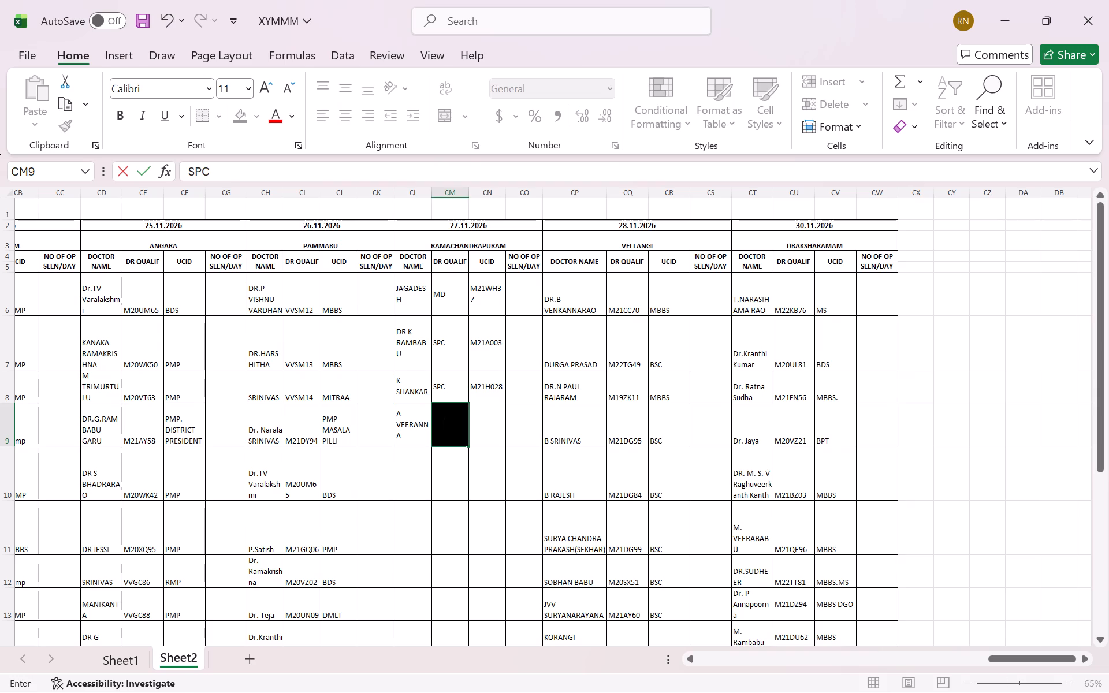
click(478, 430)
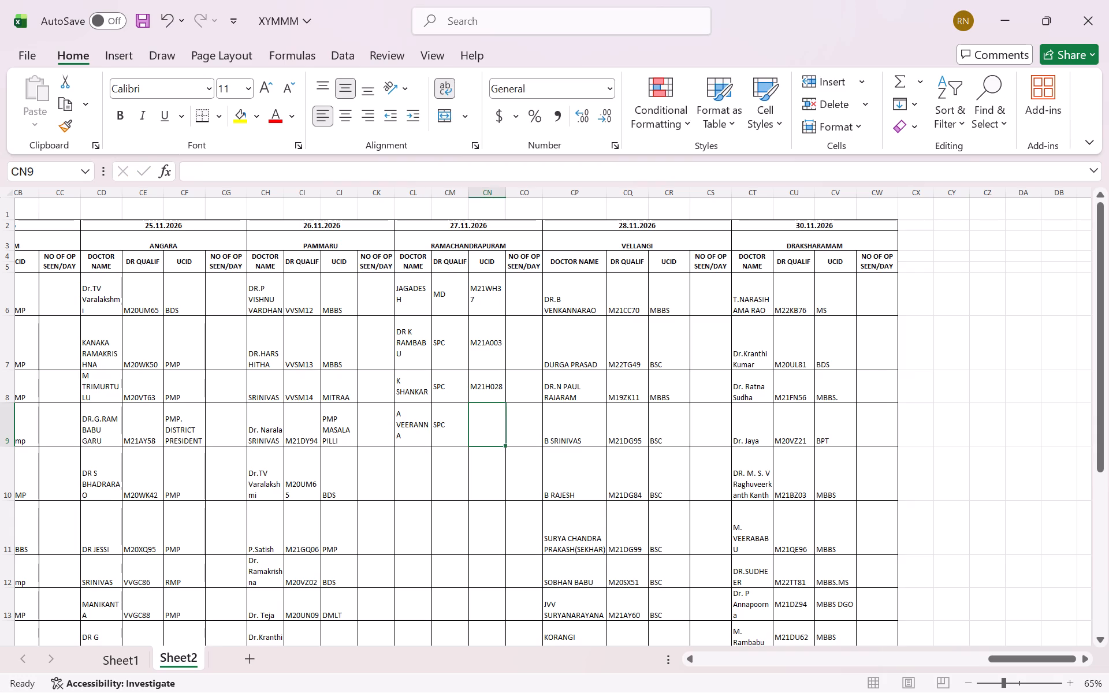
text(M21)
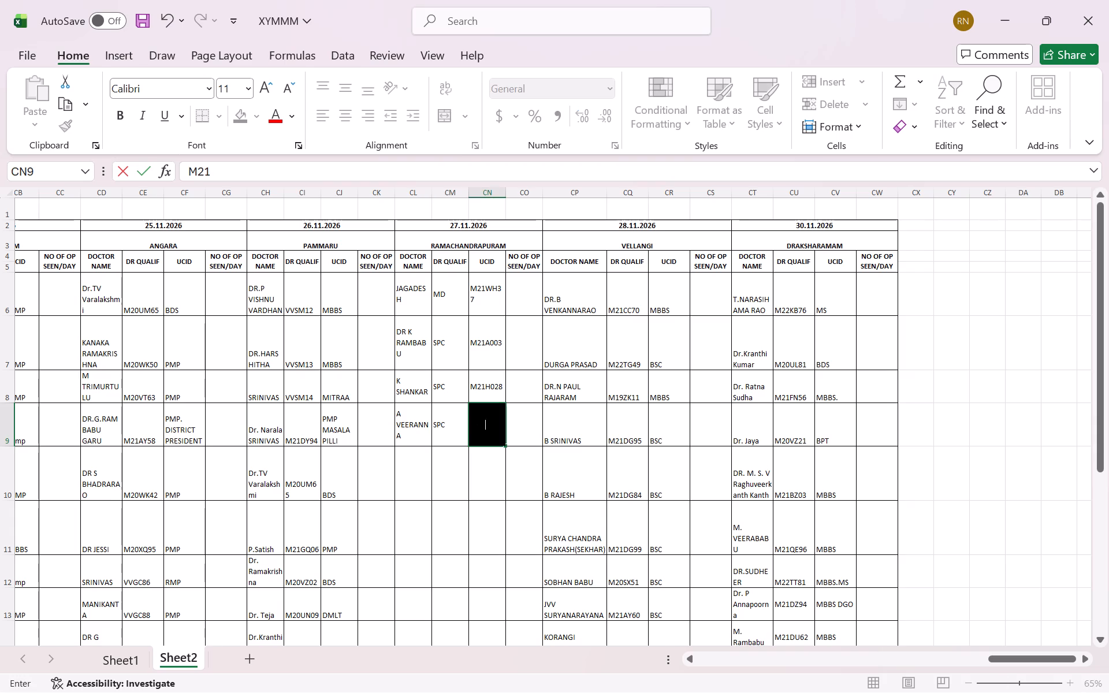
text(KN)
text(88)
click(407, 472)
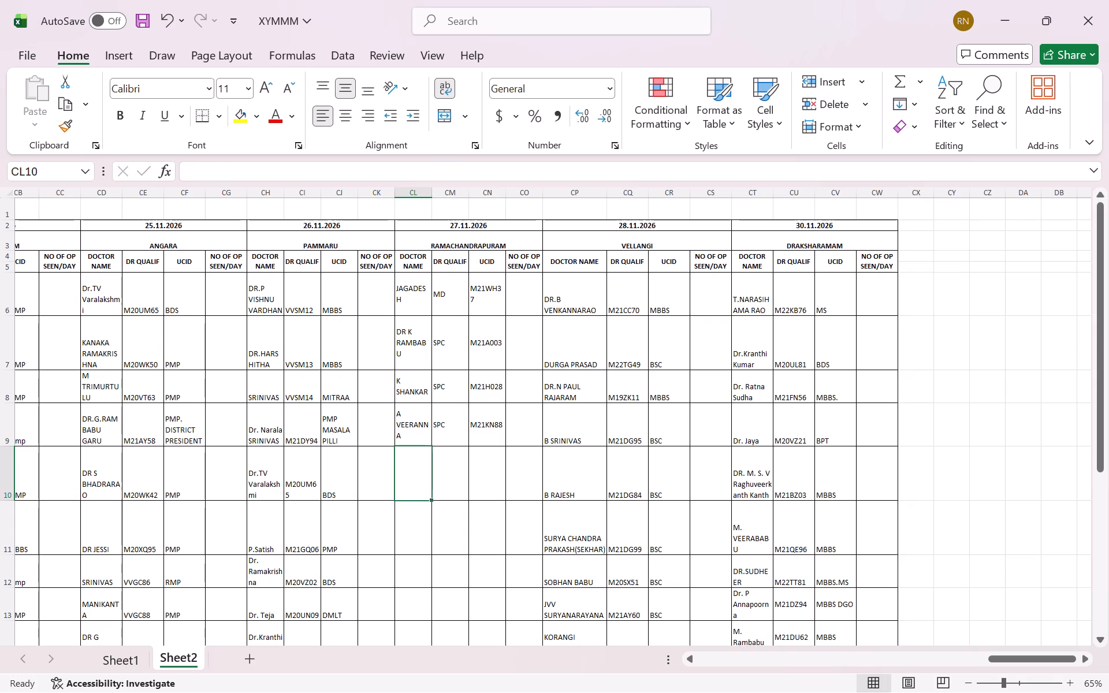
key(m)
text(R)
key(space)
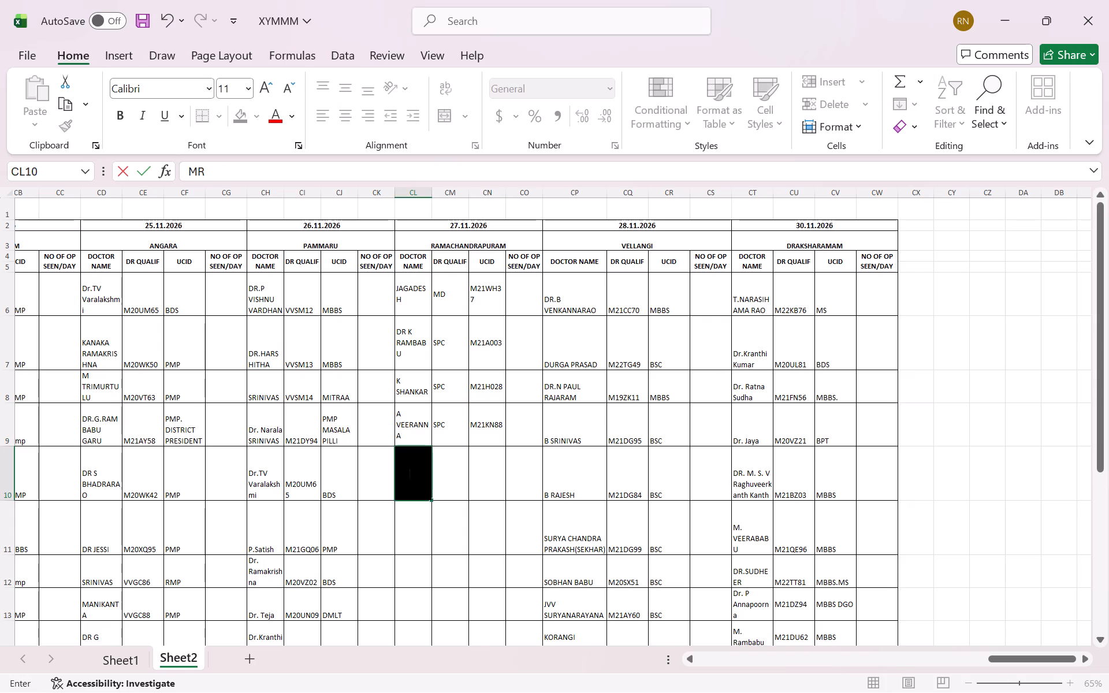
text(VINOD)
click(455, 468)
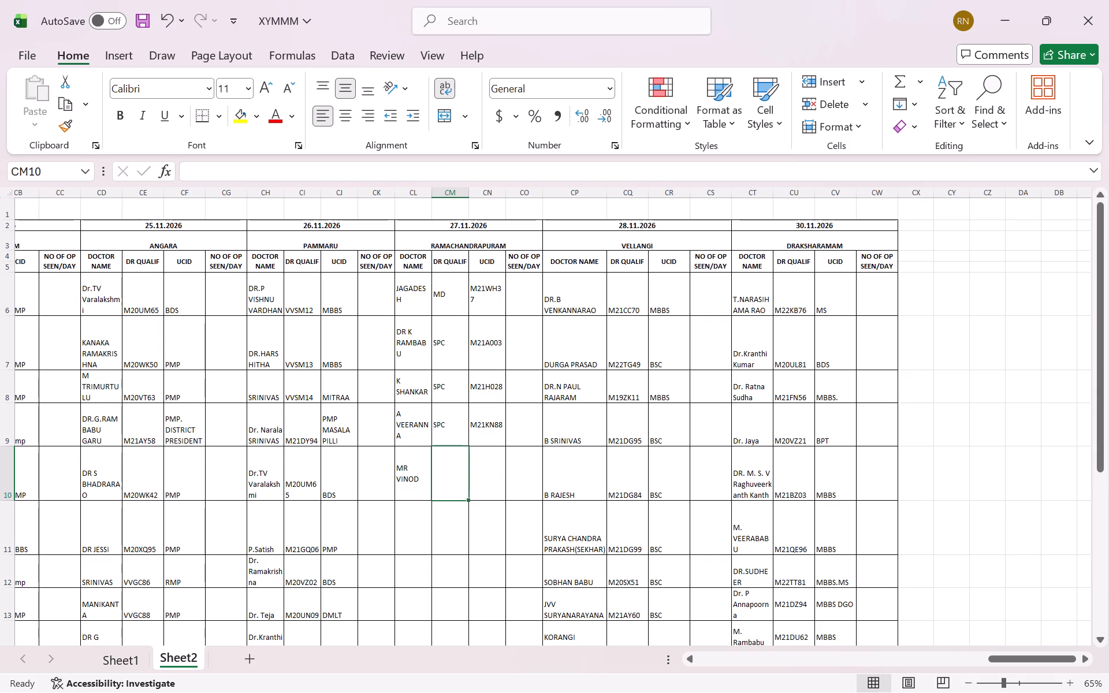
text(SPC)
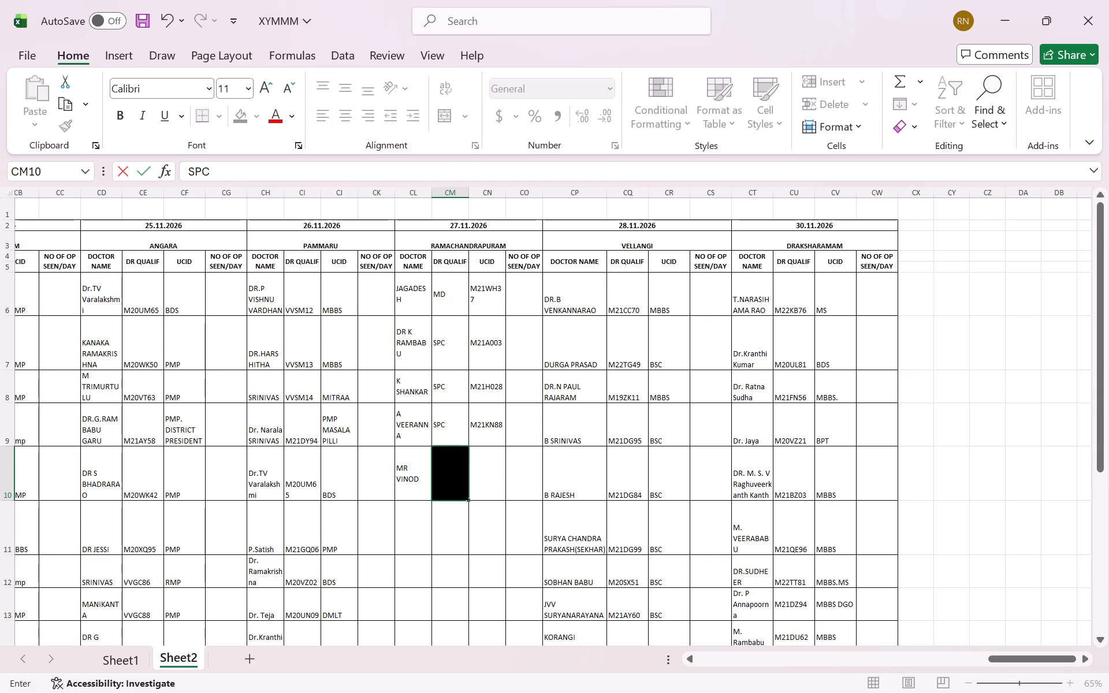
click(485, 474)
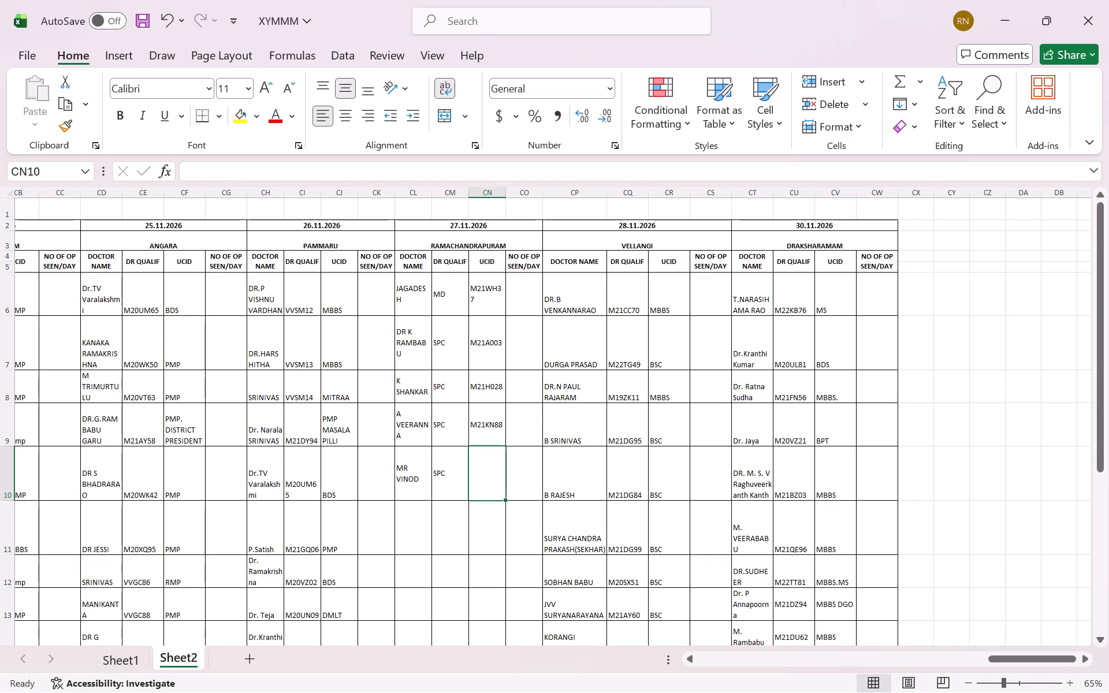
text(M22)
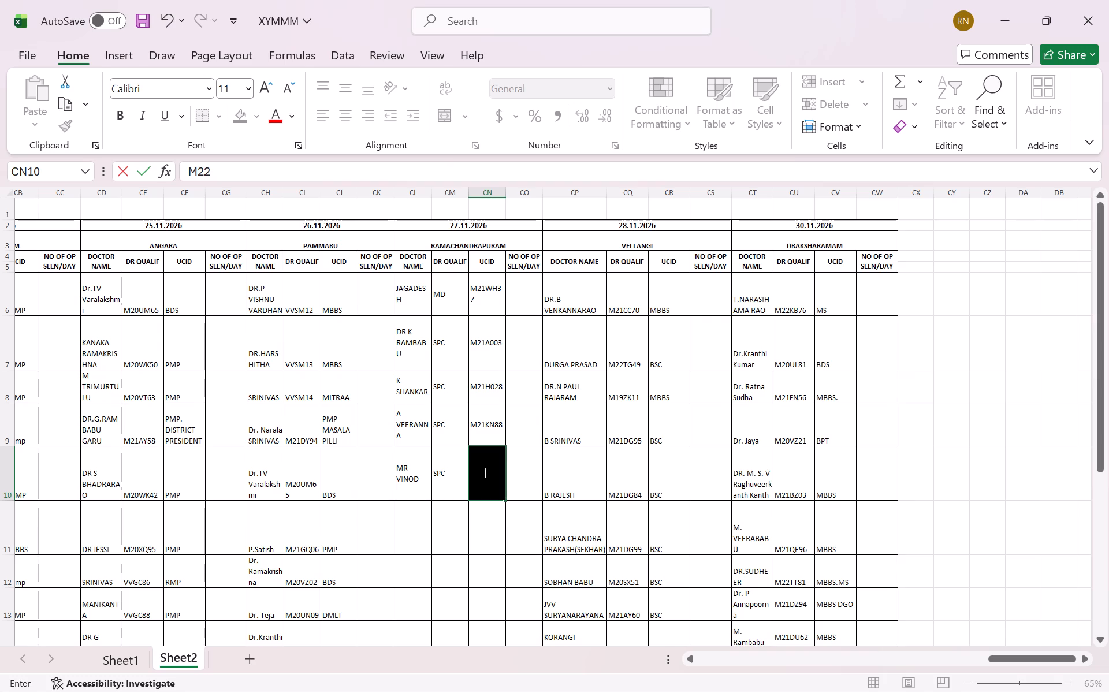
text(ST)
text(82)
click(408, 541)
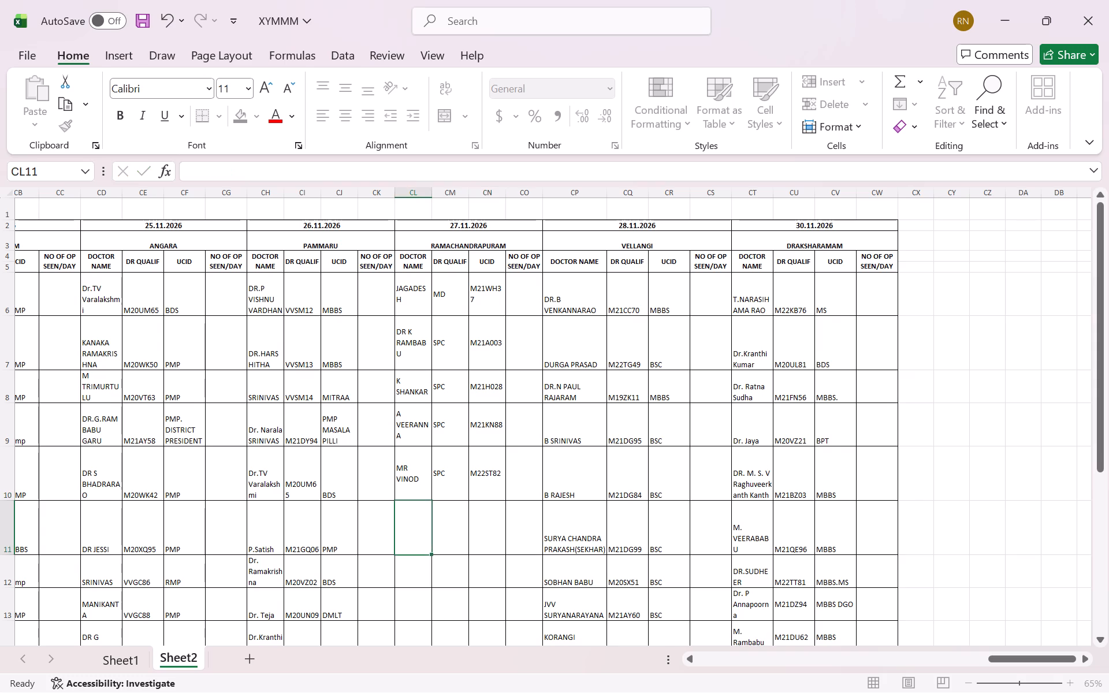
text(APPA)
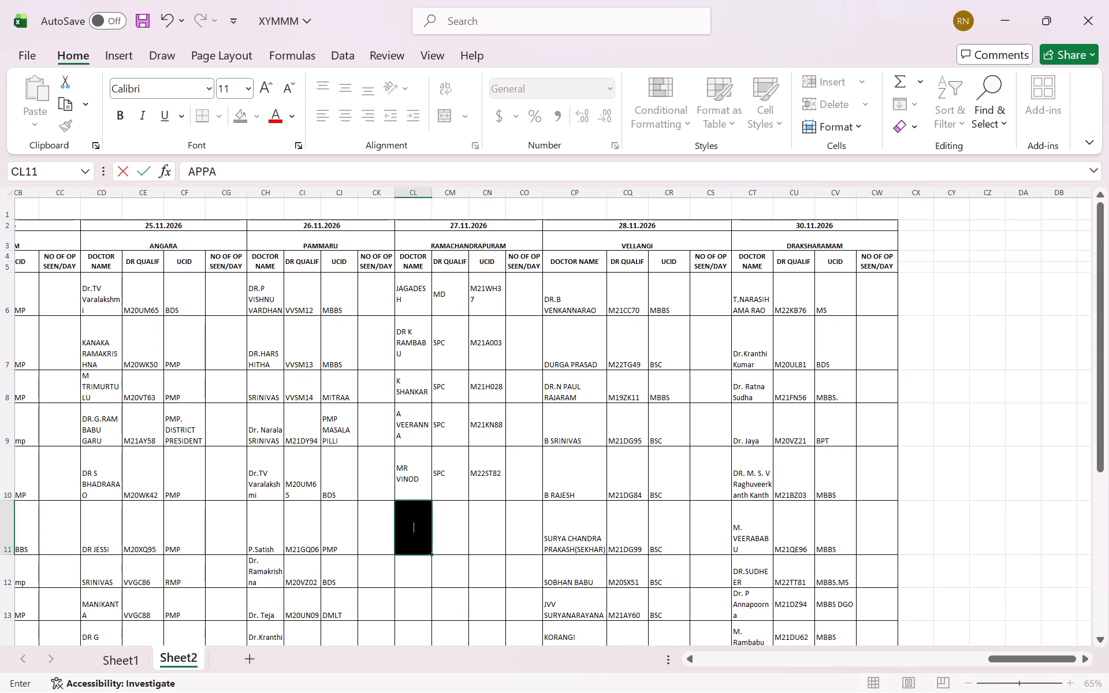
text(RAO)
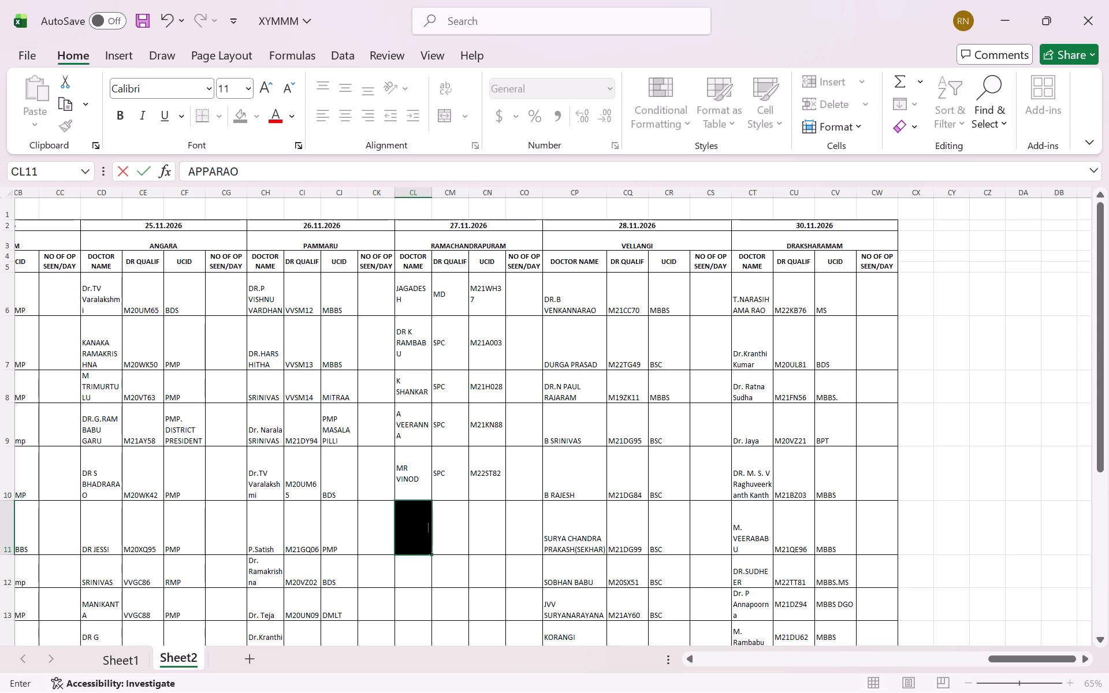
click(442, 543)
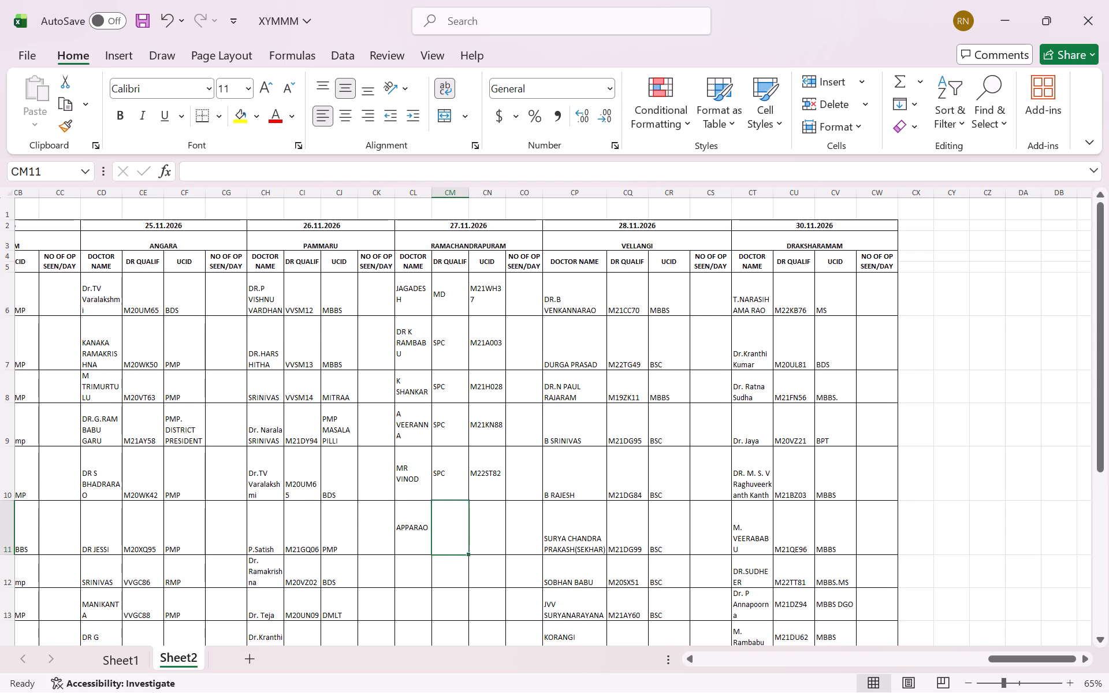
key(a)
key(BackSpace)
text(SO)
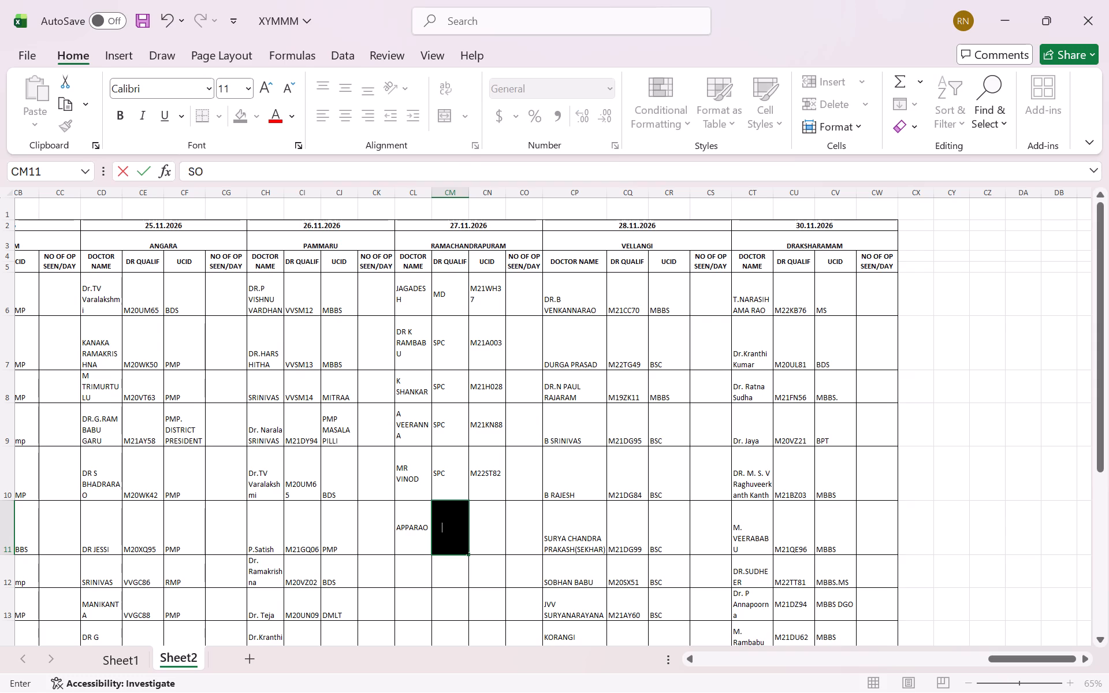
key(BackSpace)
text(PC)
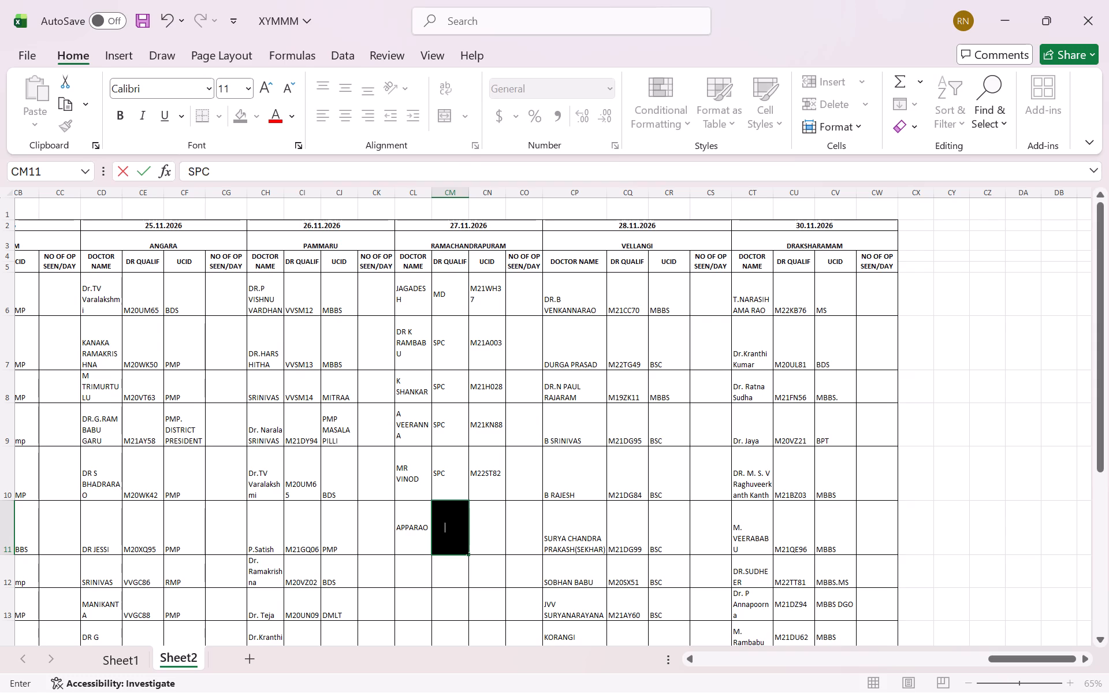
click(483, 534)
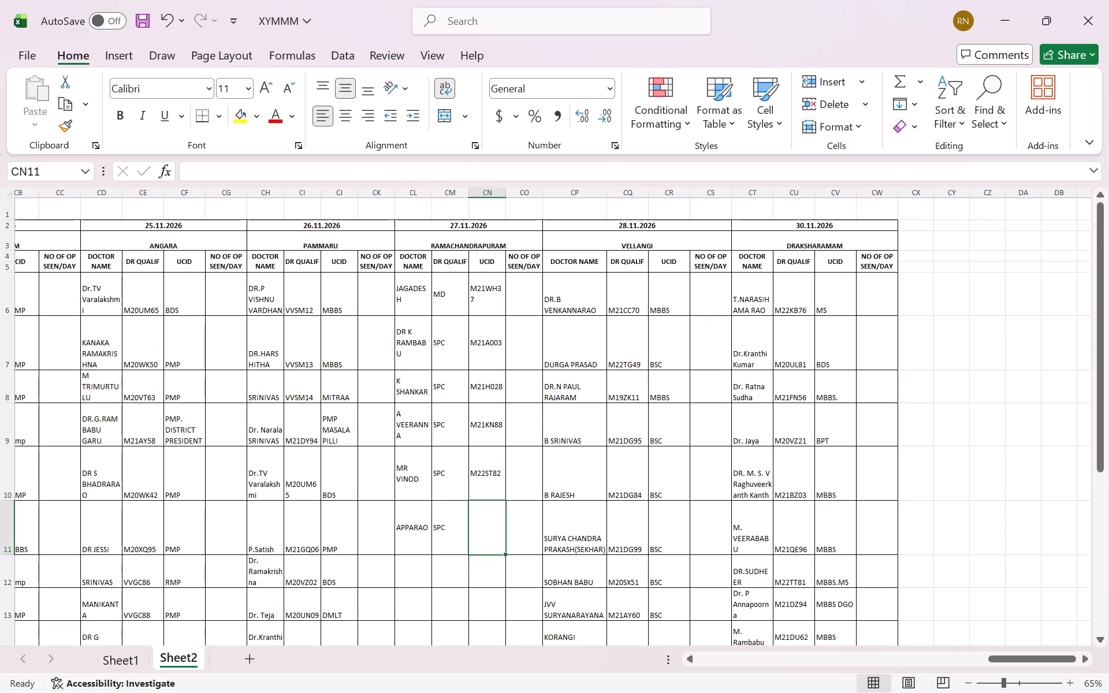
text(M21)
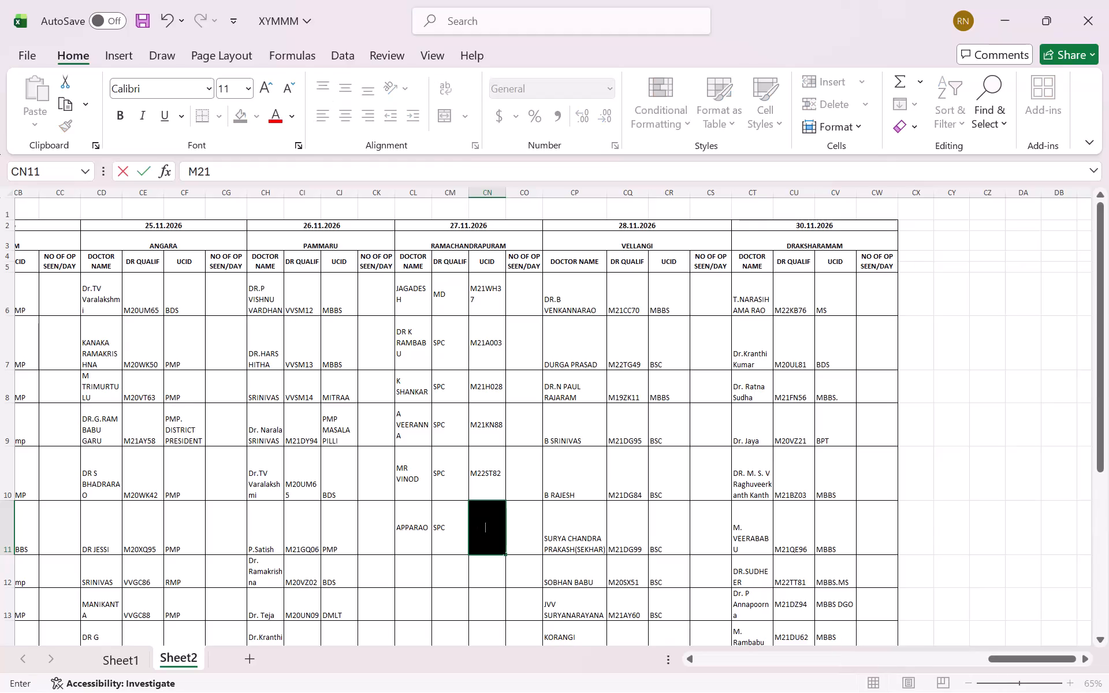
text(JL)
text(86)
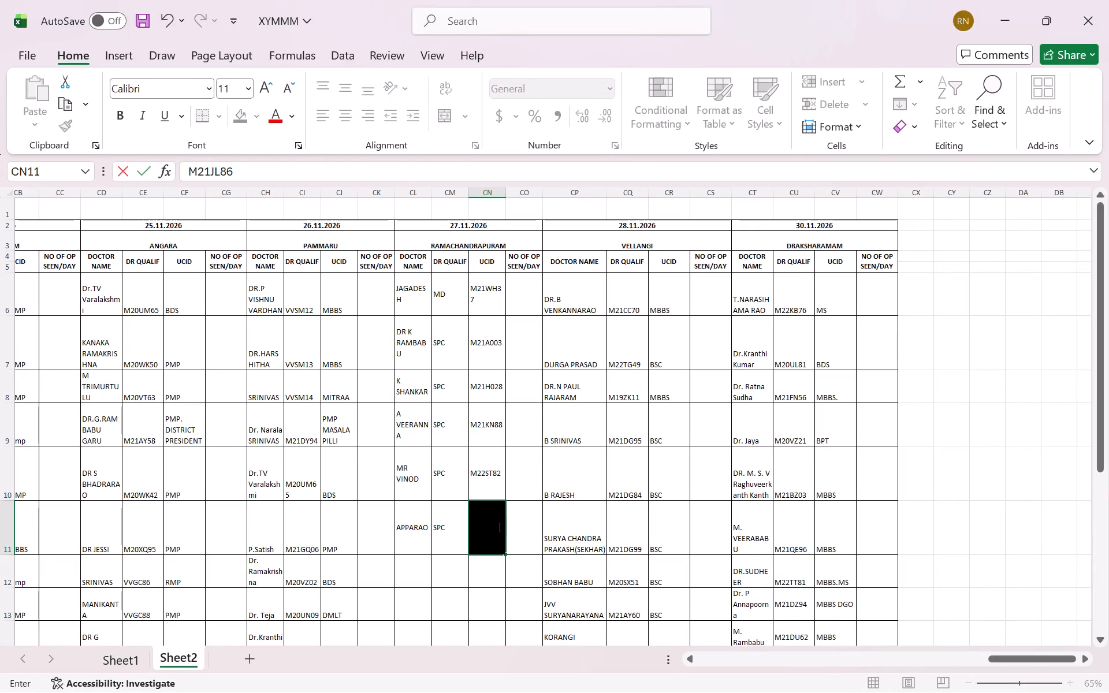
click(419, 573)
scroll(419, 573, down, 1)
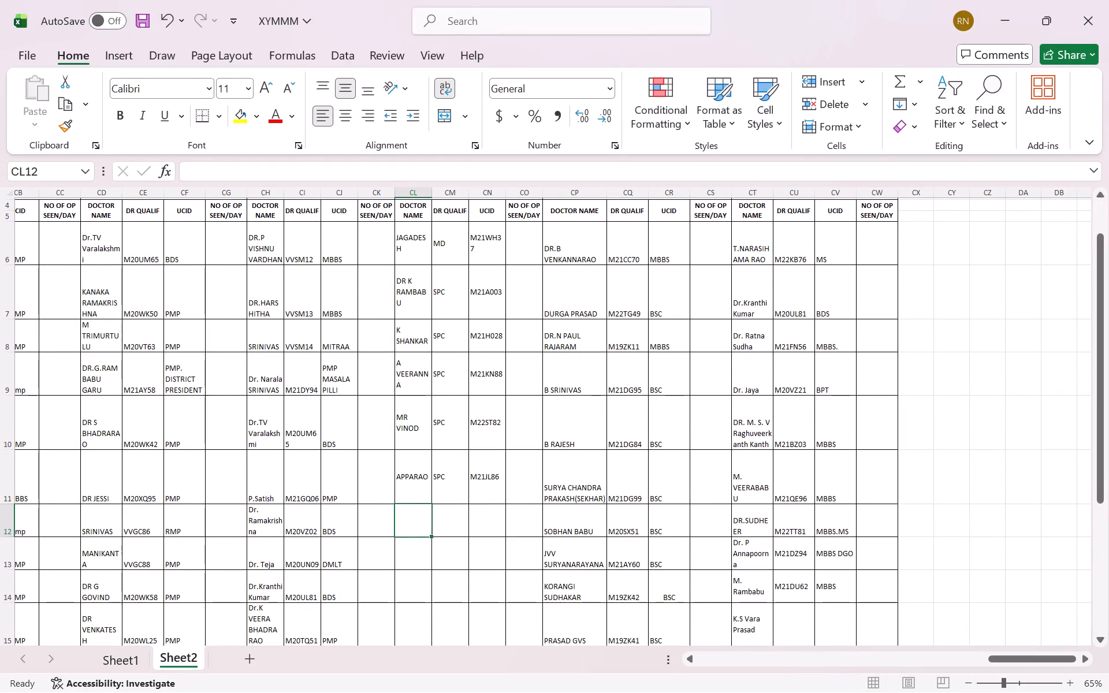
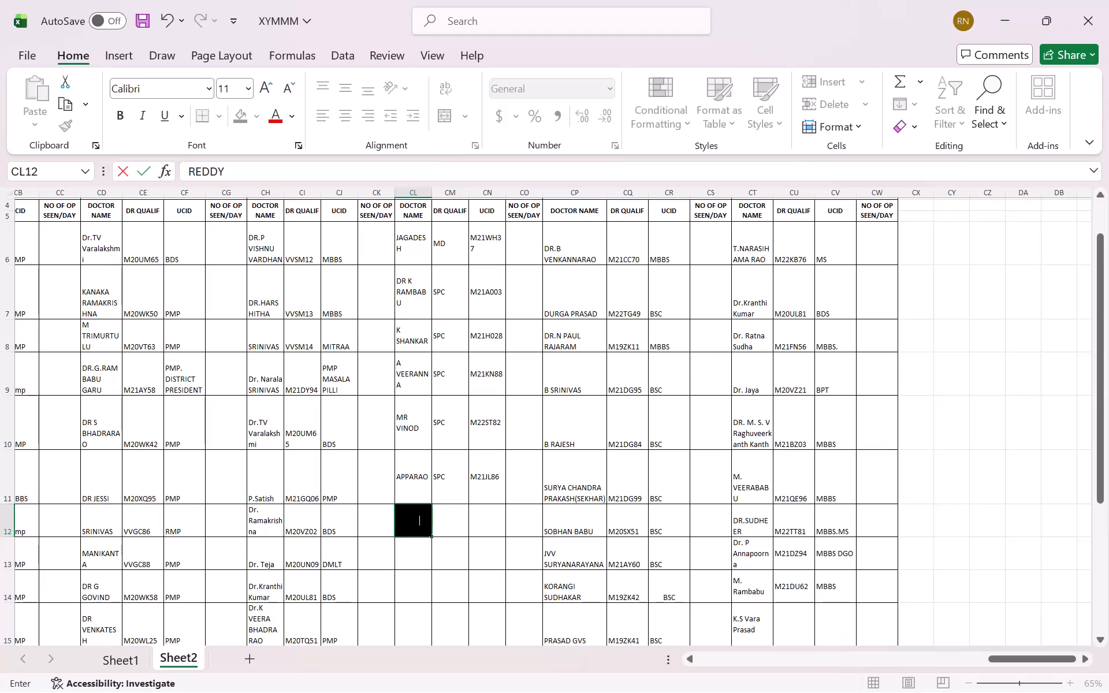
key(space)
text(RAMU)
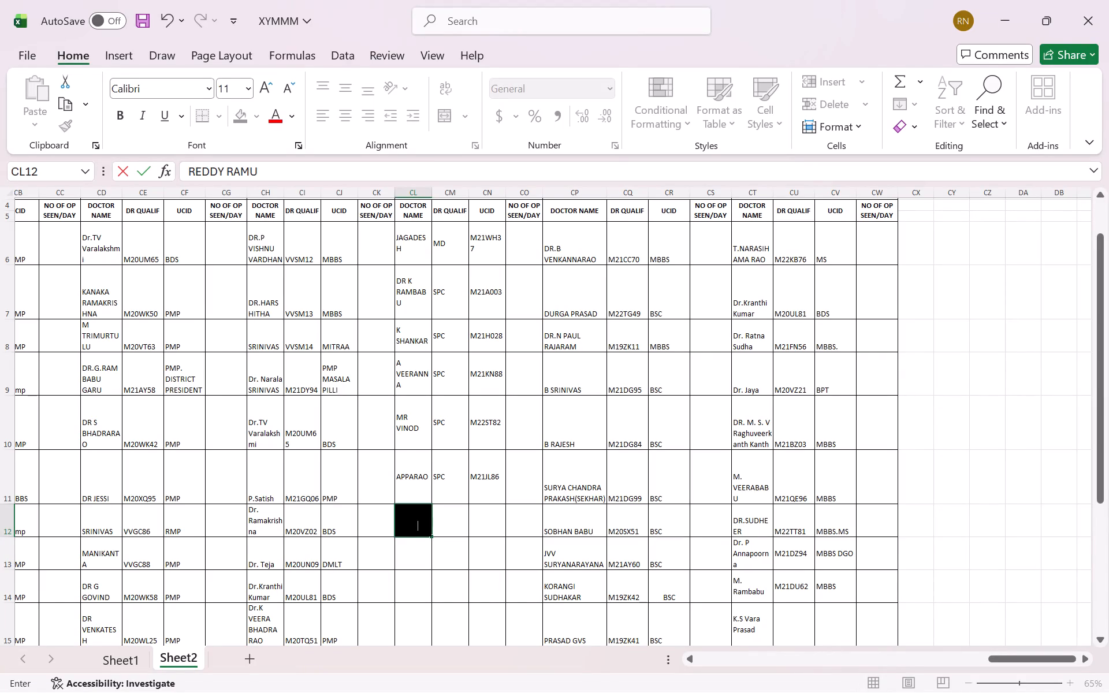
click(457, 519)
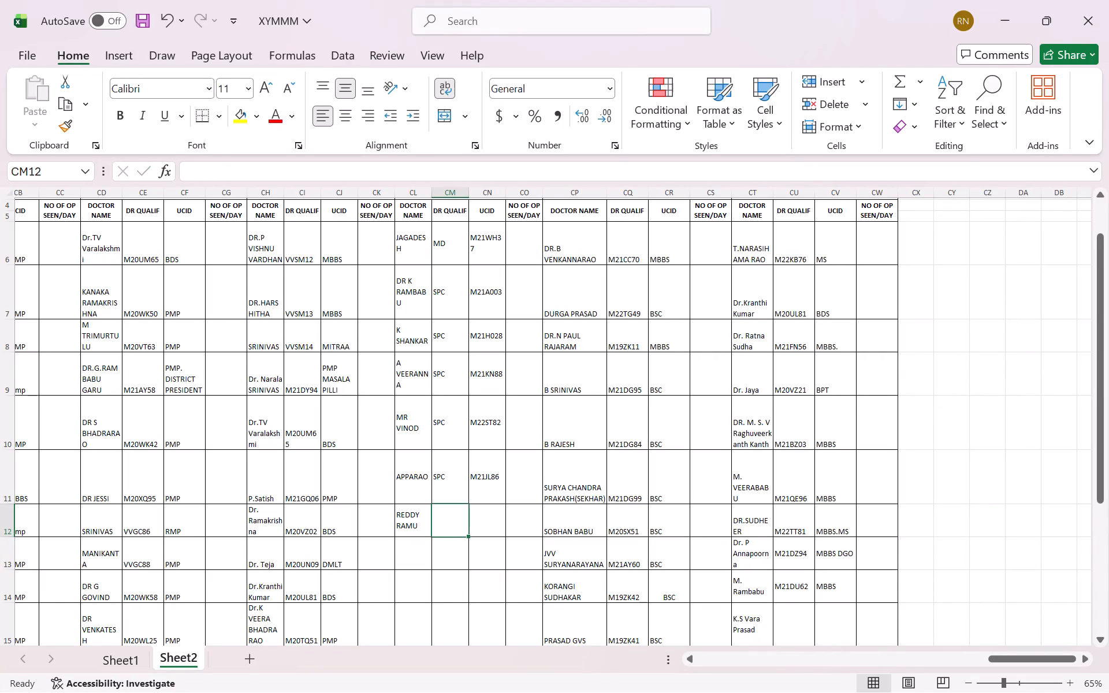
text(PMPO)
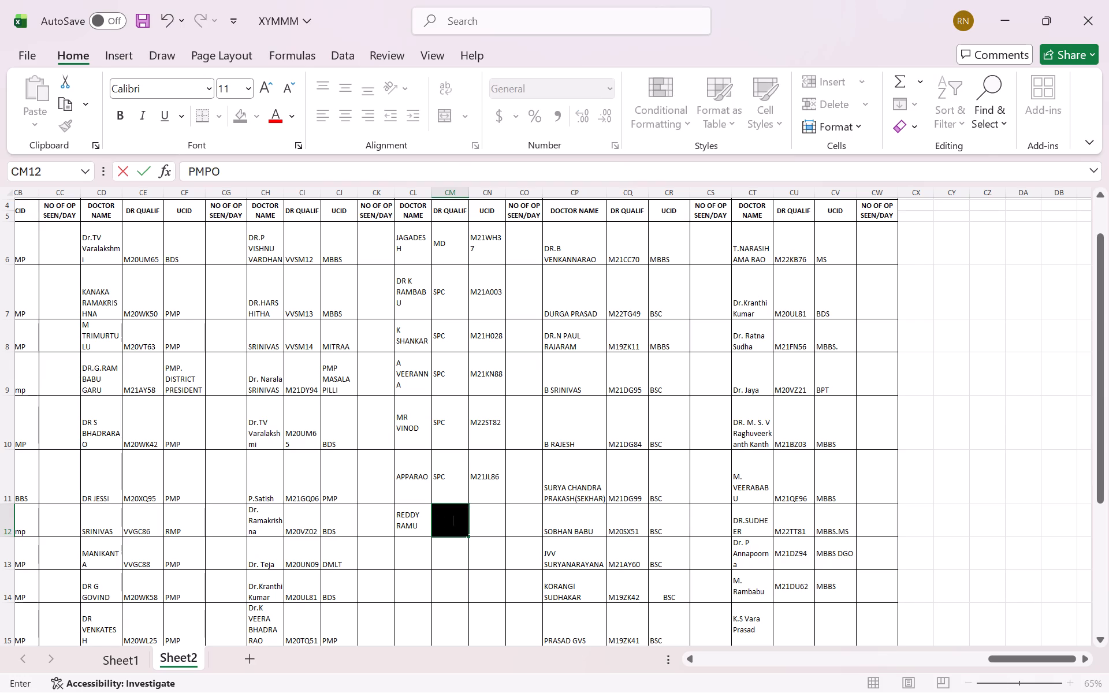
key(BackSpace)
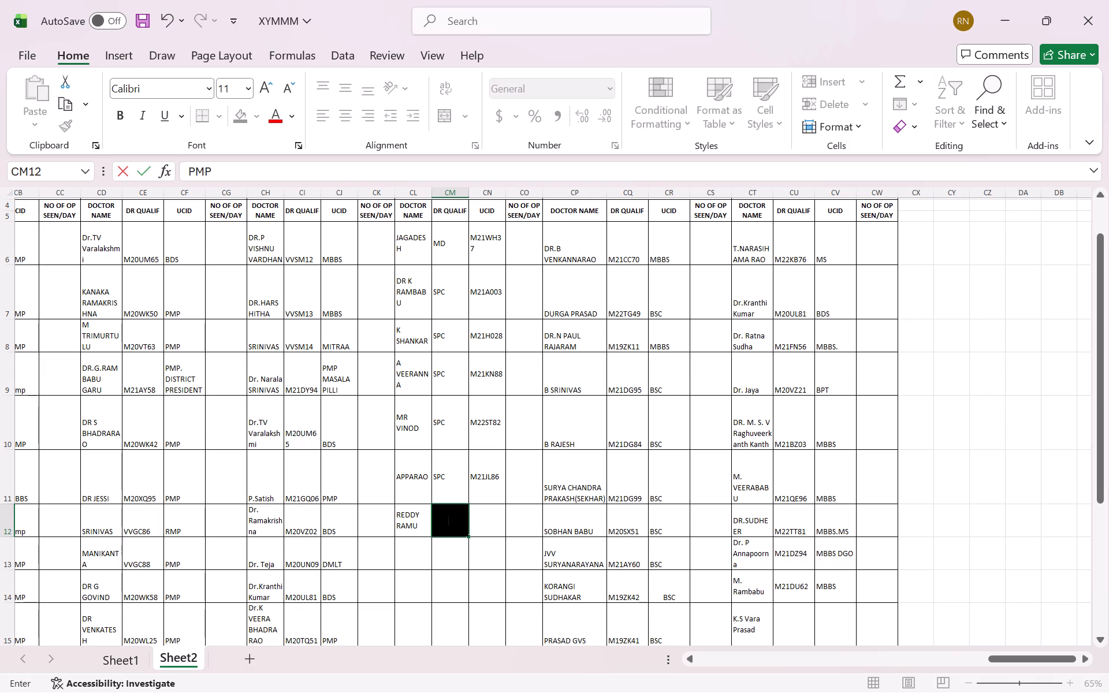
click(492, 516)
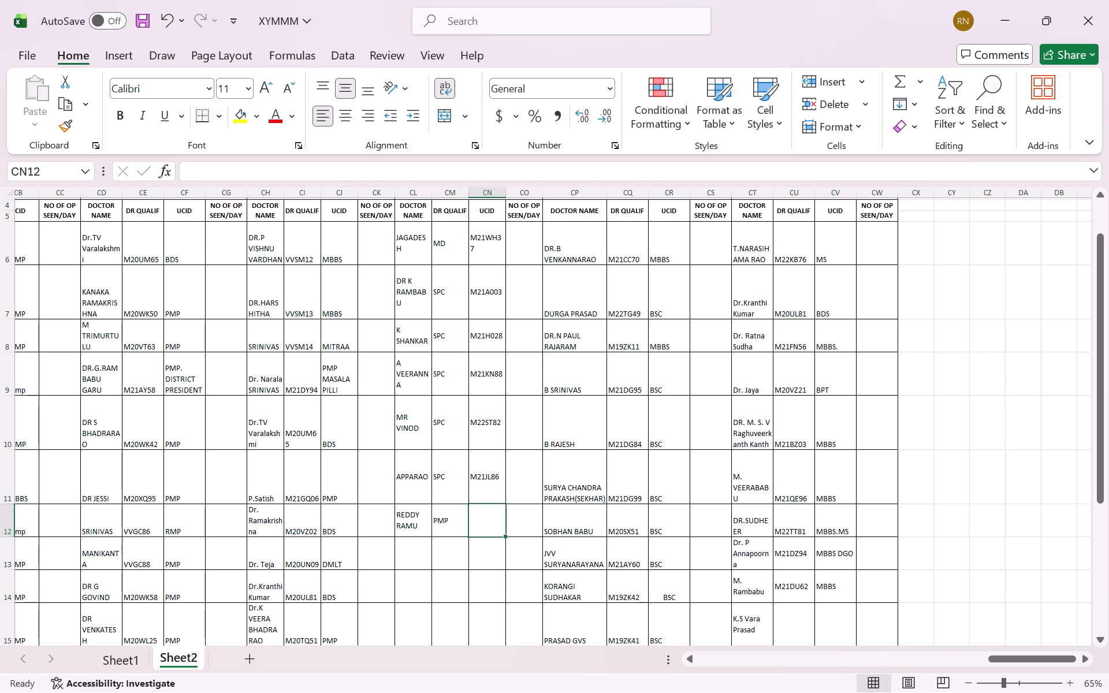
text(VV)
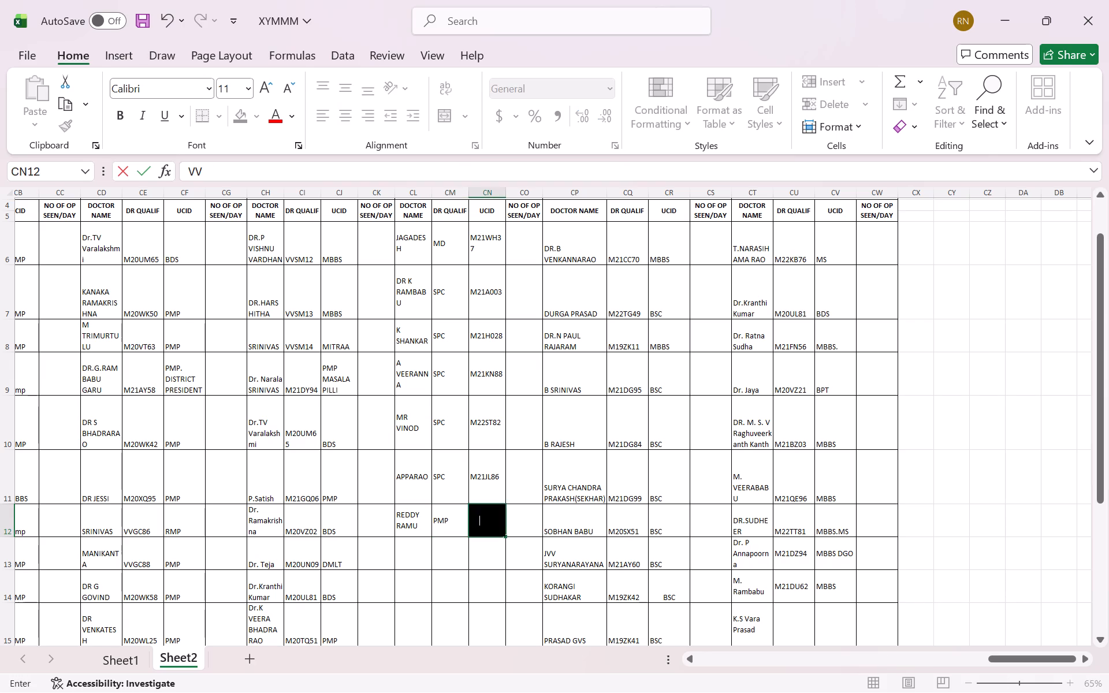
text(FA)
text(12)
click(408, 546)
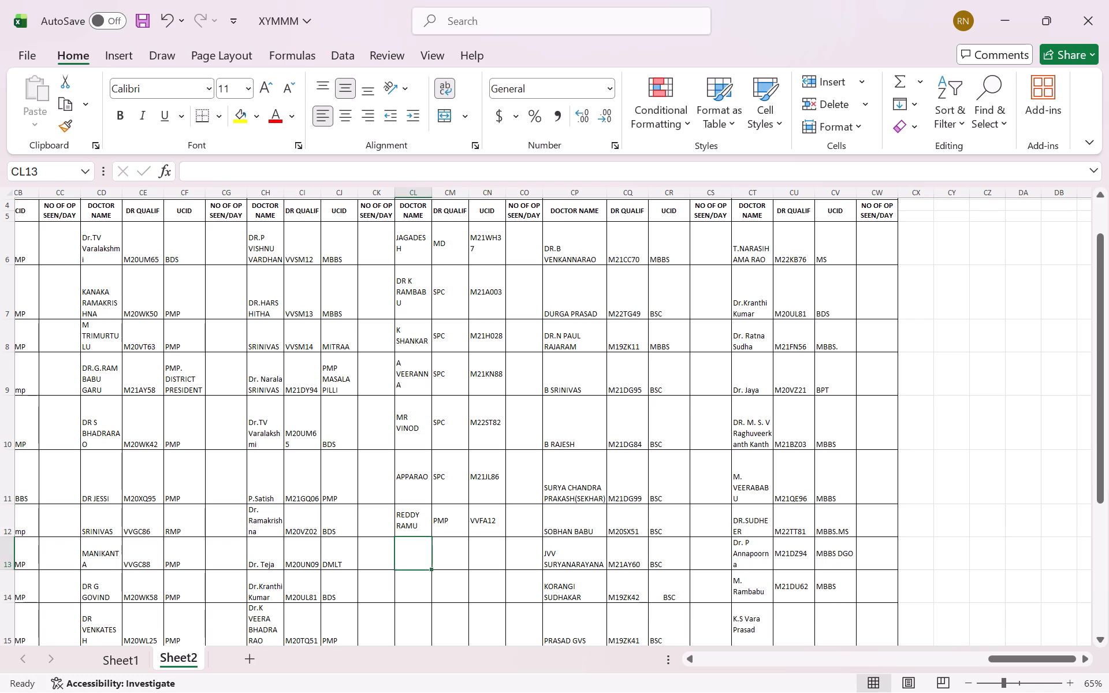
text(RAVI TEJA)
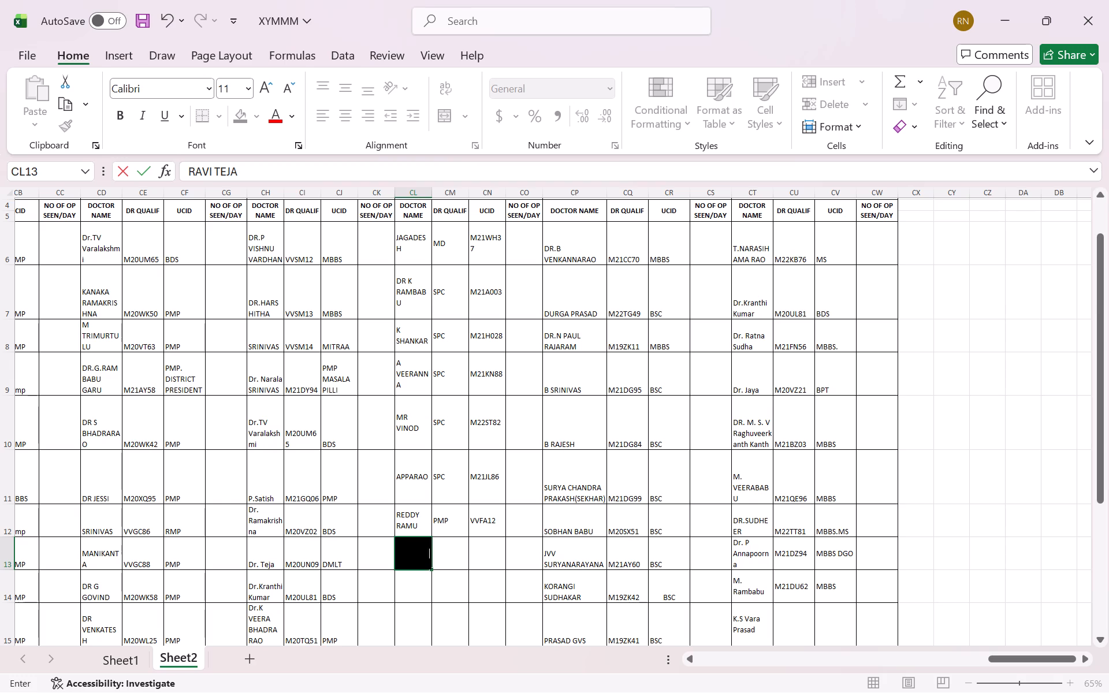
click(444, 542)
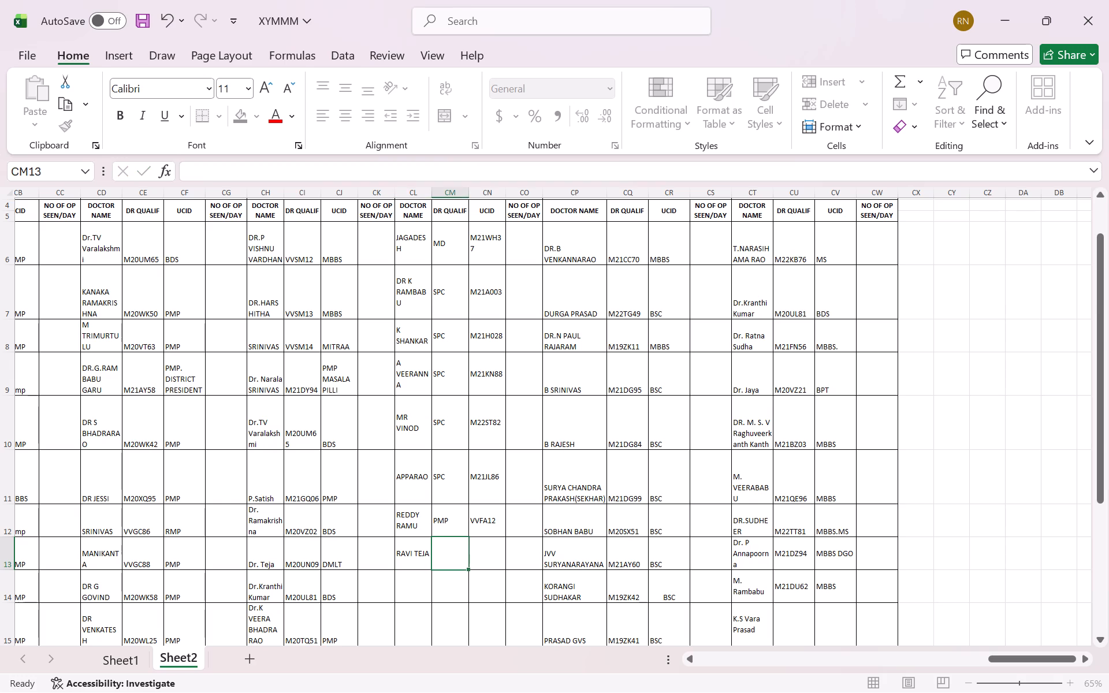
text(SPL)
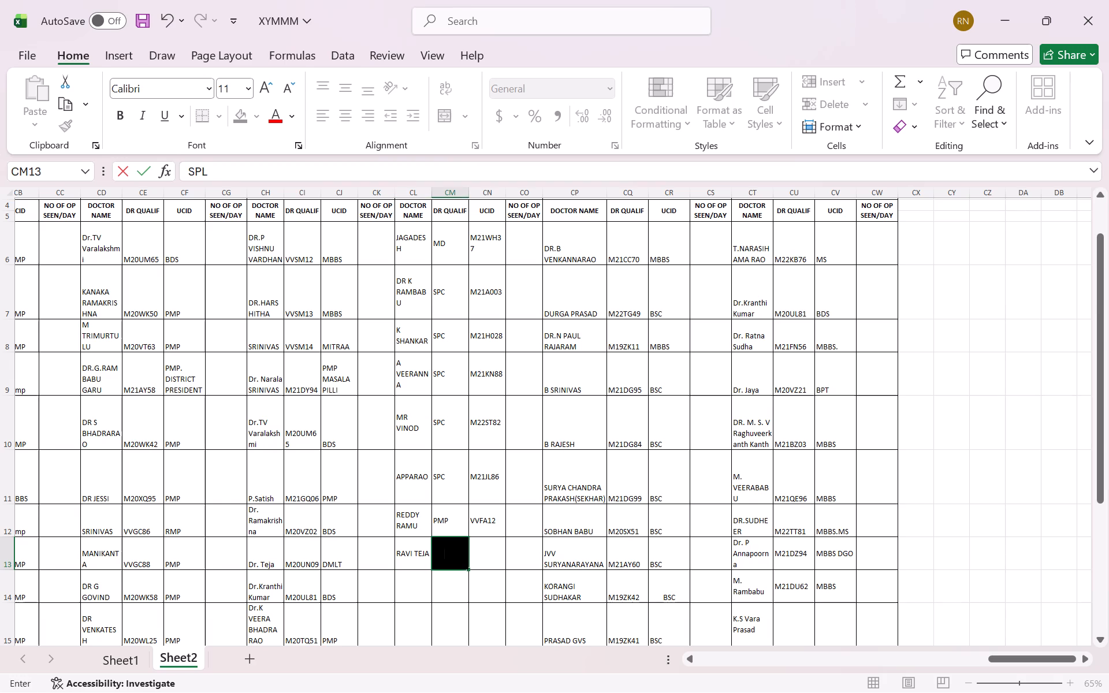
click(492, 547)
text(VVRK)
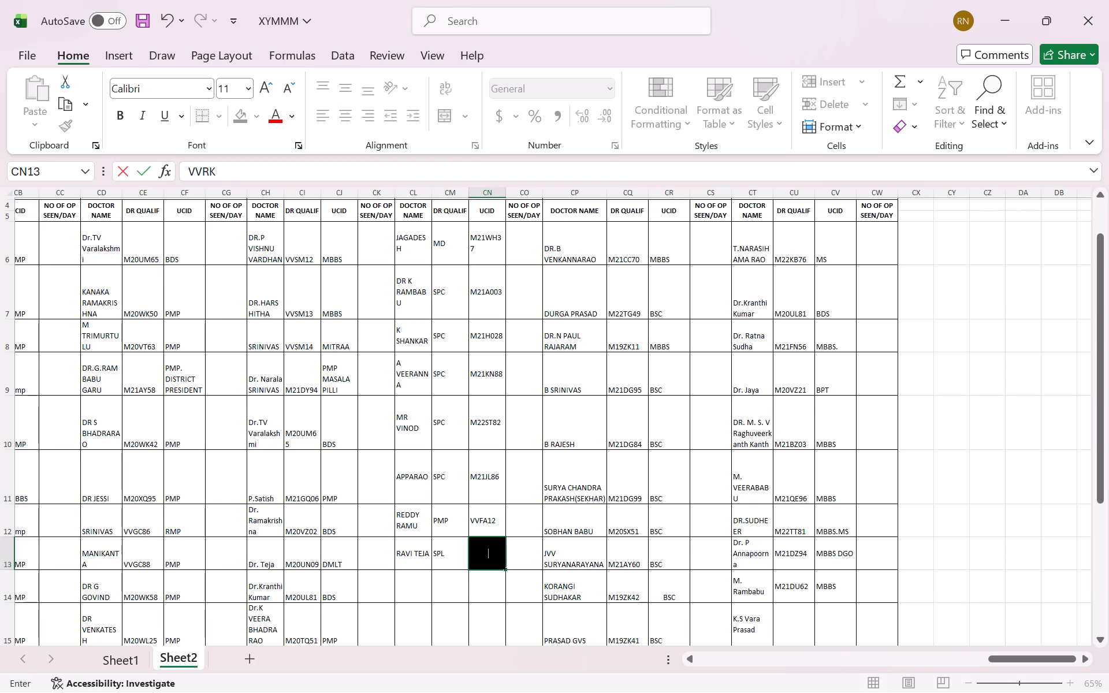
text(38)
click(398, 582)
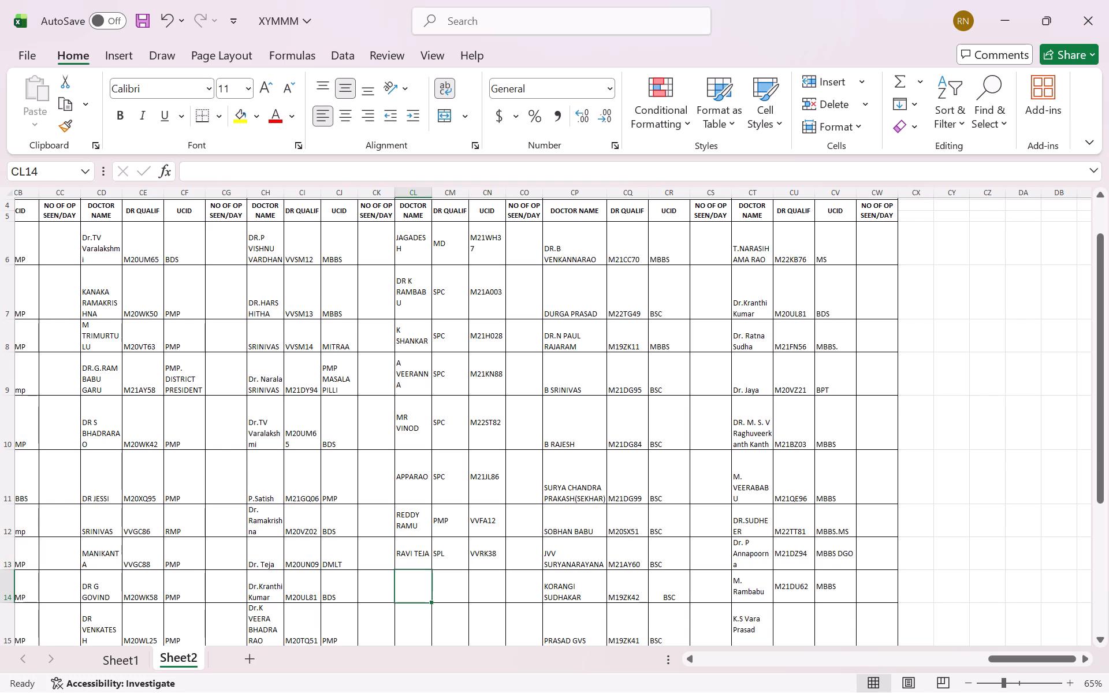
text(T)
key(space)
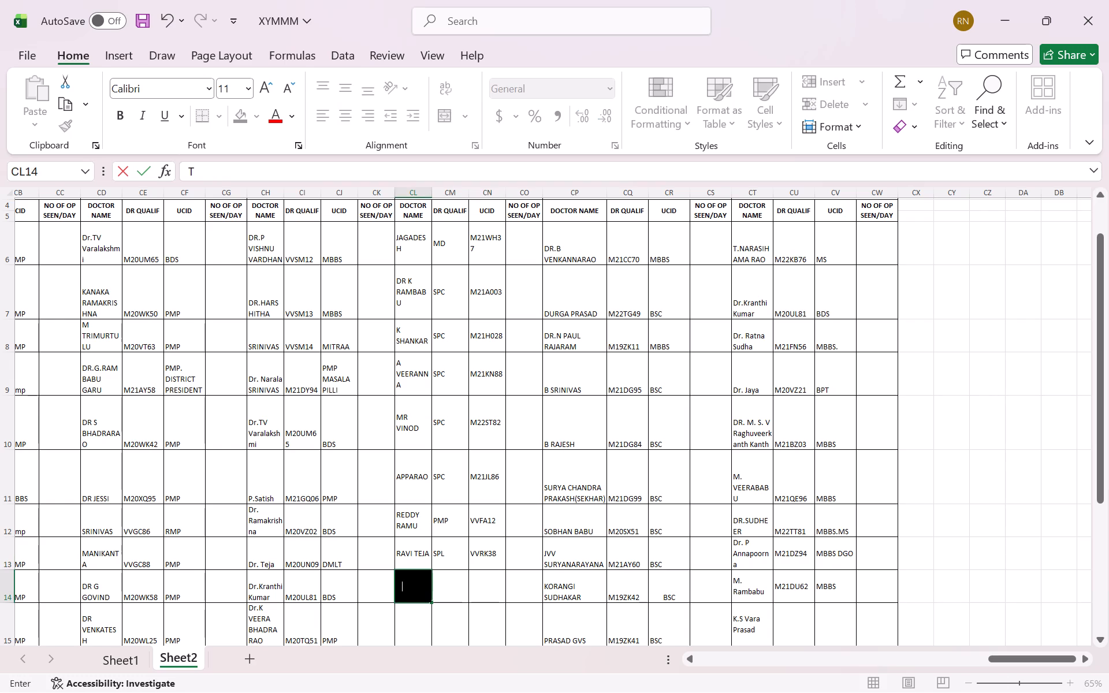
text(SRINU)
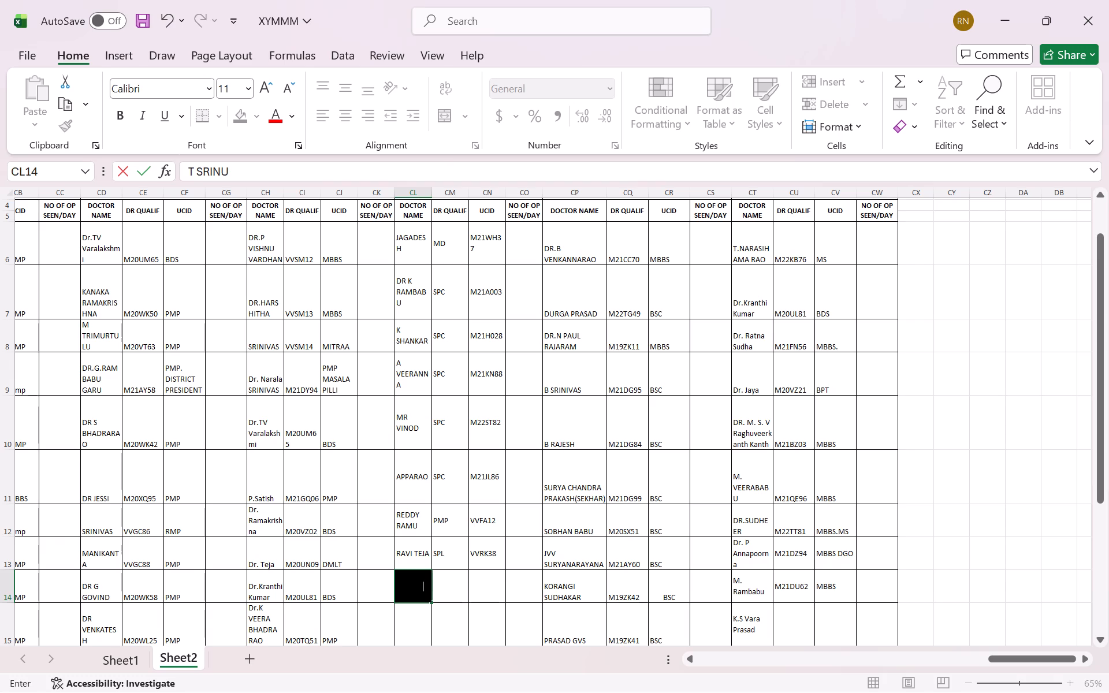
click(455, 585)
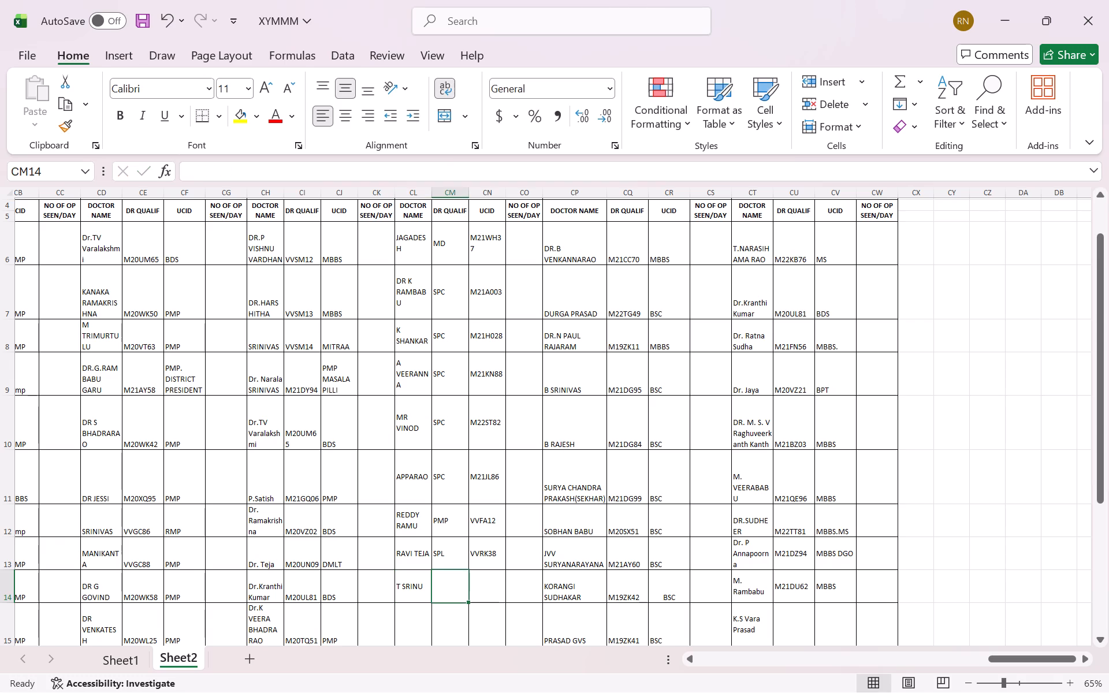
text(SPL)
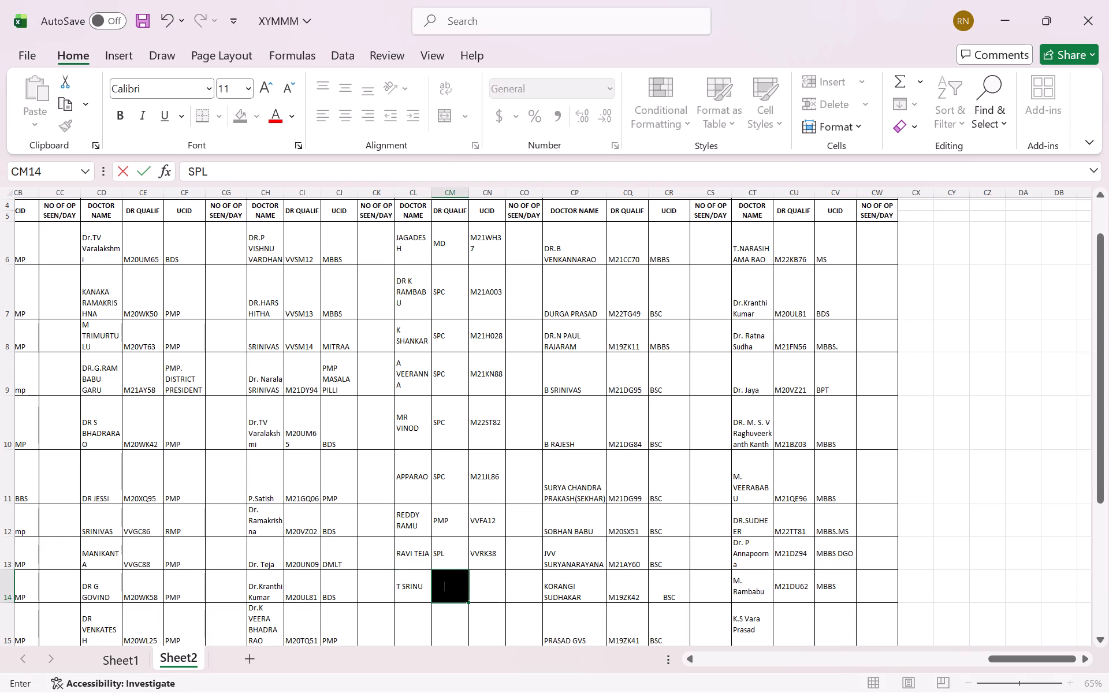
click(483, 570)
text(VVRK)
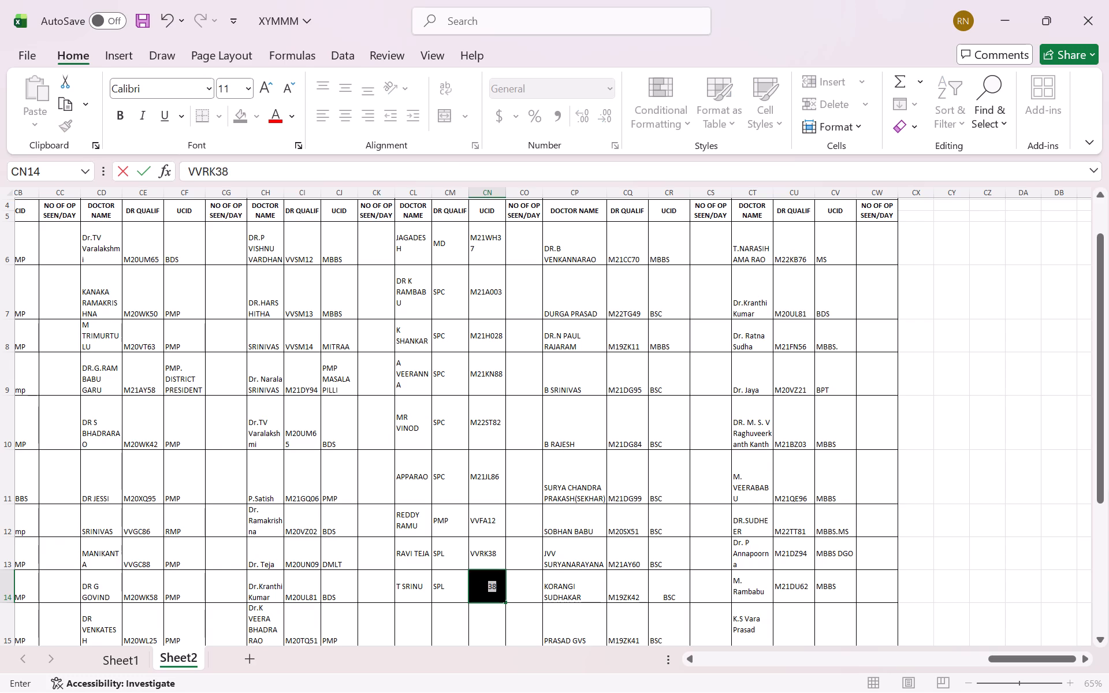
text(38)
click(417, 617)
scroll(417, 617, down, 4)
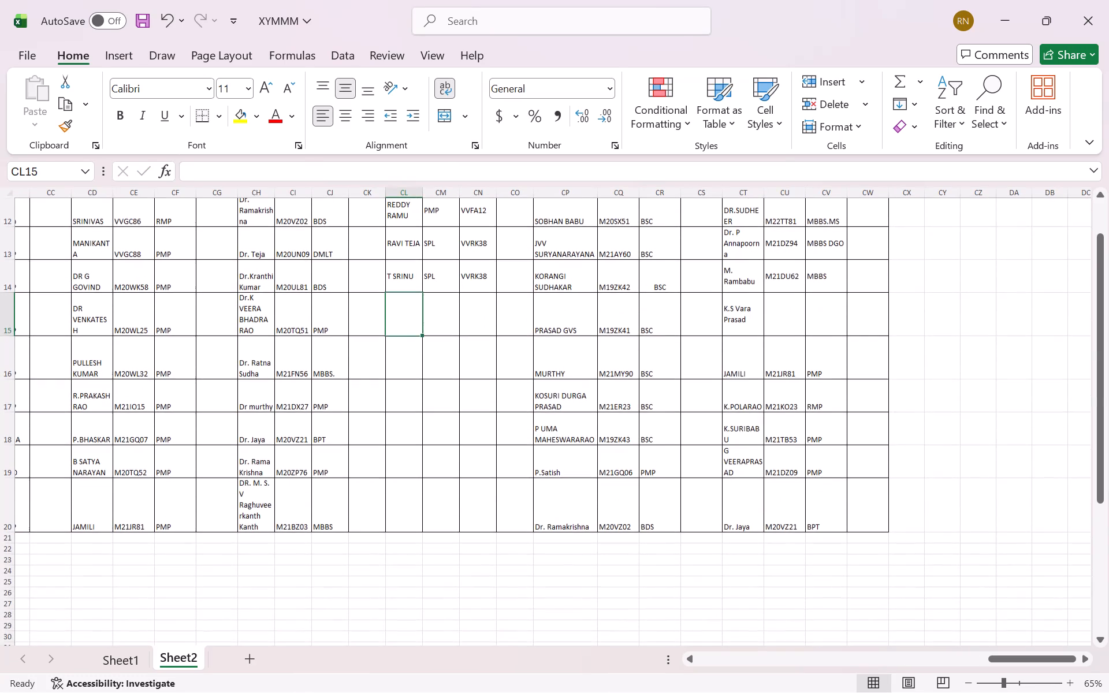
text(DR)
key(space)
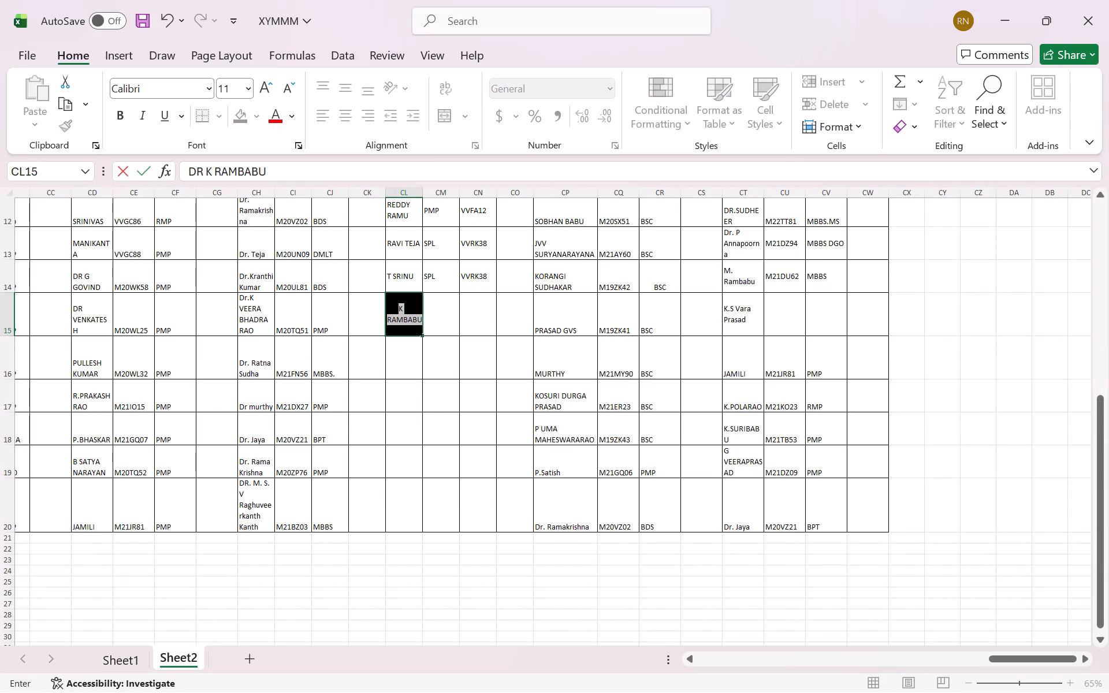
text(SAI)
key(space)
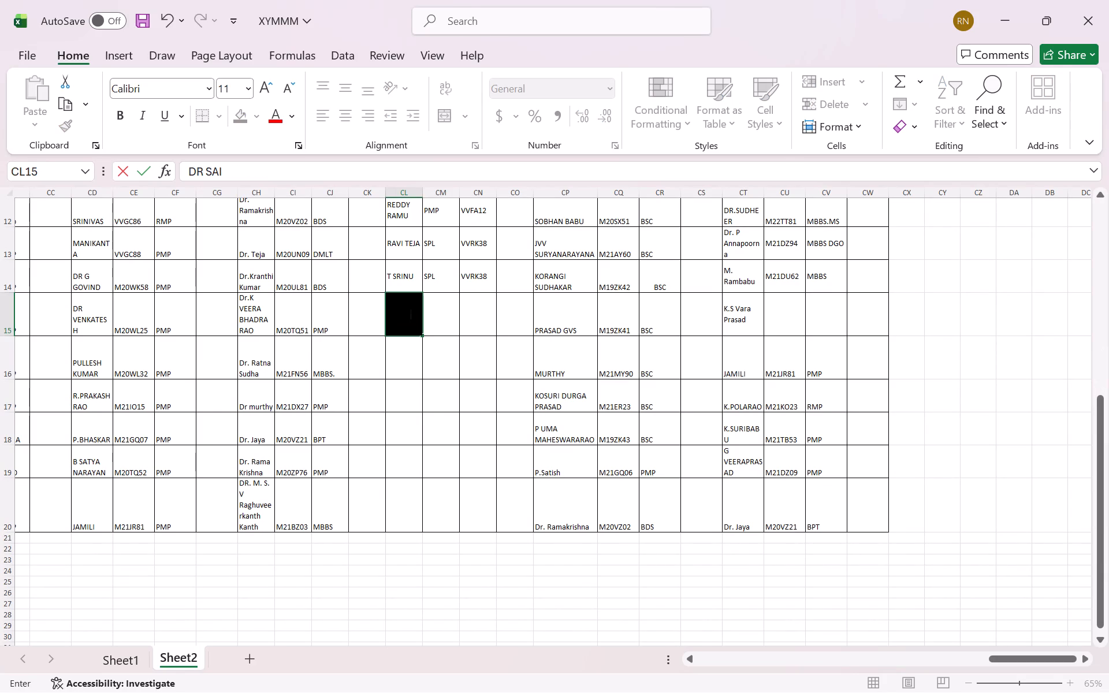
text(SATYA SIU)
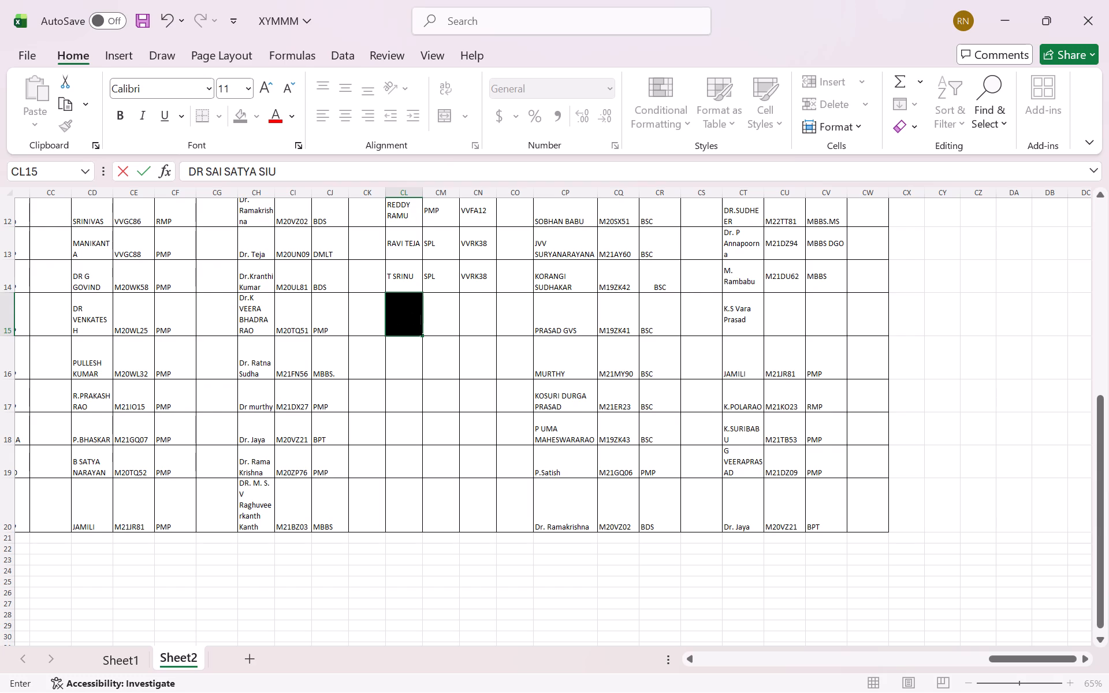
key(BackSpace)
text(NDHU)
click(444, 315)
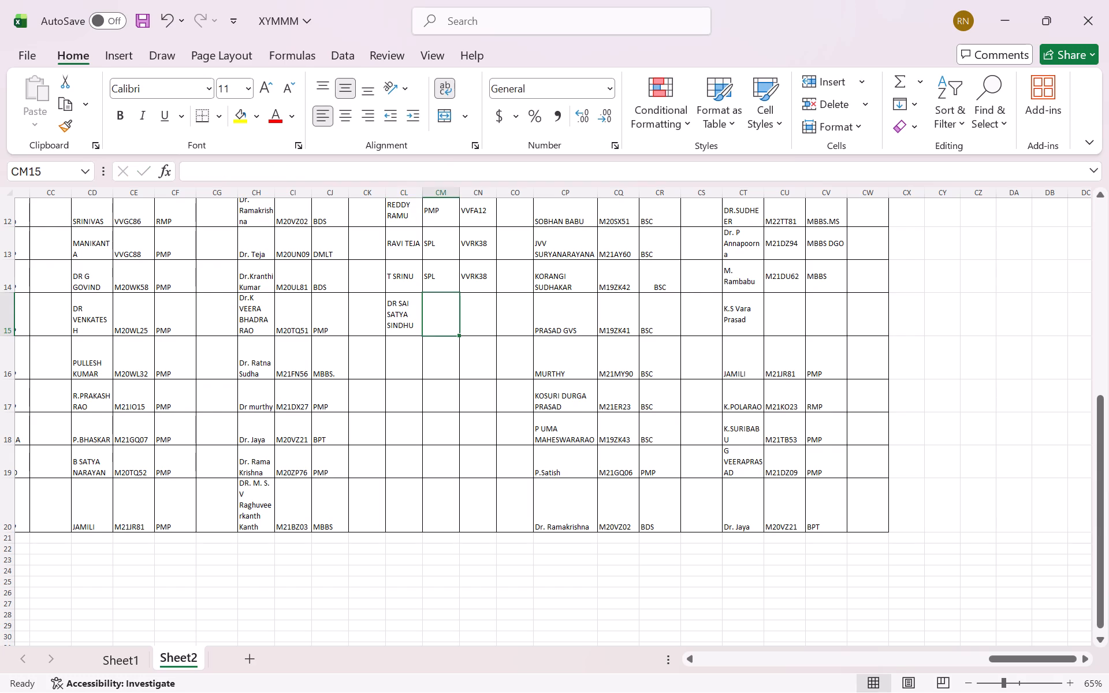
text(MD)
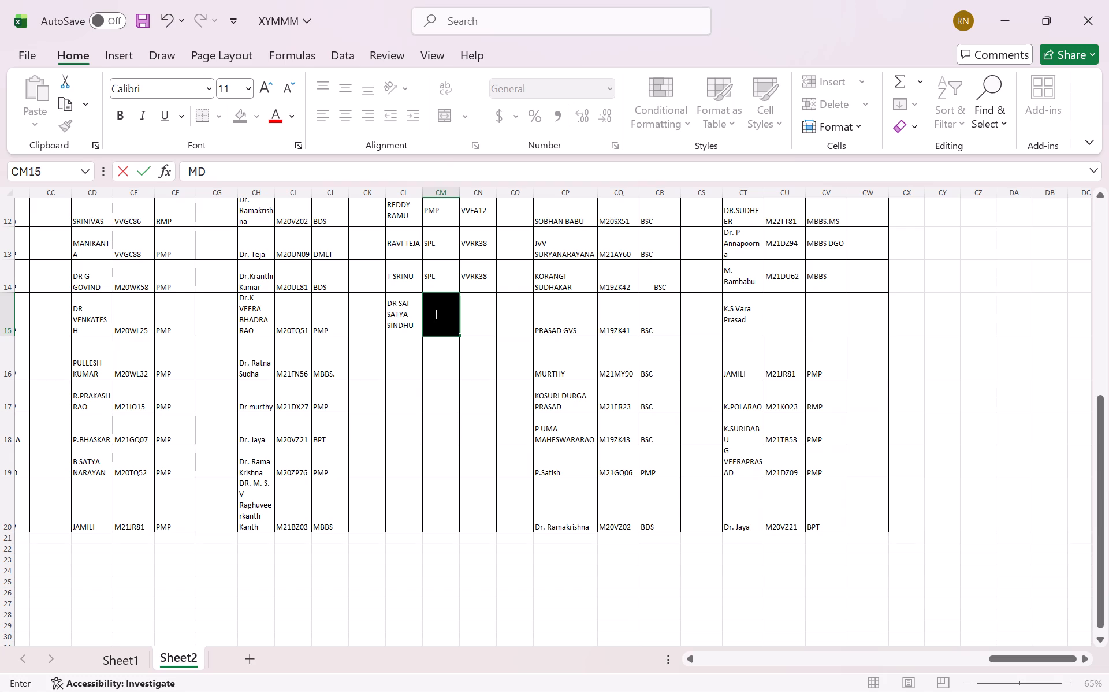
click(483, 309)
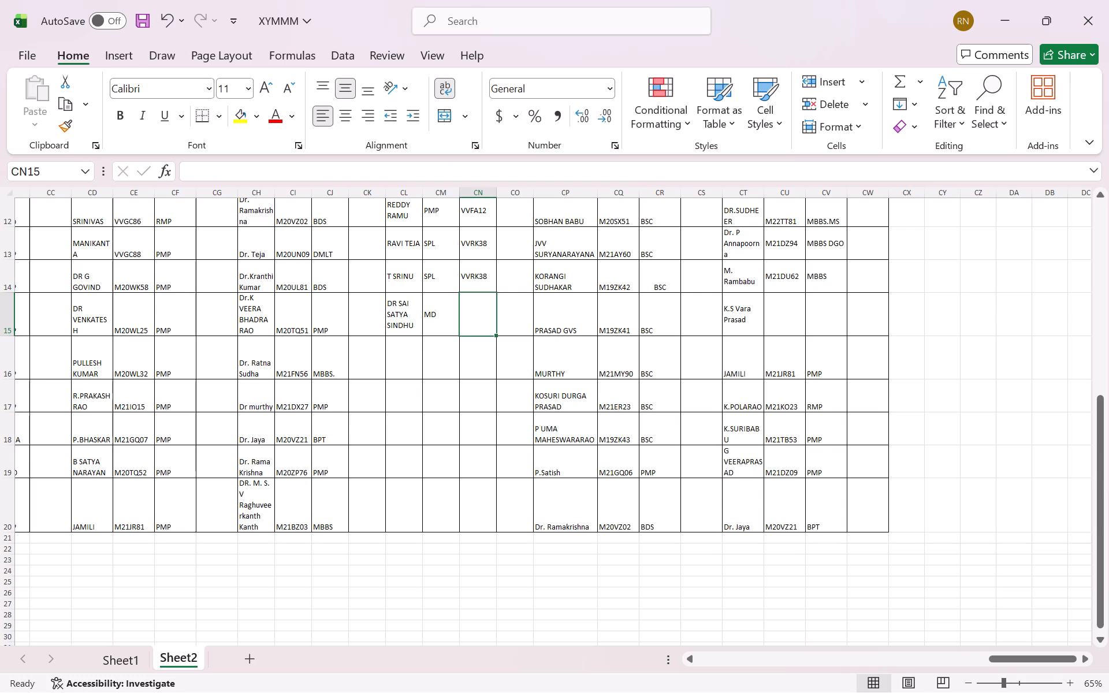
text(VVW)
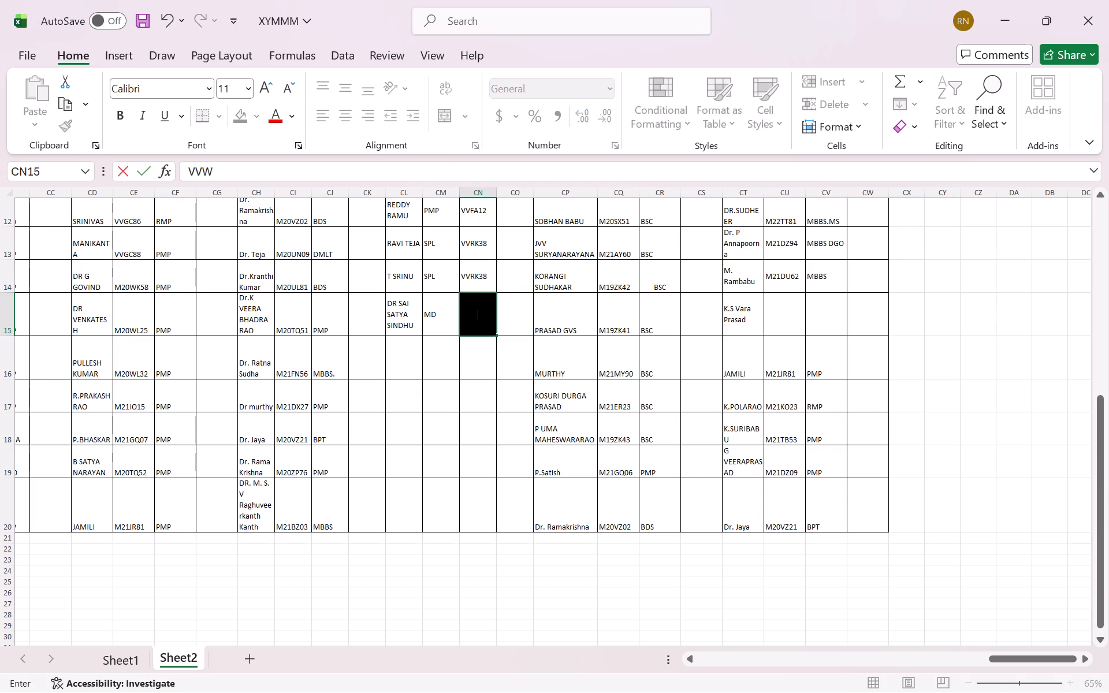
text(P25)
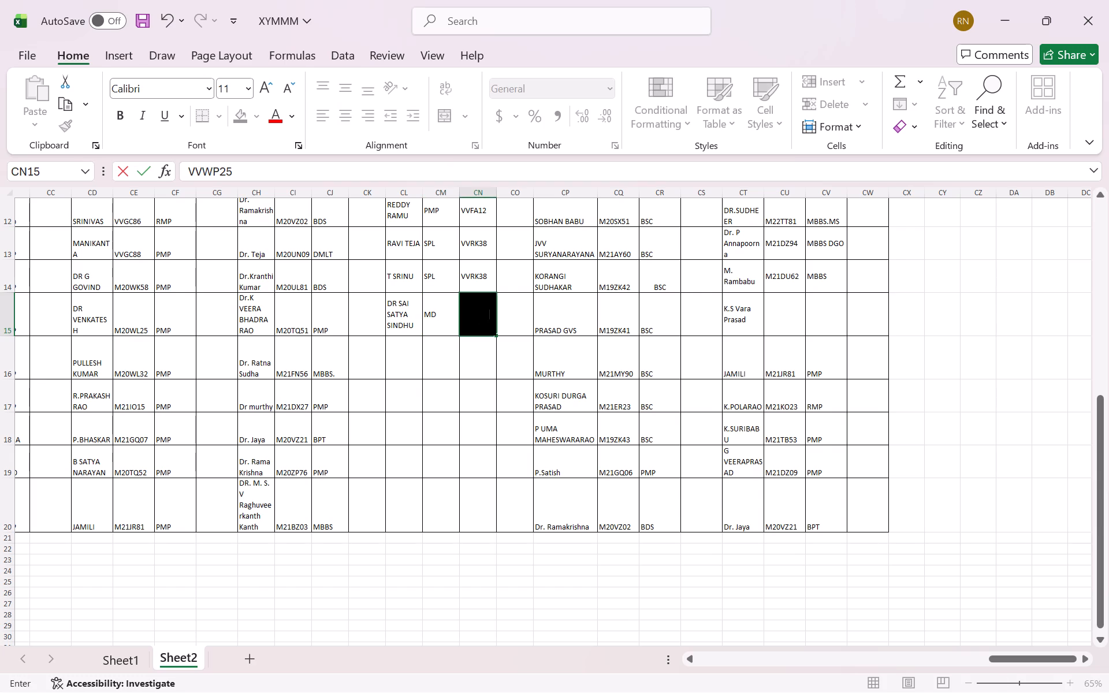
click(407, 352)
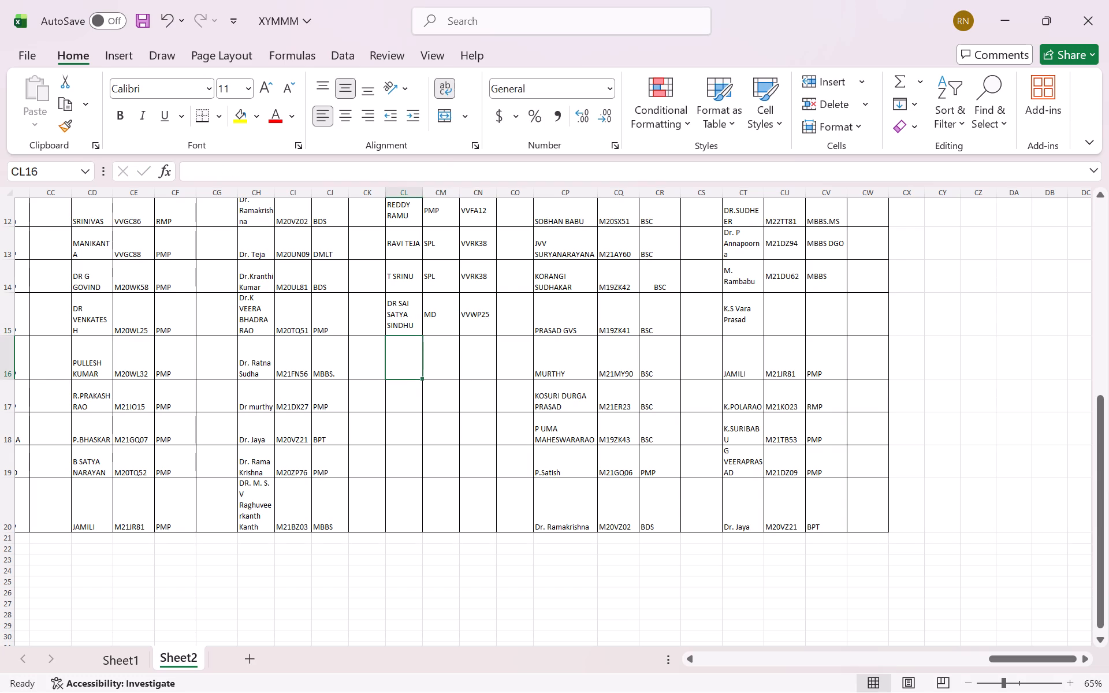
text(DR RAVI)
click(441, 361)
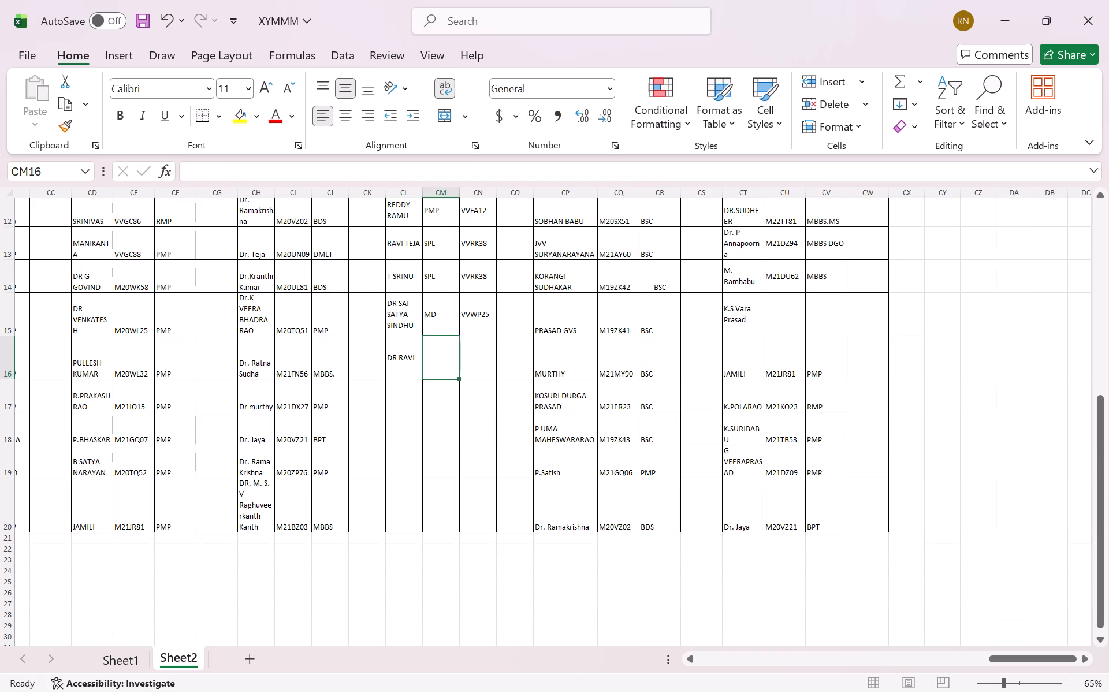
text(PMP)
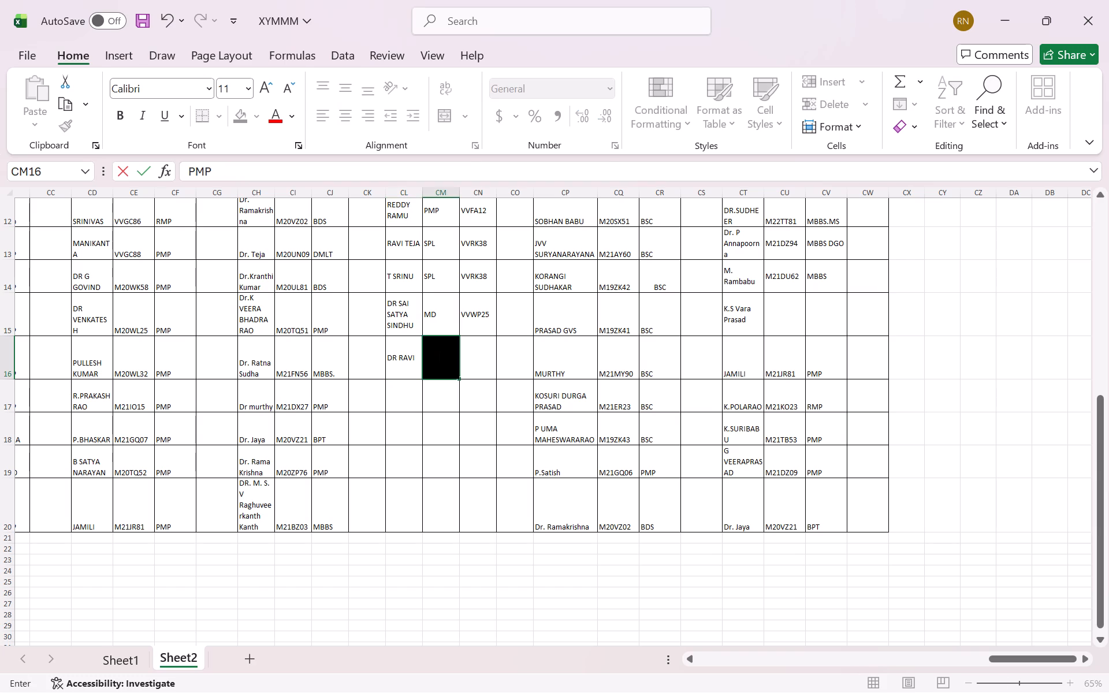
click(468, 357)
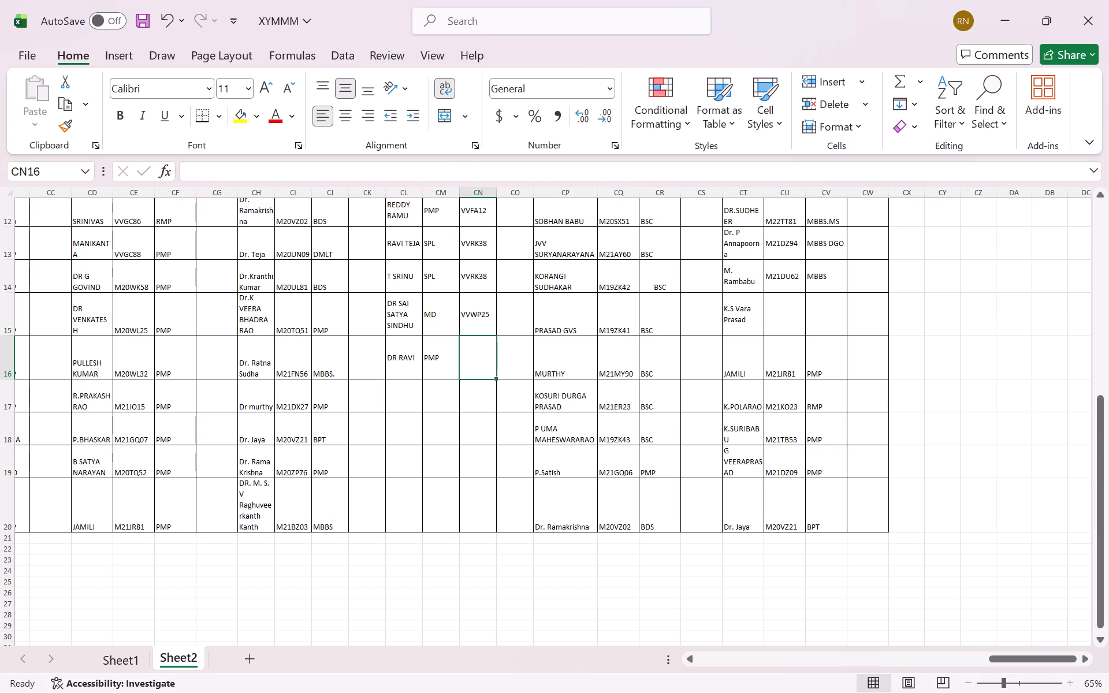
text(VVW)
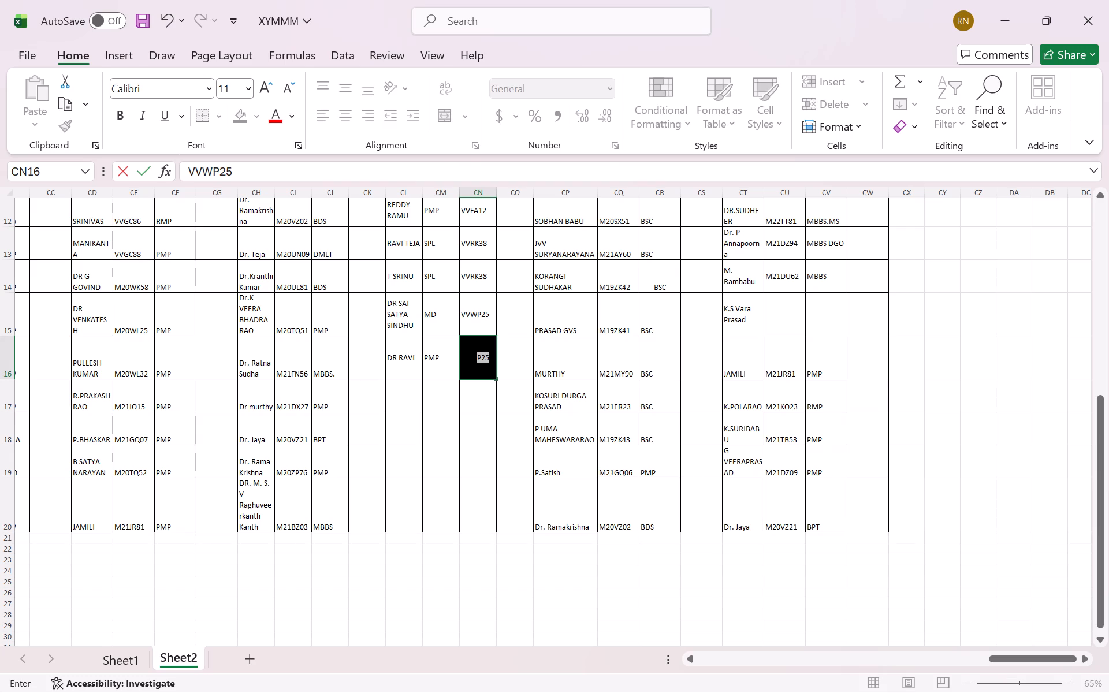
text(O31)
click(395, 386)
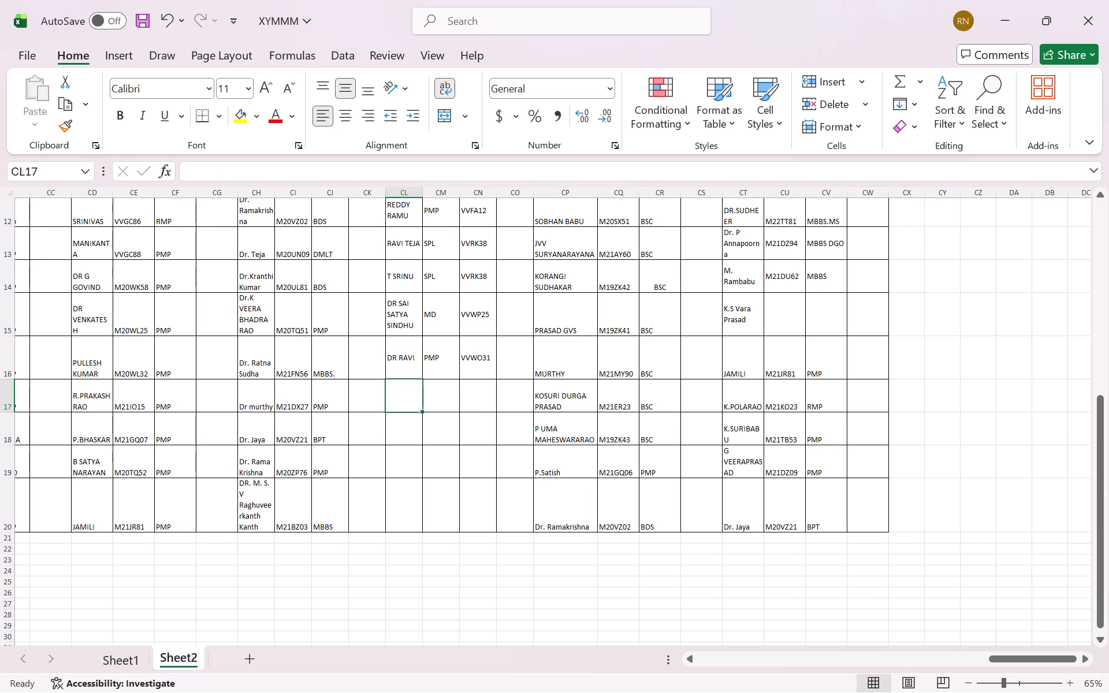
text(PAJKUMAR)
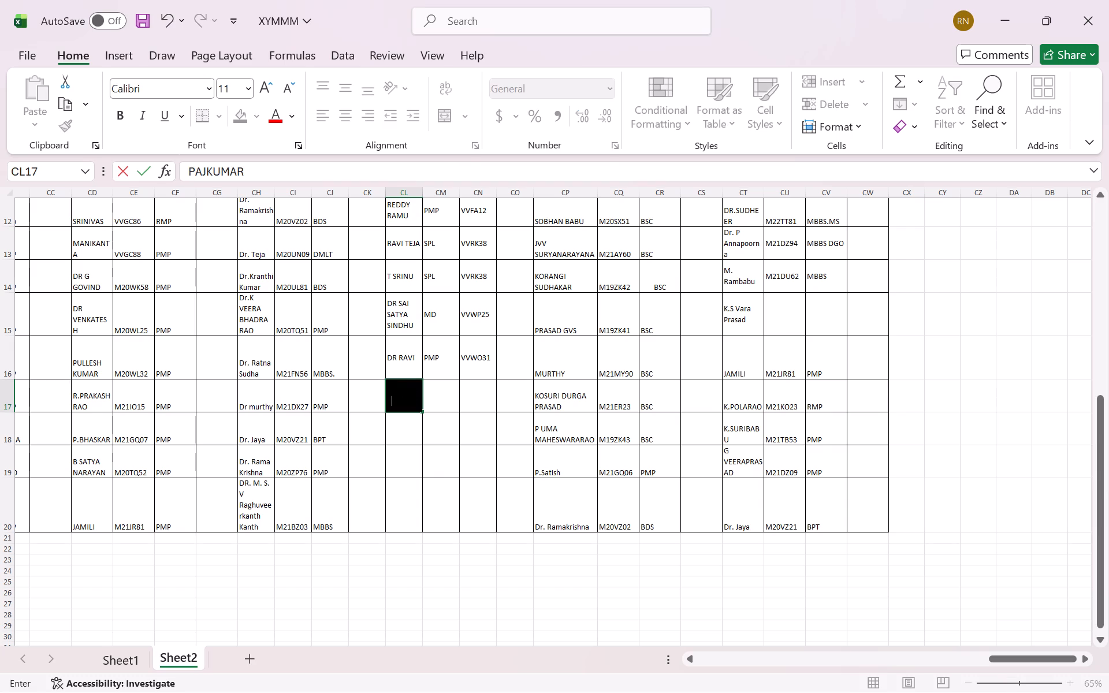
click(449, 395)
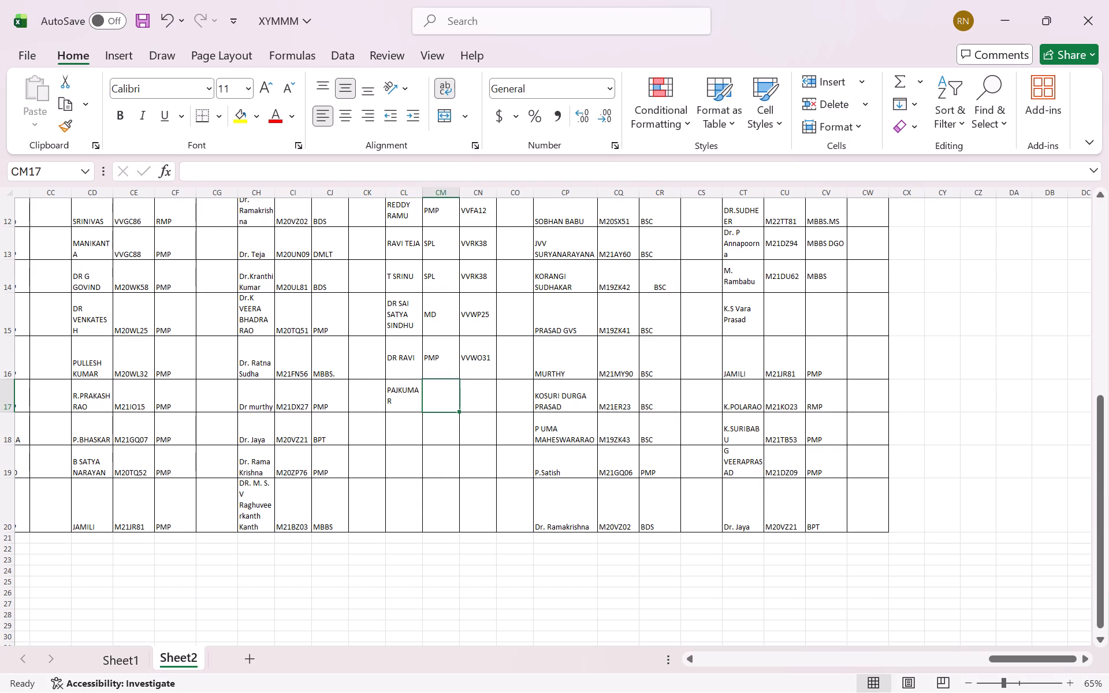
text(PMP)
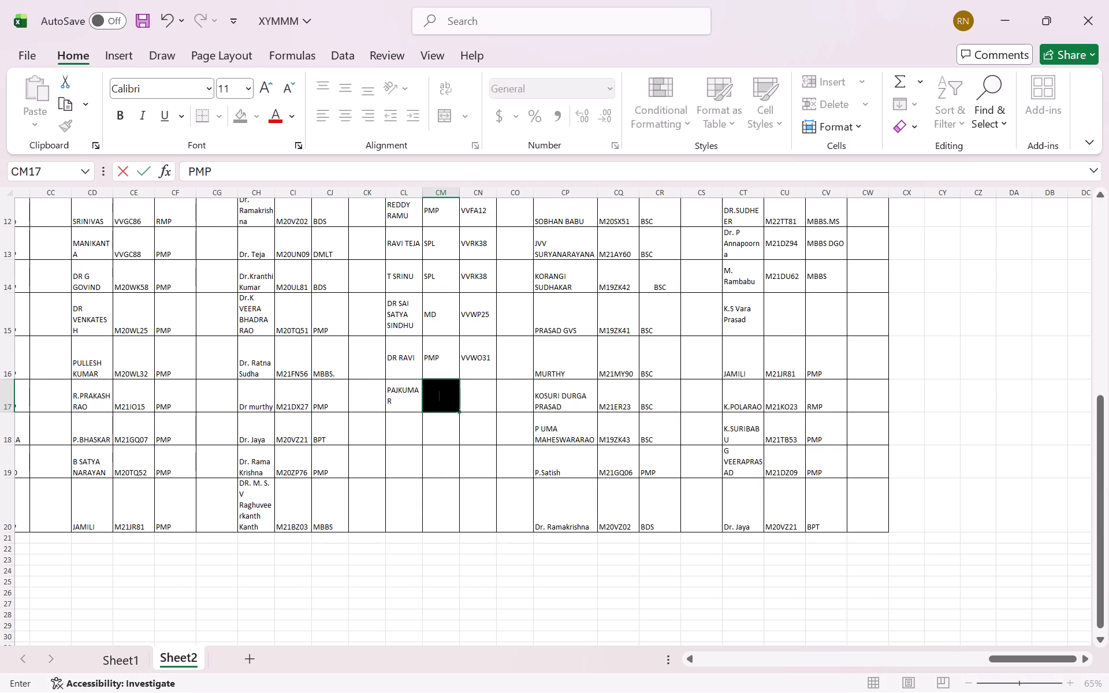
click(481, 389)
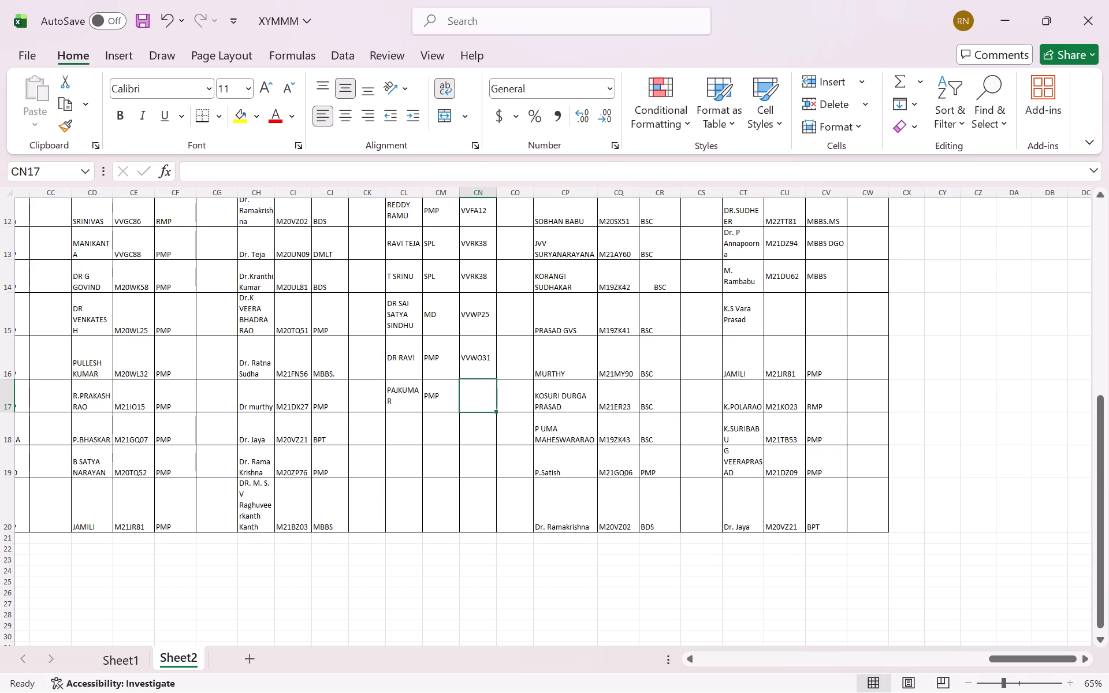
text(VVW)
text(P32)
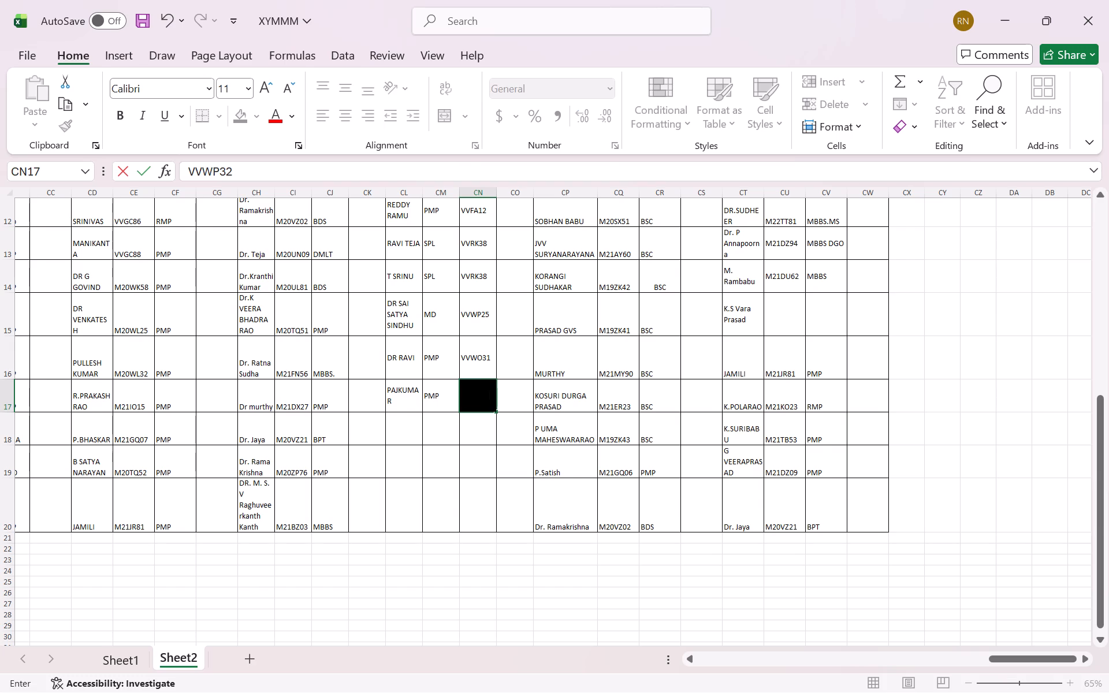
click(401, 434)
Review the dated visit blocks across Sheet2, from the start of the sheet through 20.11.2026, for missing doctor name, DR QUALIF and UCID entries.
scroll(401, 434, up, 6)
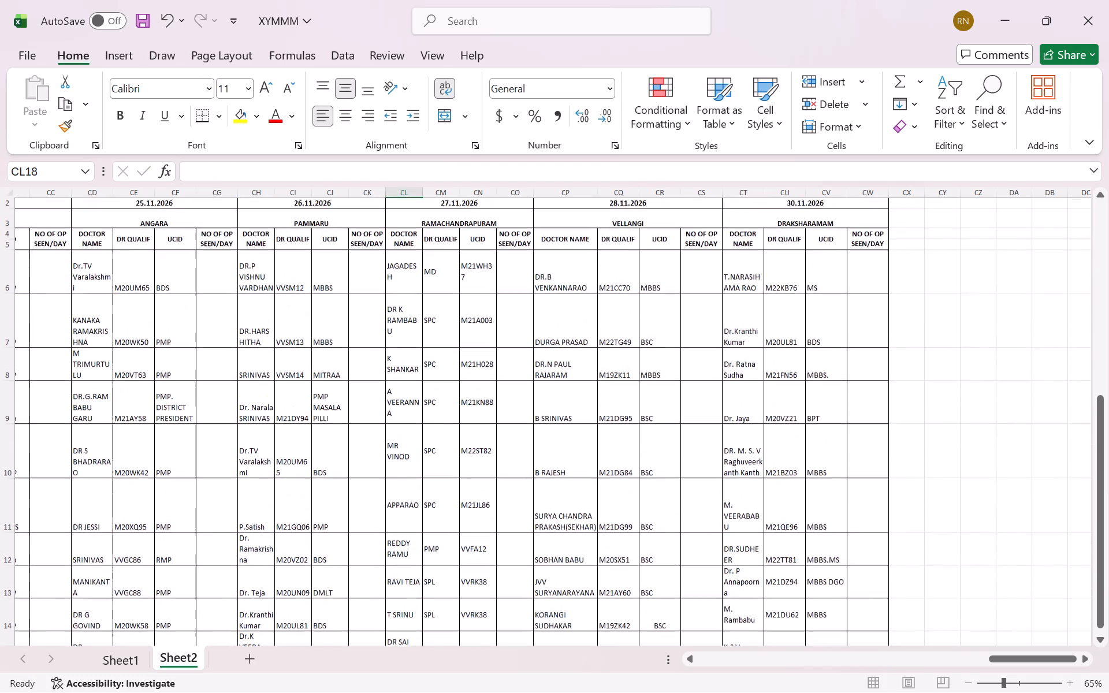
scroll(401, 434, up, 2)
scroll(401, 434, down, 3)
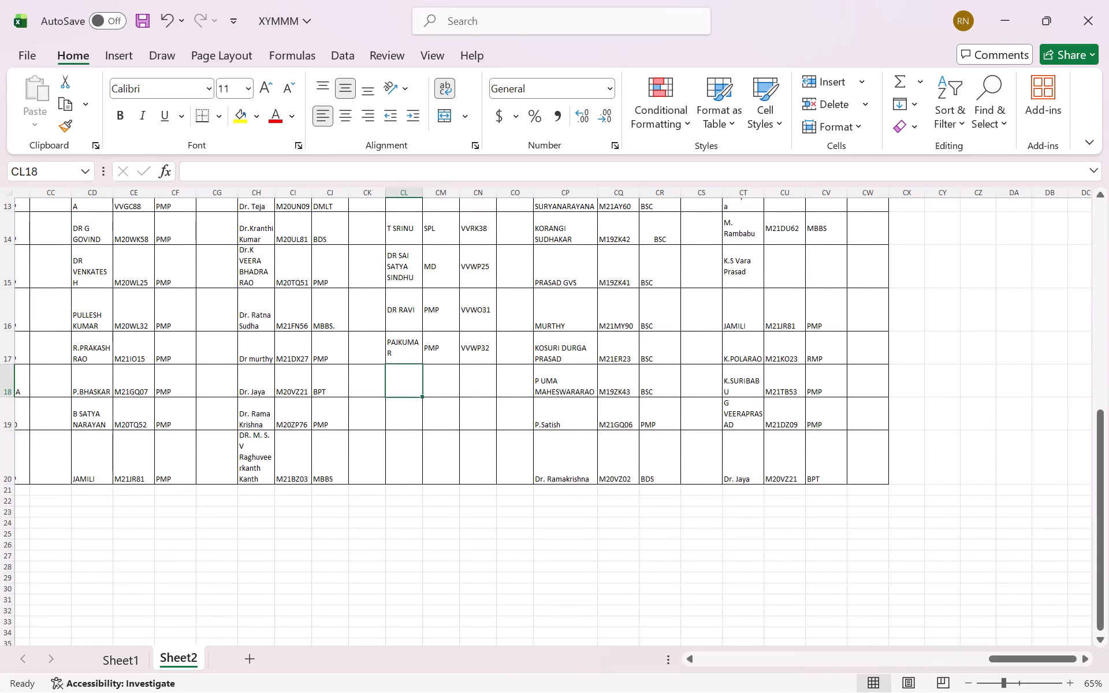
scroll(401, 434, up, 5)
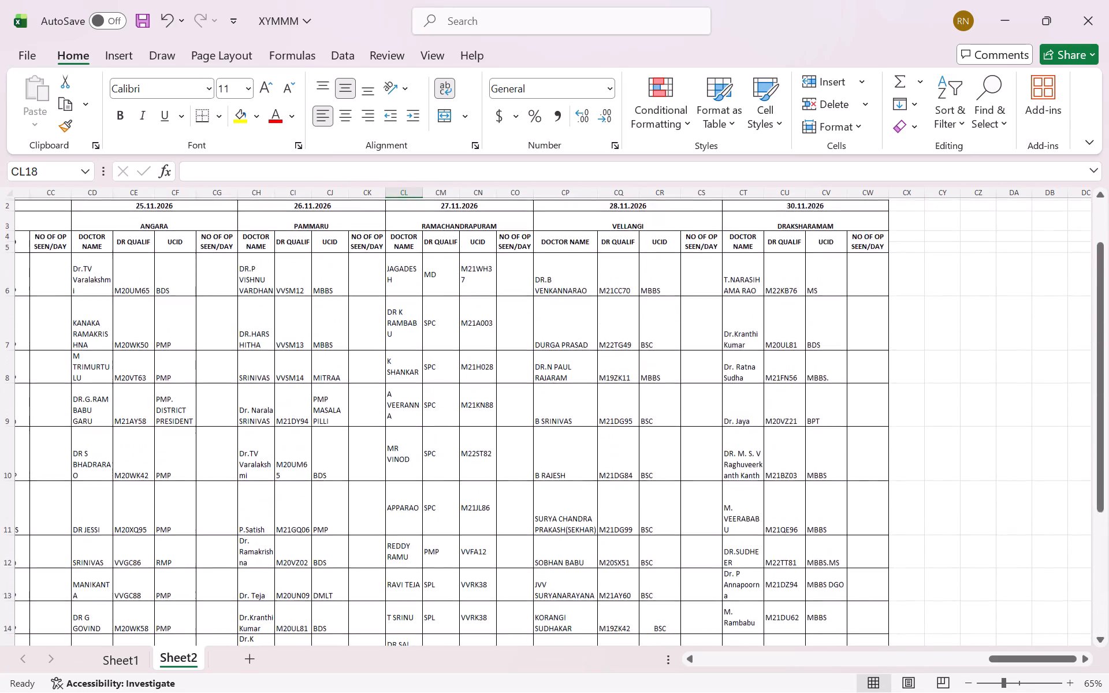
scroll(401, 434, up, 1)
scroll(401, 434, right, 7)
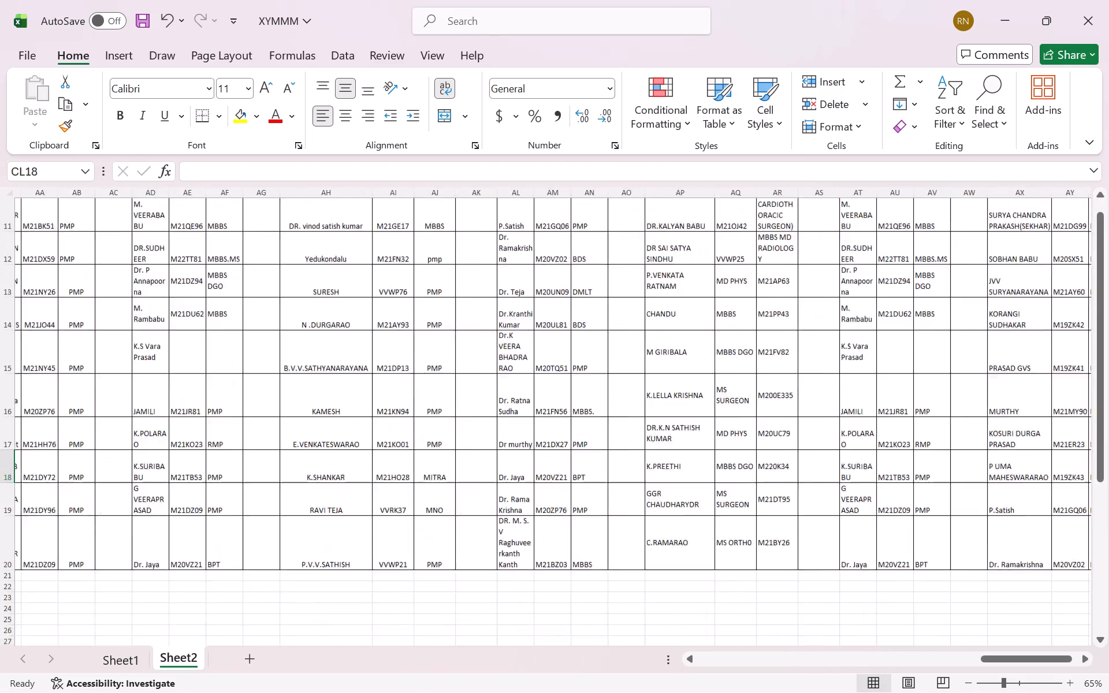
scroll(401, 434, right, 10)
scroll(401, 434, up, 6)
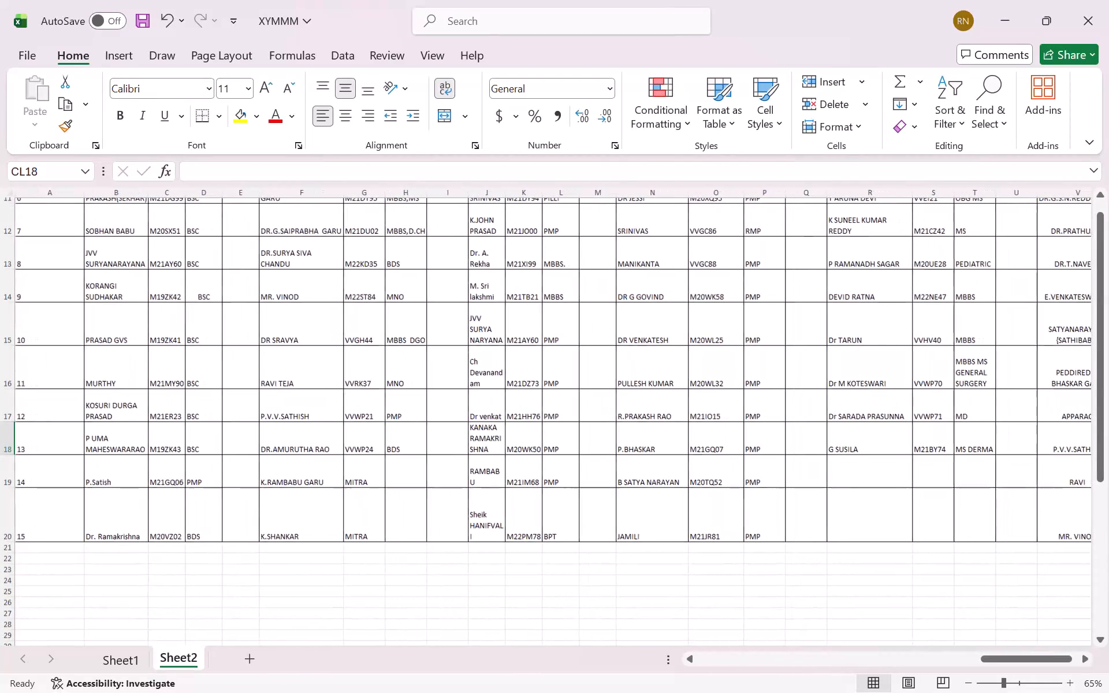
scroll(401, 434, up, 7)
scroll(401, 434, down, 1)
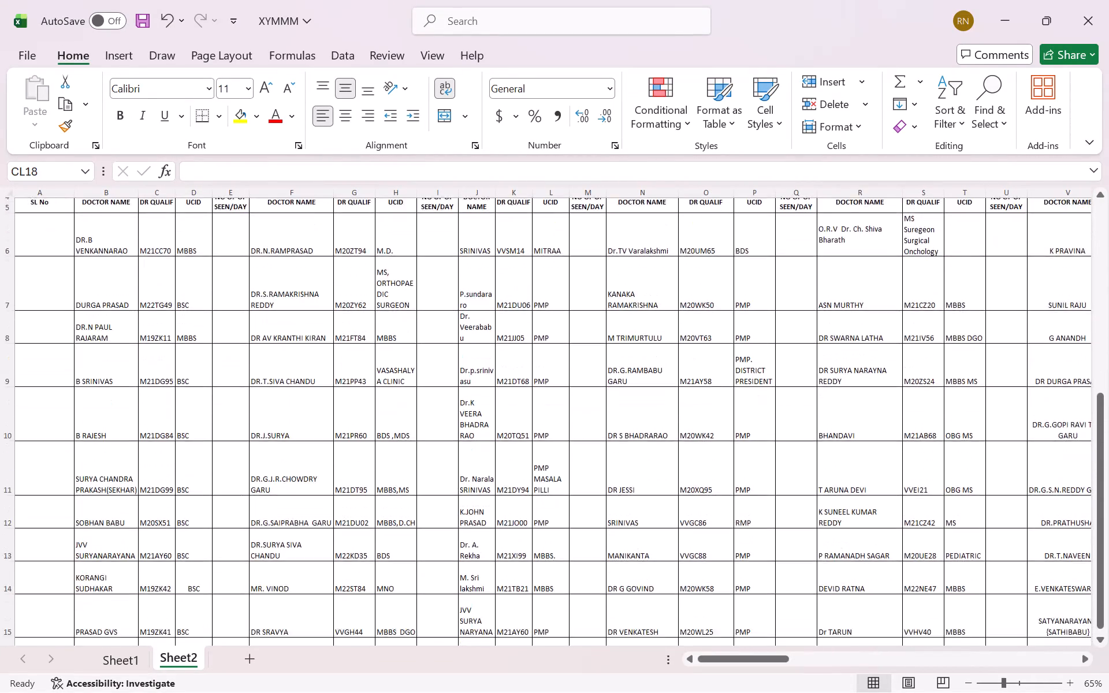
scroll(401, 434, down, 3)
scroll(401, 434, up, 2)
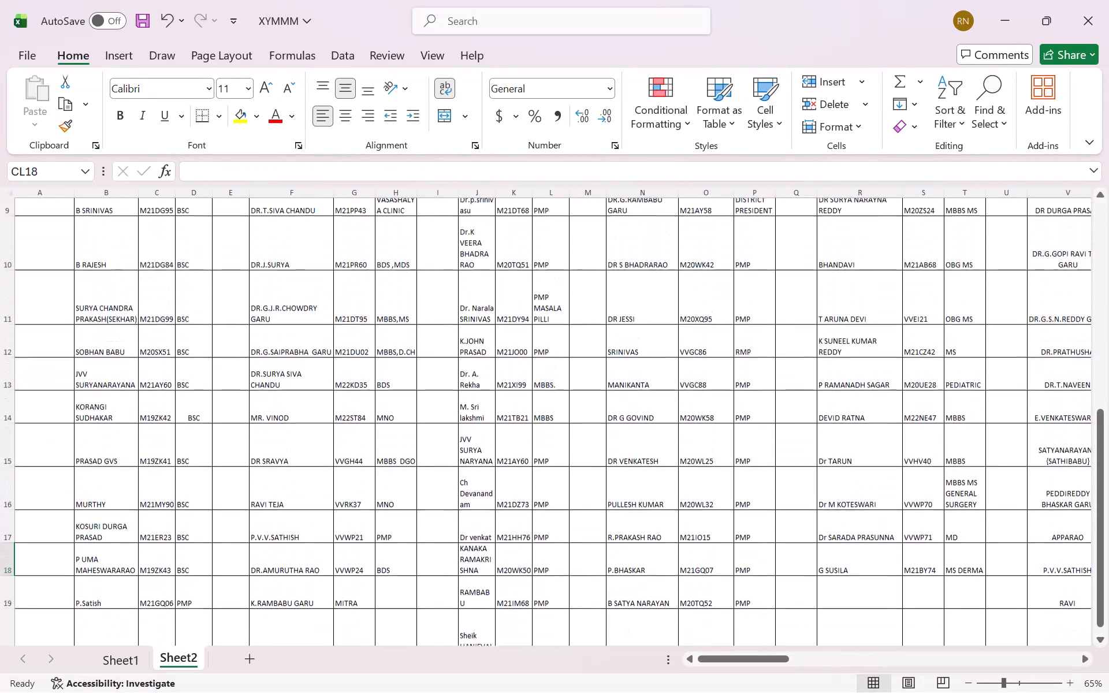
scroll(401, 434, up, 5)
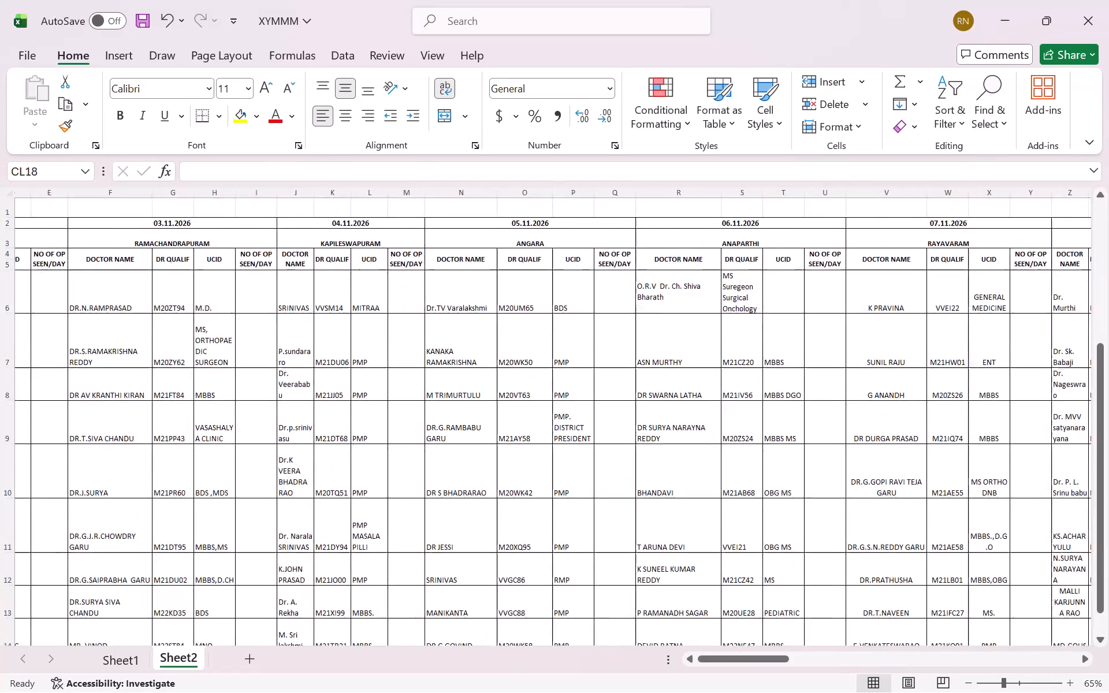
scroll(393, 431, down, 1)
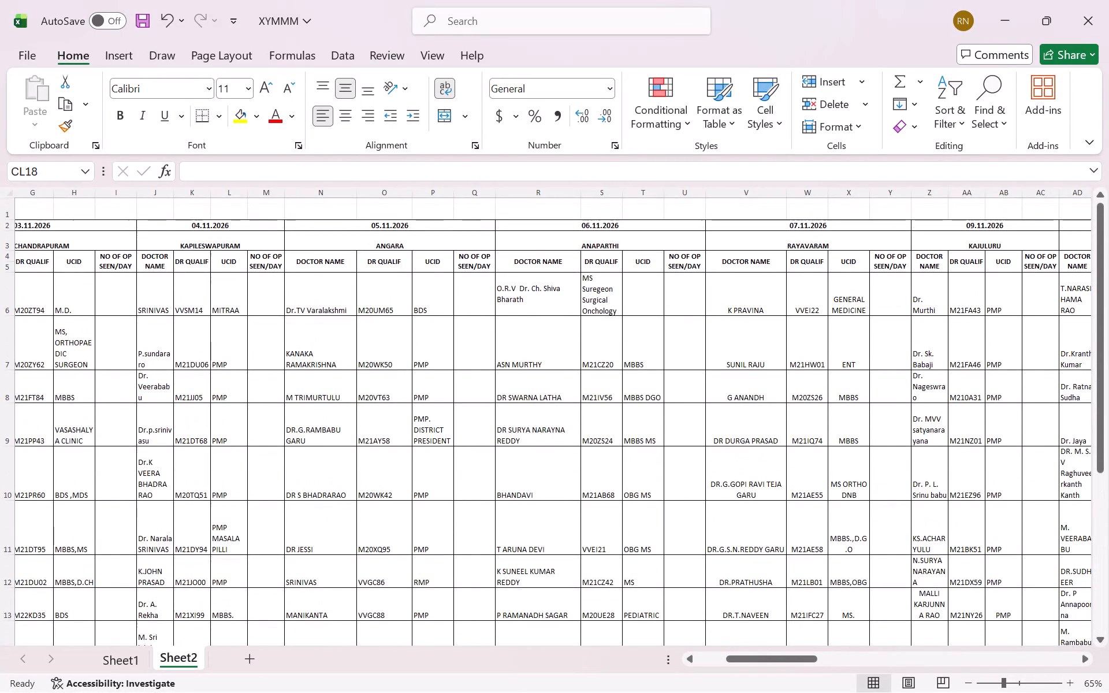
scroll(393, 431, left, 3)
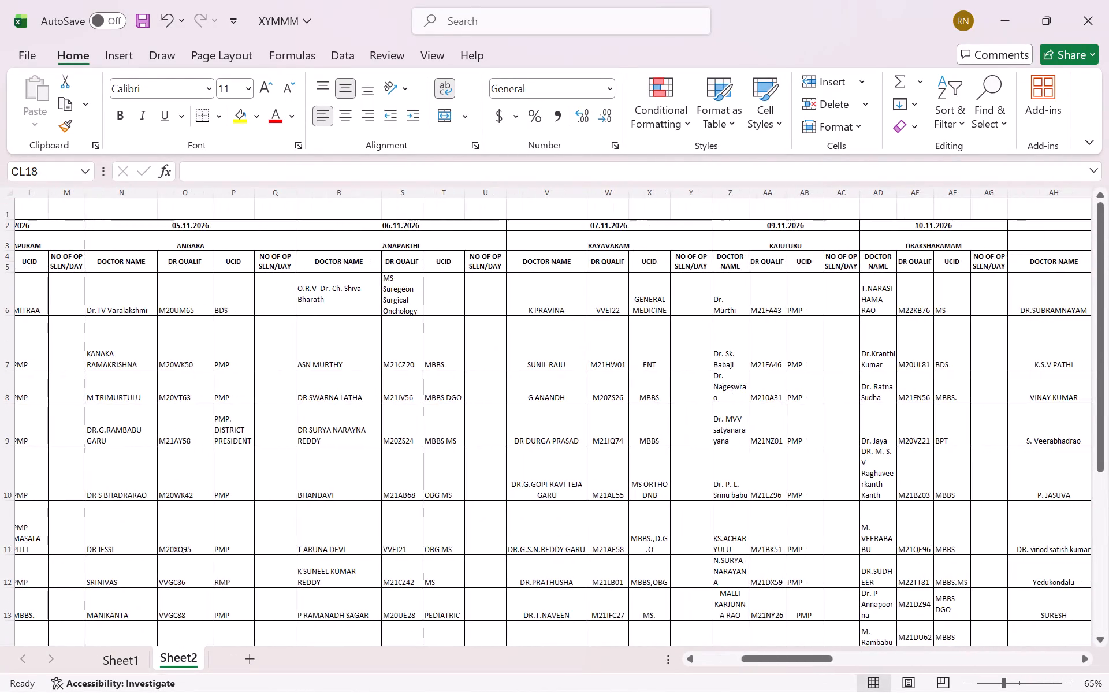
scroll(393, 431, down, 3)
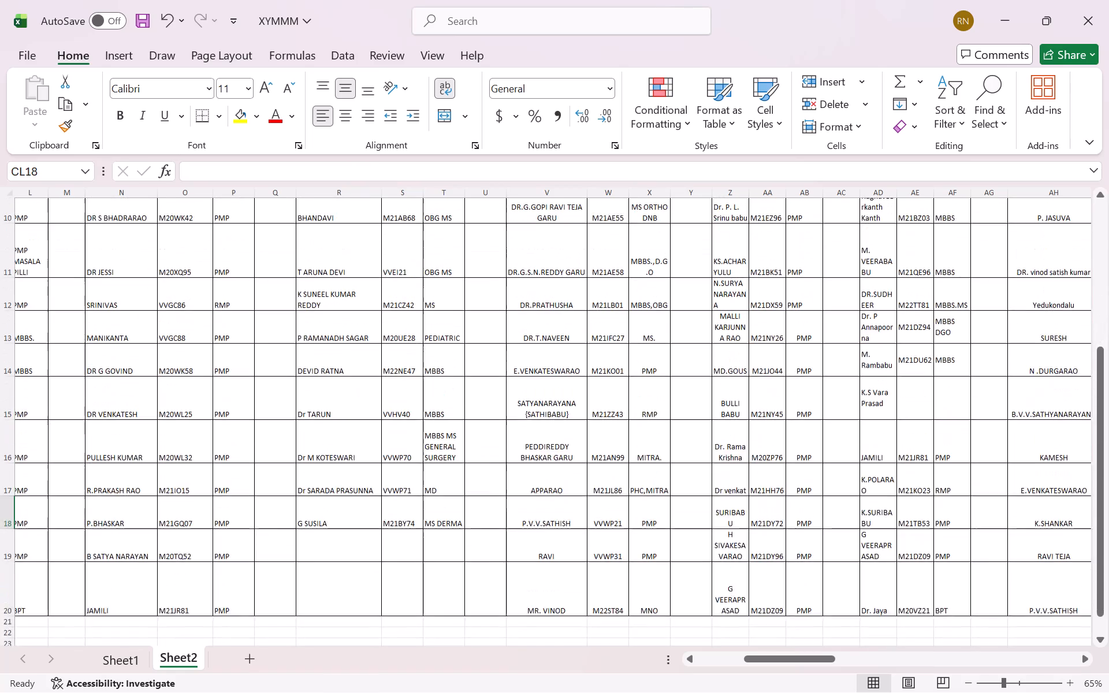
scroll(393, 431, left, 3)
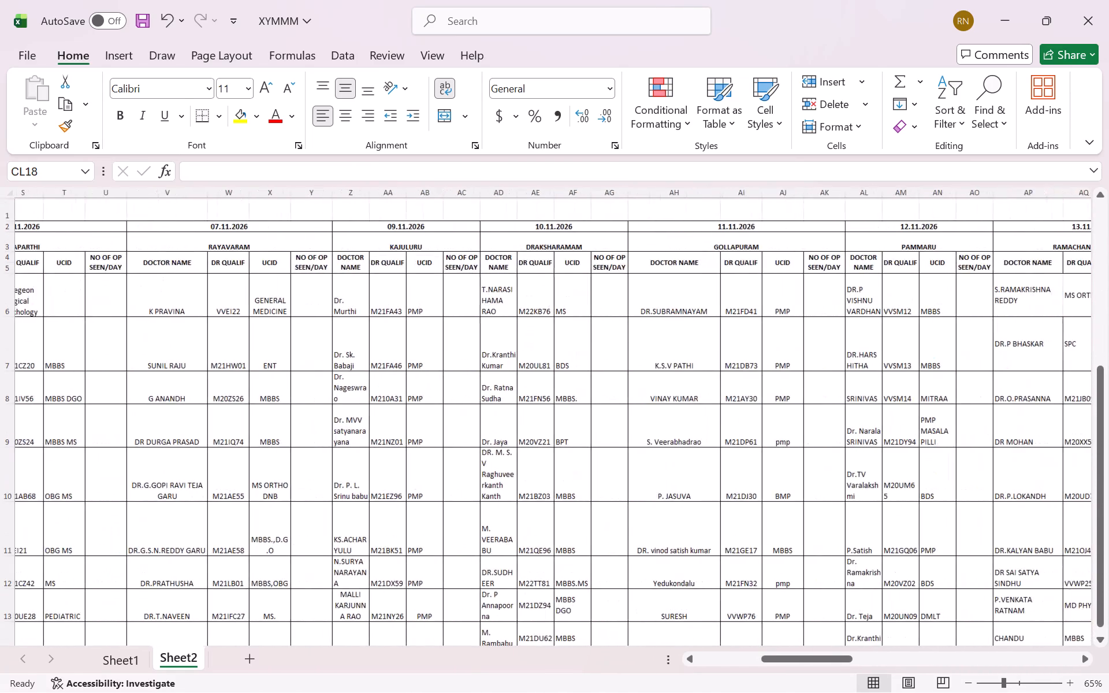
scroll(393, 431, left, 1)
scroll(393, 431, down, 5)
scroll(393, 431, left, 1)
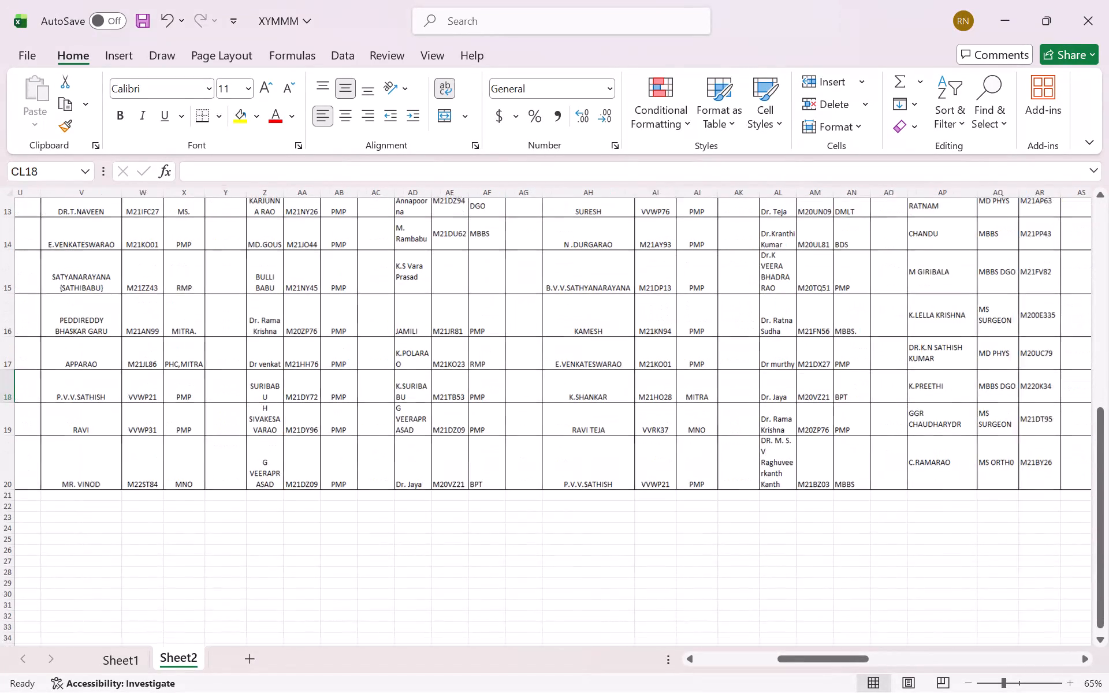
scroll(393, 431, left, 1)
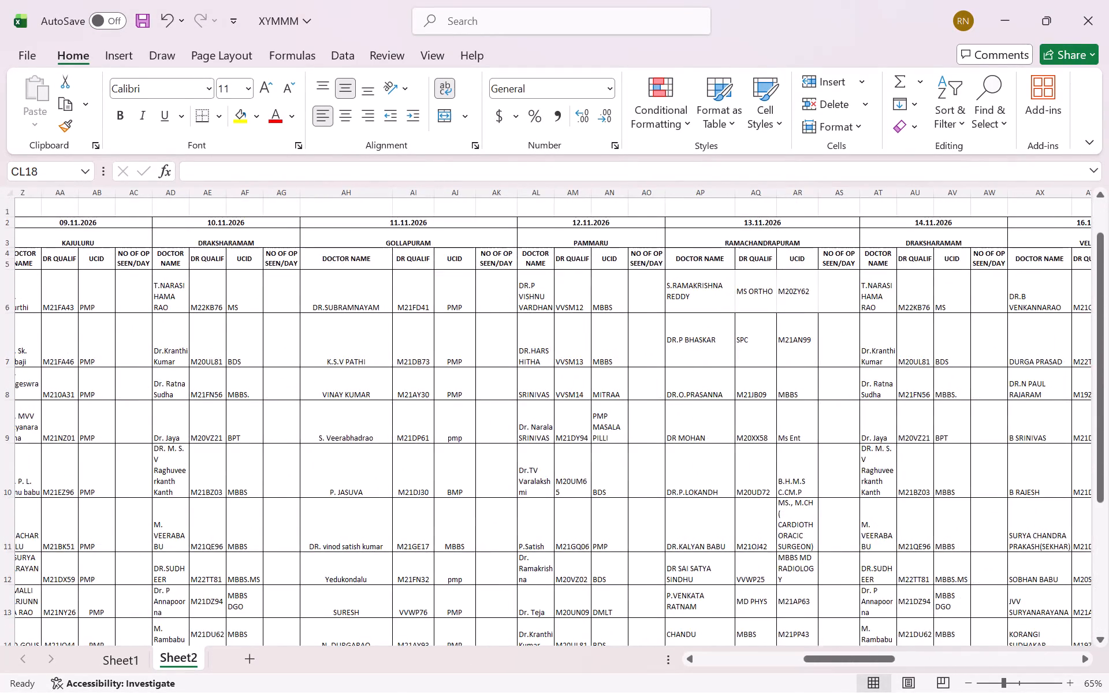
scroll(393, 431, down, 4)
scroll(393, 431, left, 1)
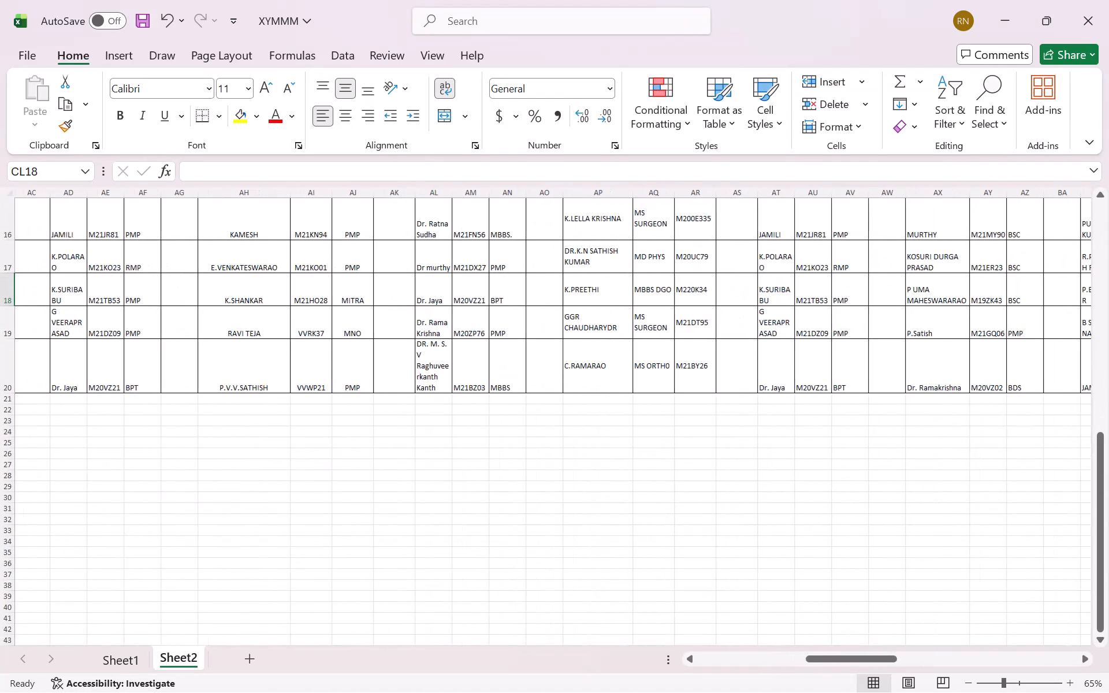
scroll(393, 431, left, 1)
scroll(393, 431, up, 1)
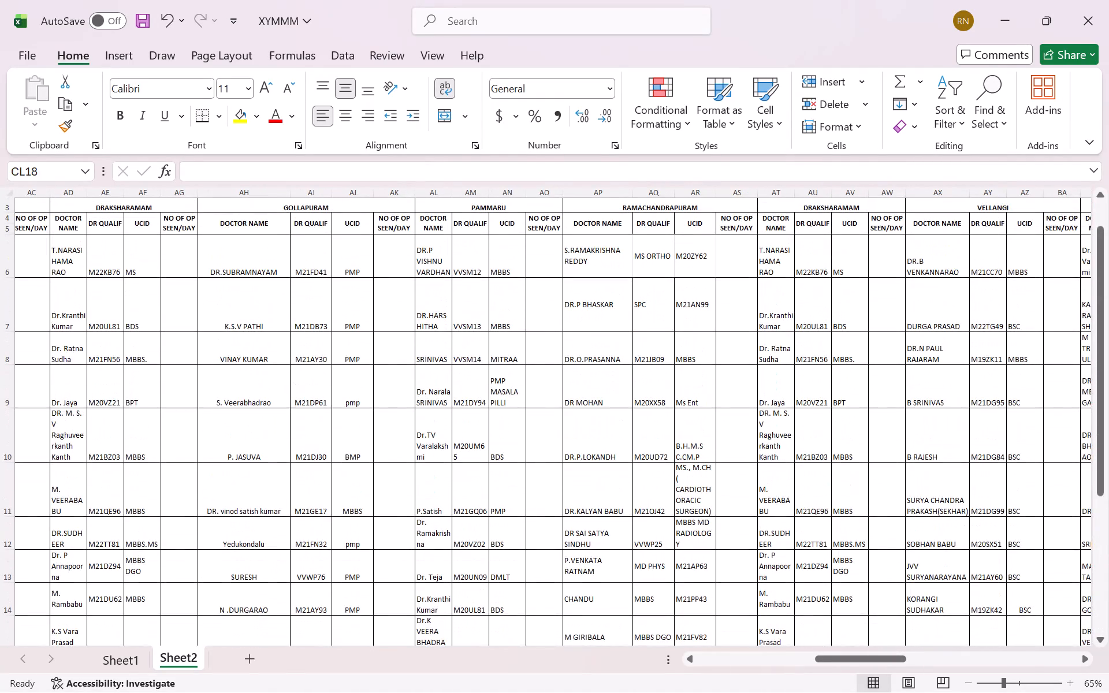
scroll(393, 431, left, 1)
scroll(393, 431, down, 1)
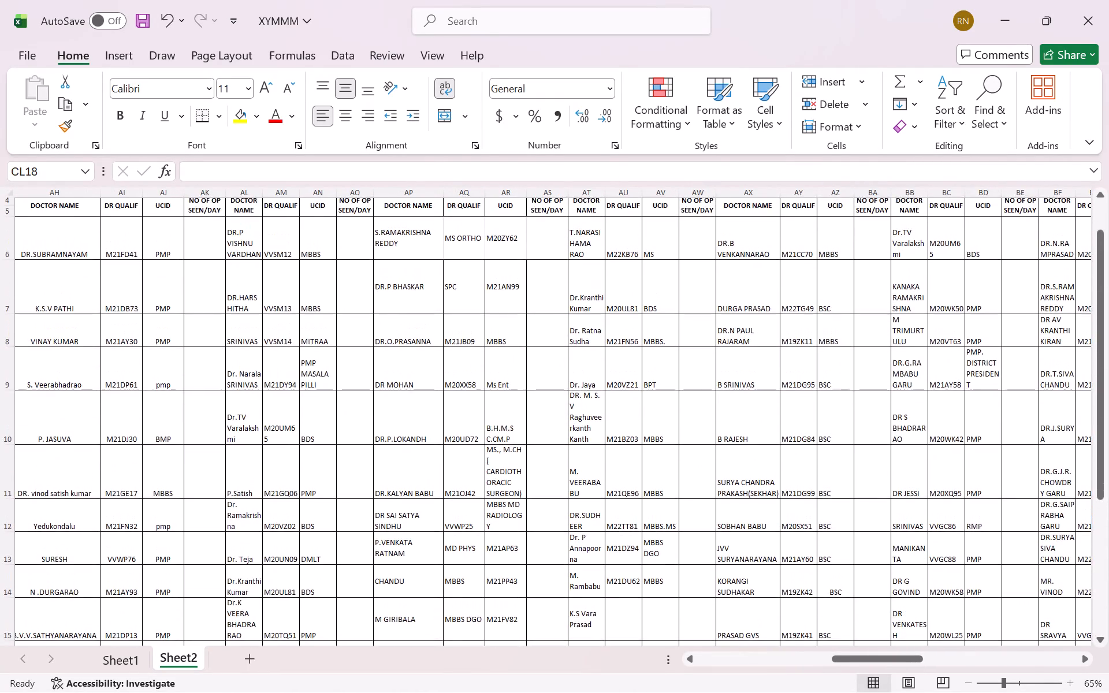
scroll(393, 431, down, 1)
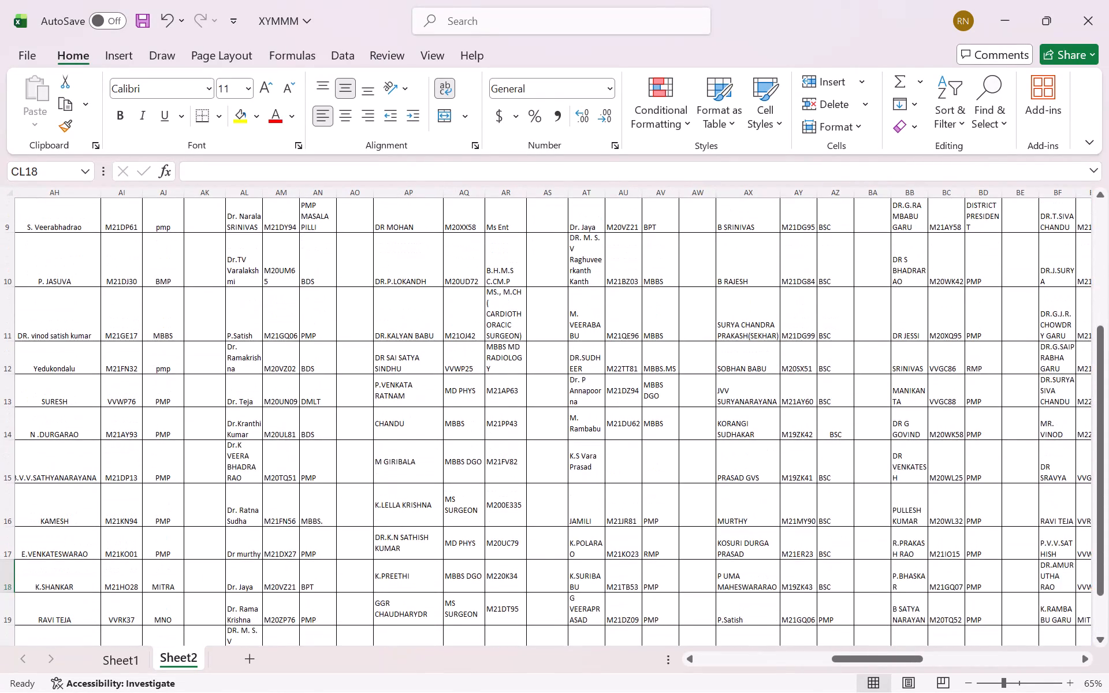
scroll(393, 431, left, 1)
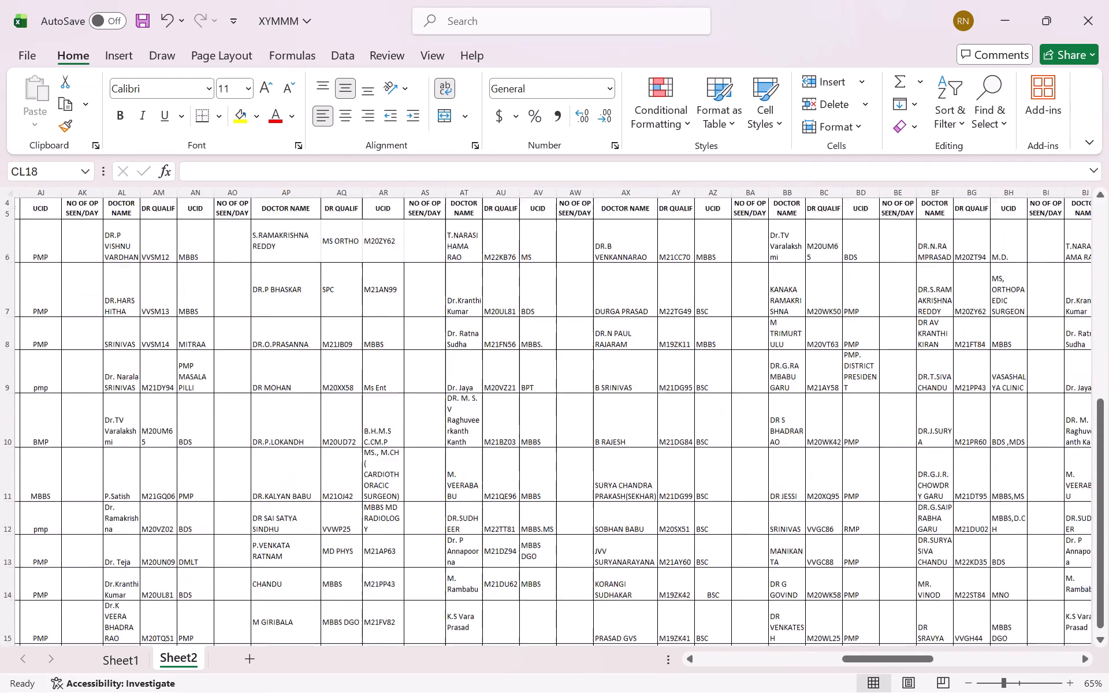
scroll(393, 431, left, 1)
scroll(393, 431, down, 1)
scroll(393, 431, left, 1)
scroll(393, 431, down, 3)
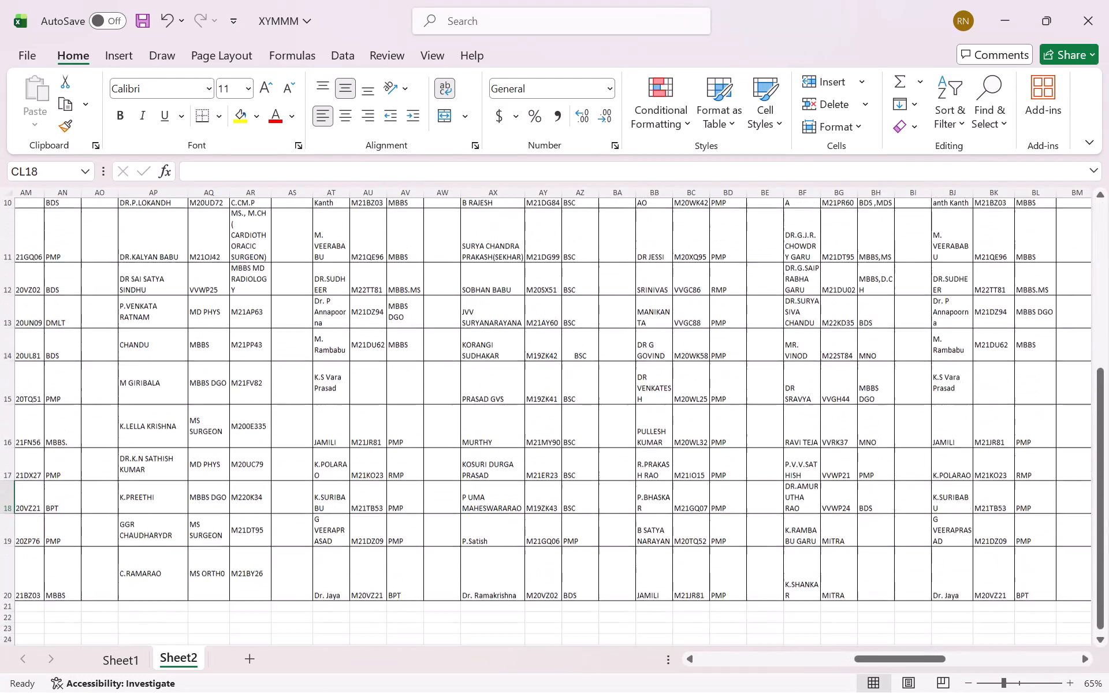
scroll(393, 431, down, 1)
scroll(393, 431, left, 1)
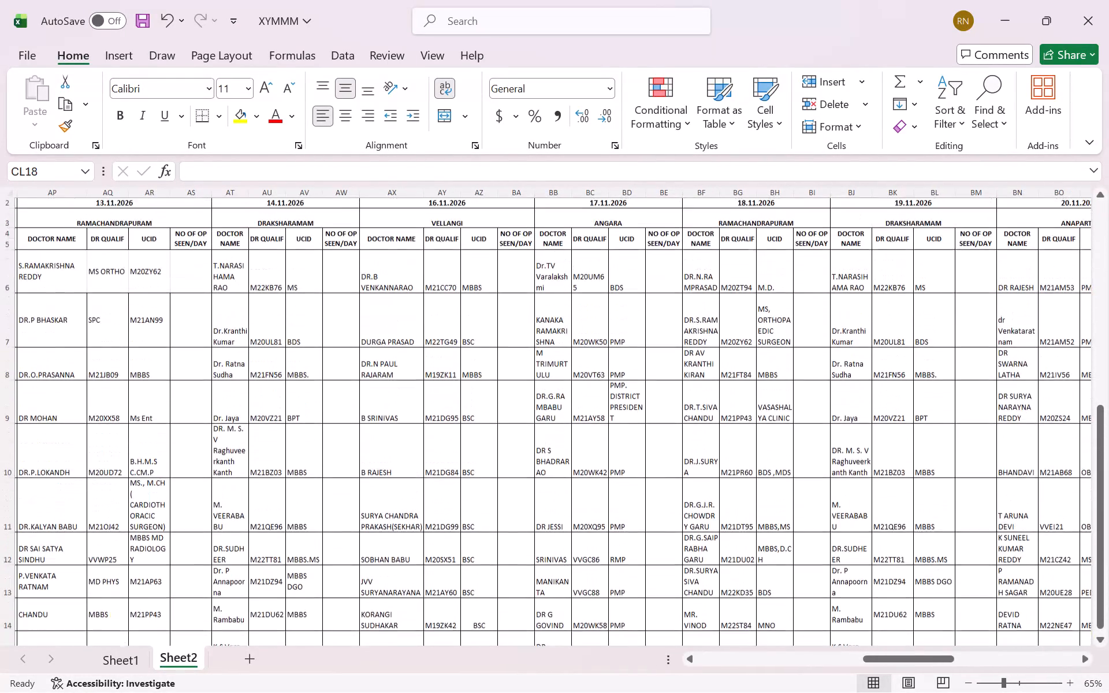
scroll(393, 431, up, 1)
scroll(393, 431, left, 2)
scroll(393, 431, down, 3)
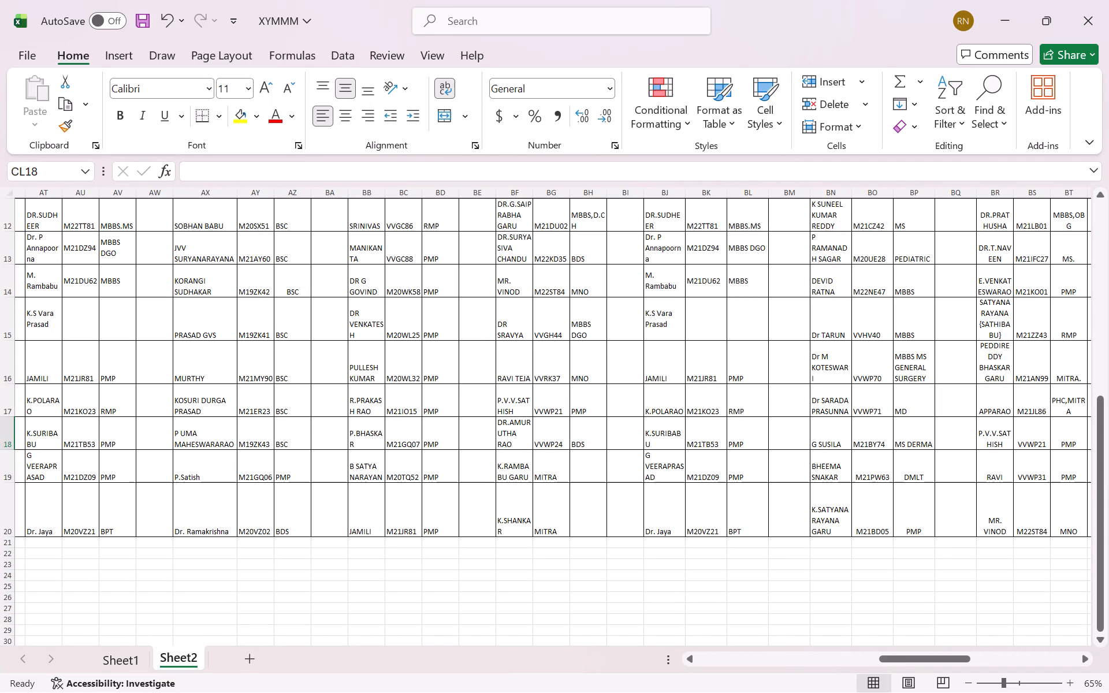
click(583, 474)
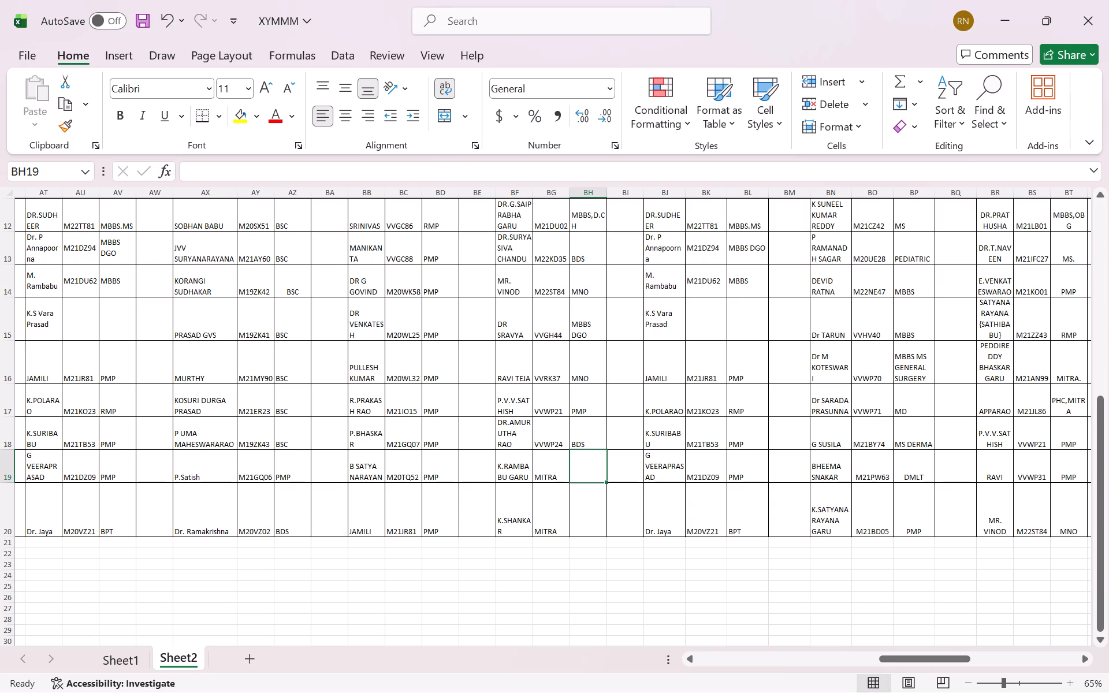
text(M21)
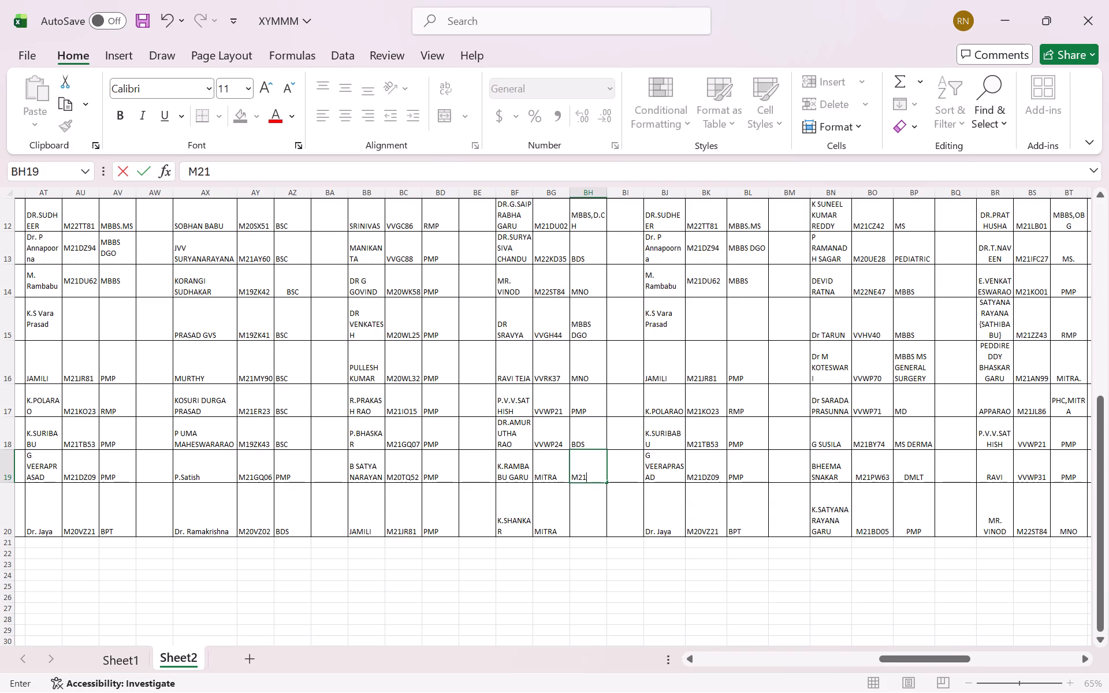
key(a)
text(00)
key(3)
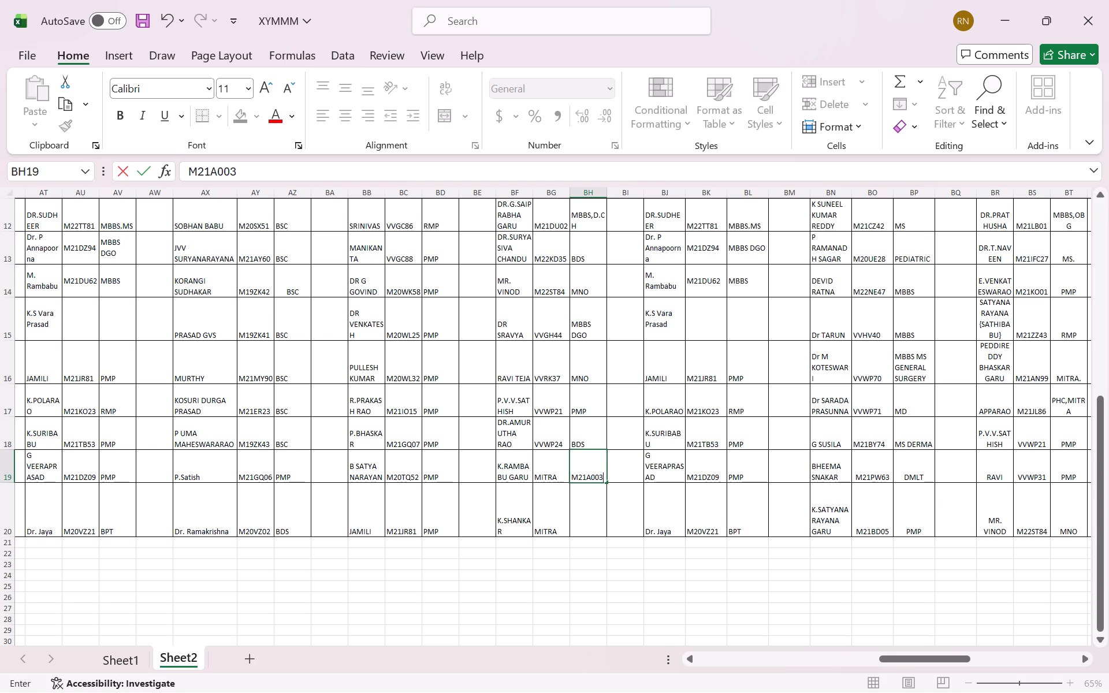
click(590, 514)
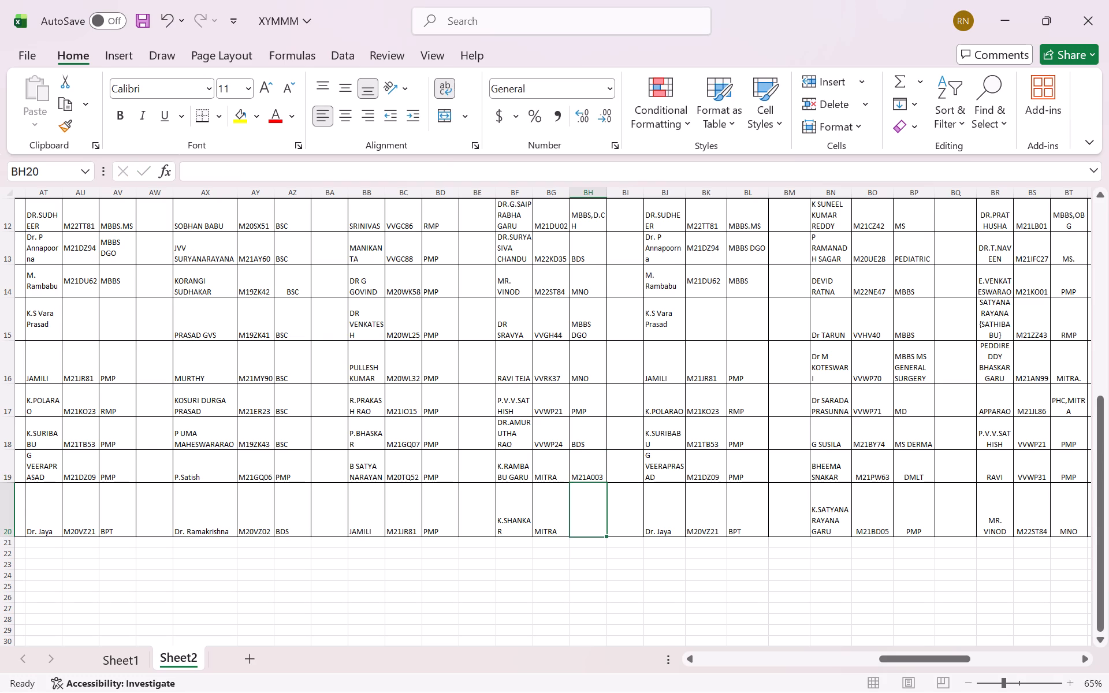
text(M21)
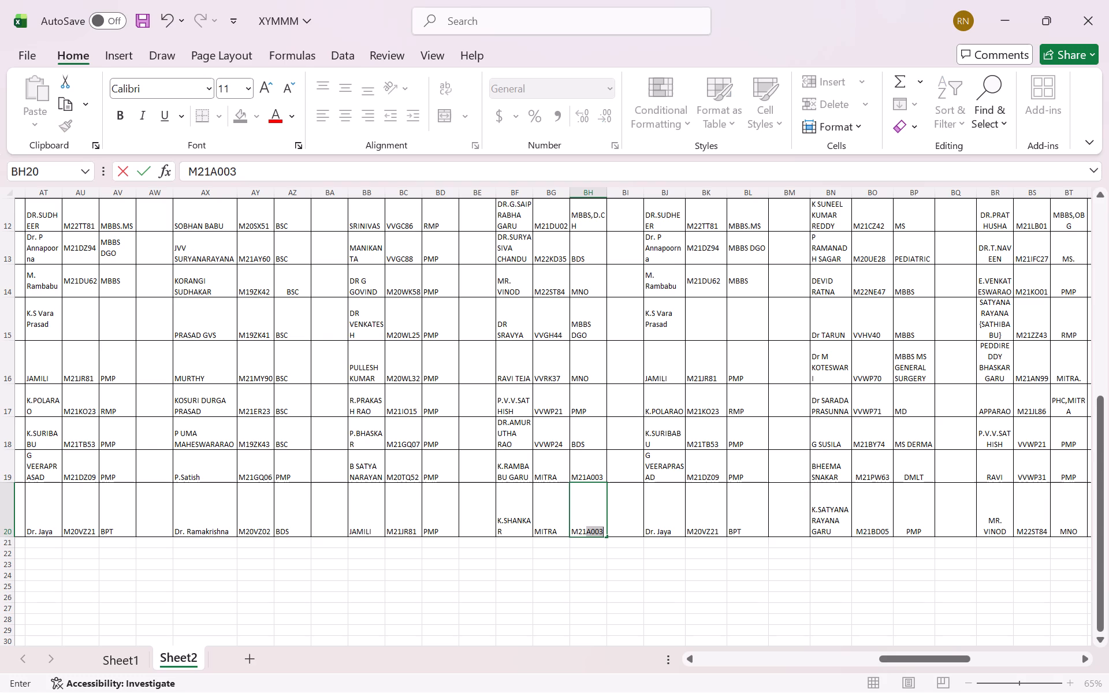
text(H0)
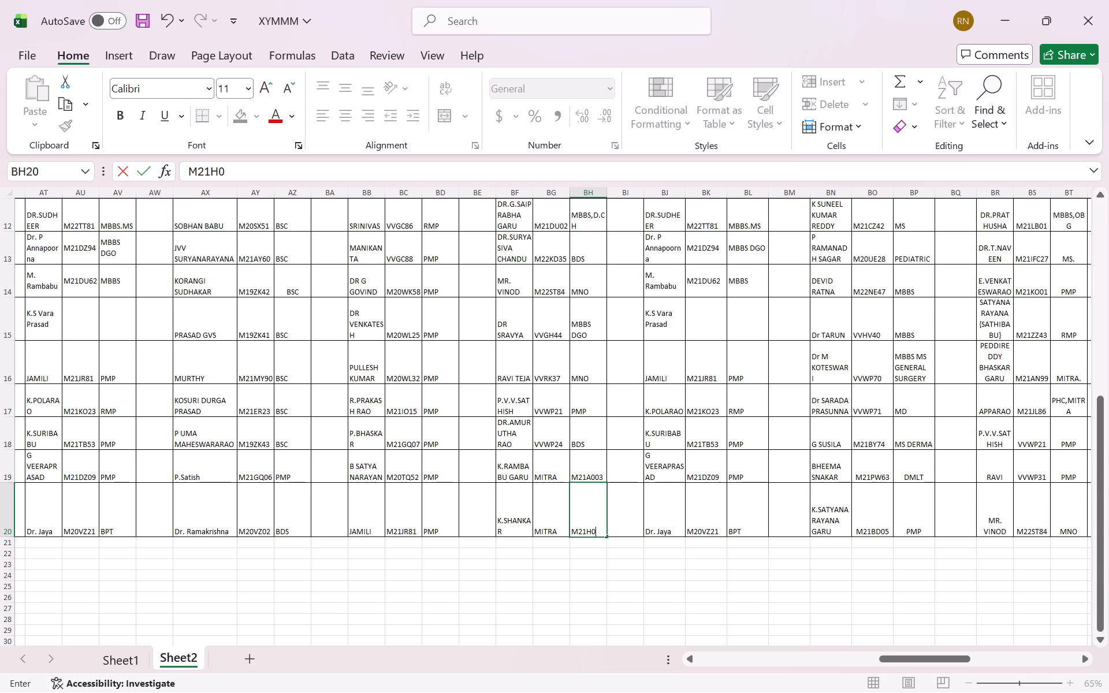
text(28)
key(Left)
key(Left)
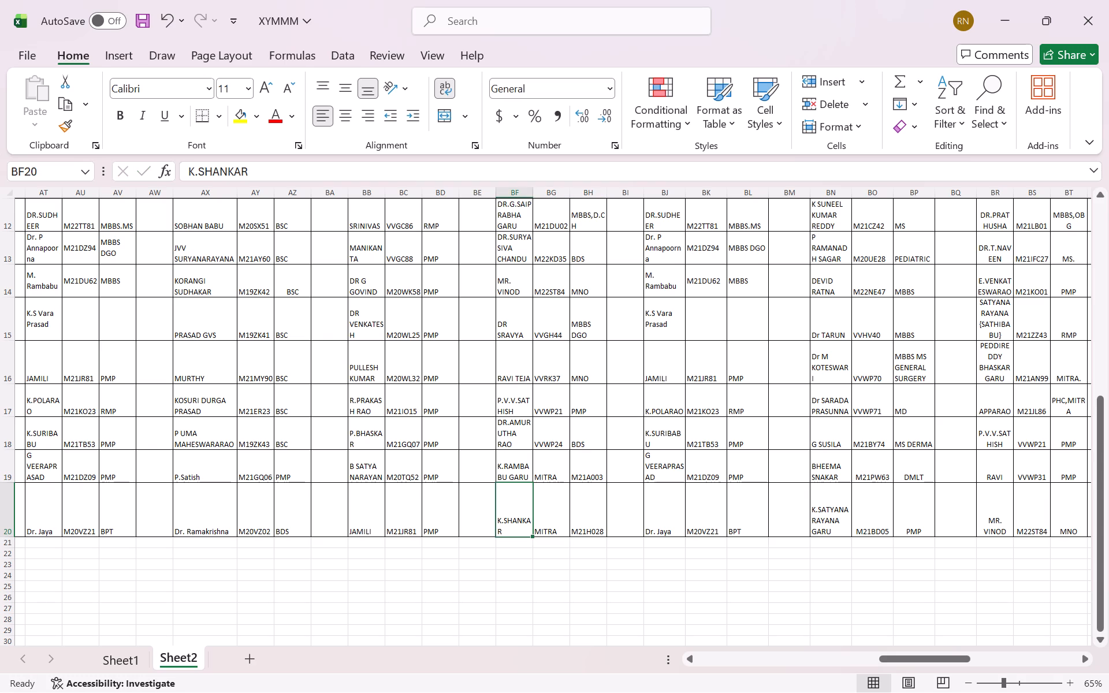
double_click(597, 537)
scroll(565, 444, down, 6)
scroll(565, 444, up, 3)
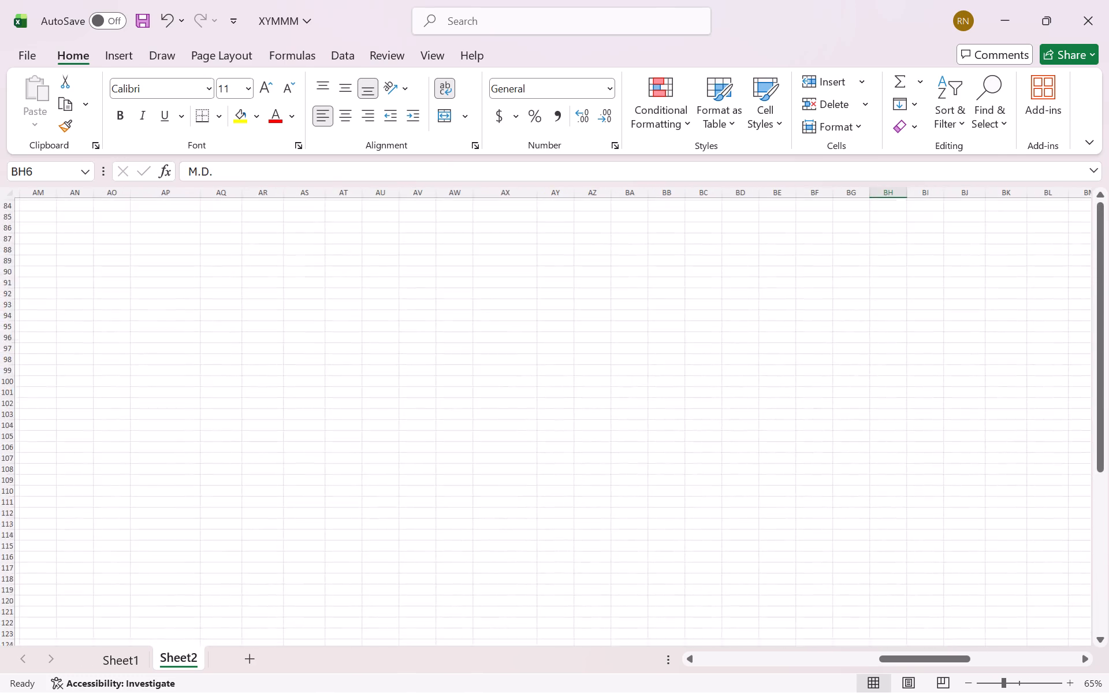
scroll(565, 444, up, 8)
scroll(565, 444, down, 3)
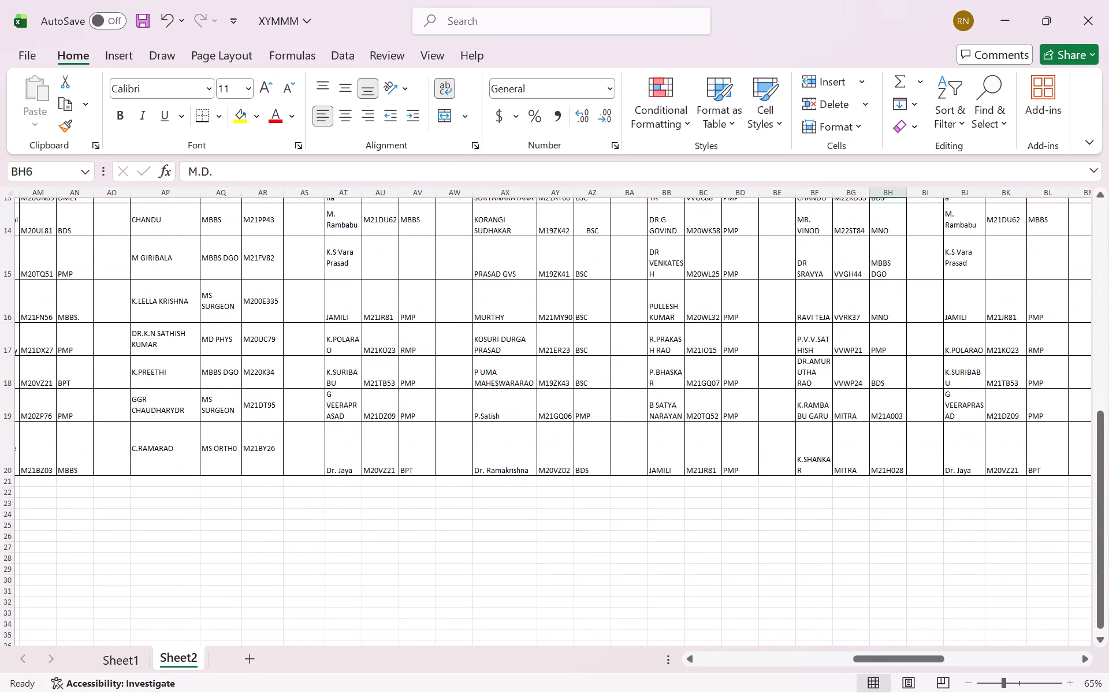
click(583, 452)
scroll(583, 452, up, 1)
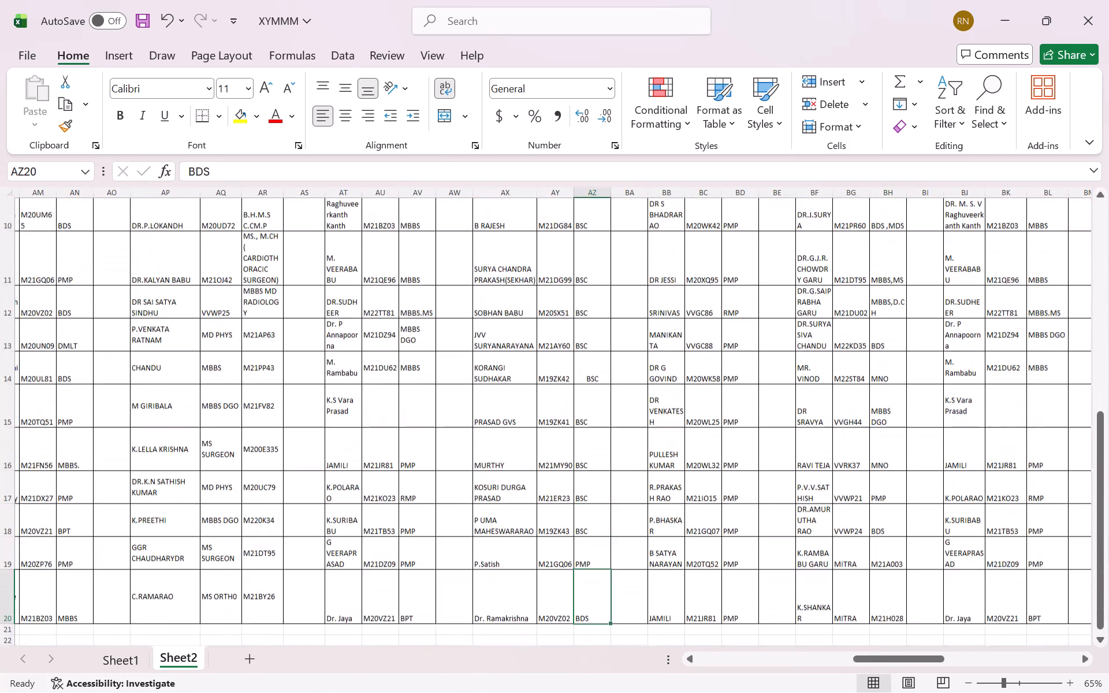
scroll(583, 452, up, 1)
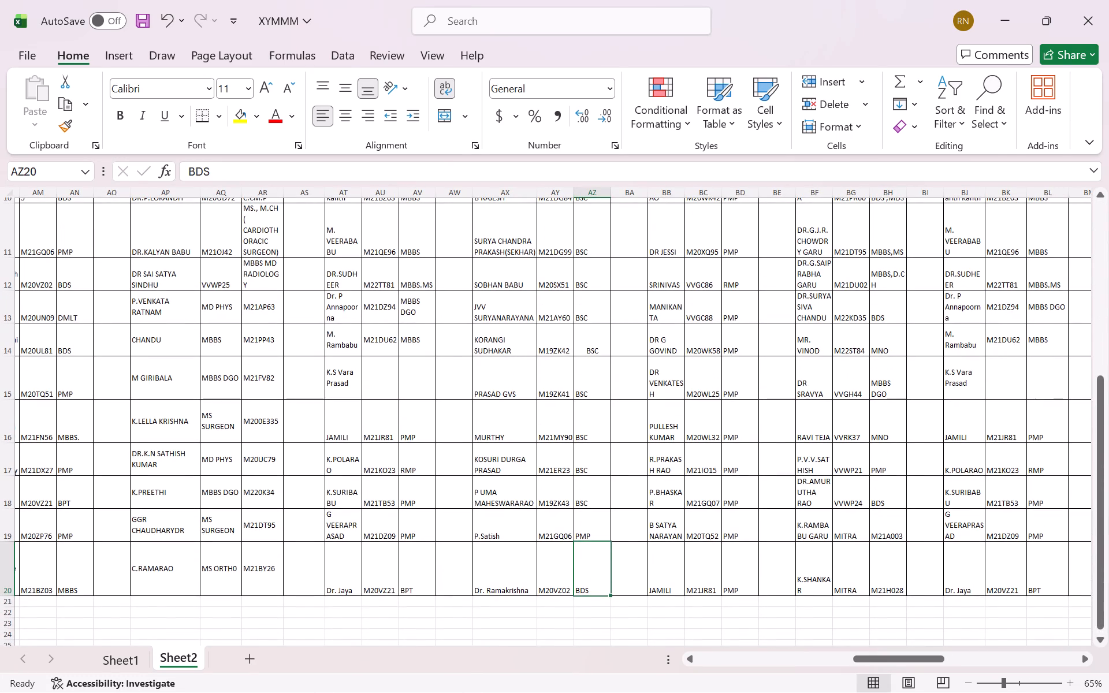
click(884, 571)
scroll(884, 571, left, 2)
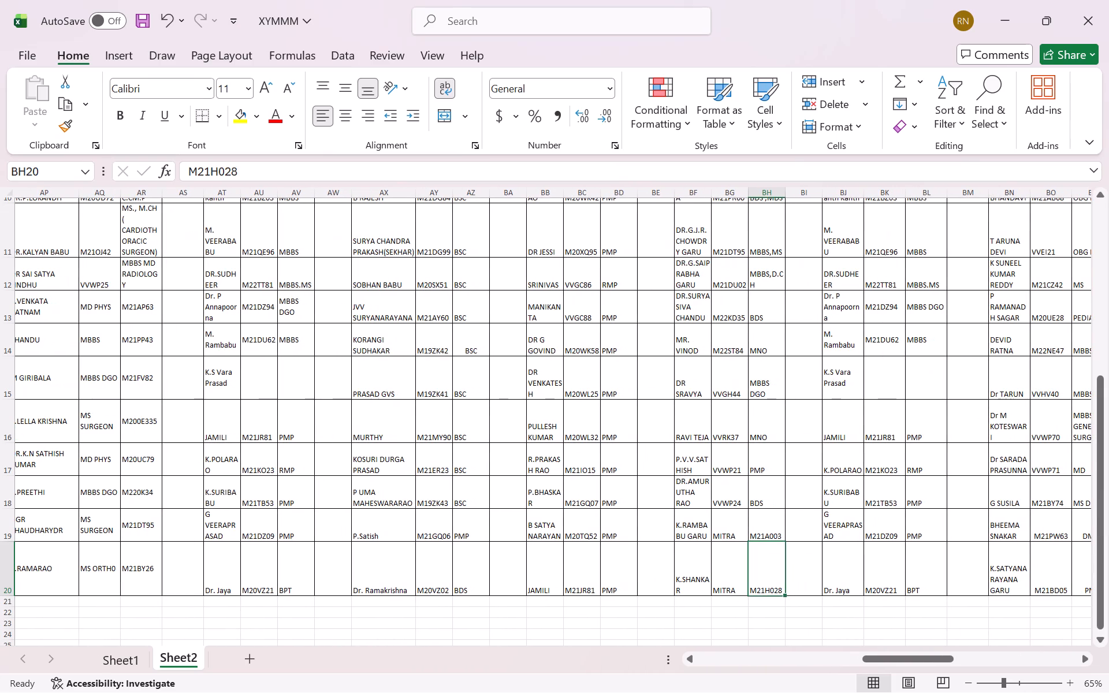
click(224, 167)
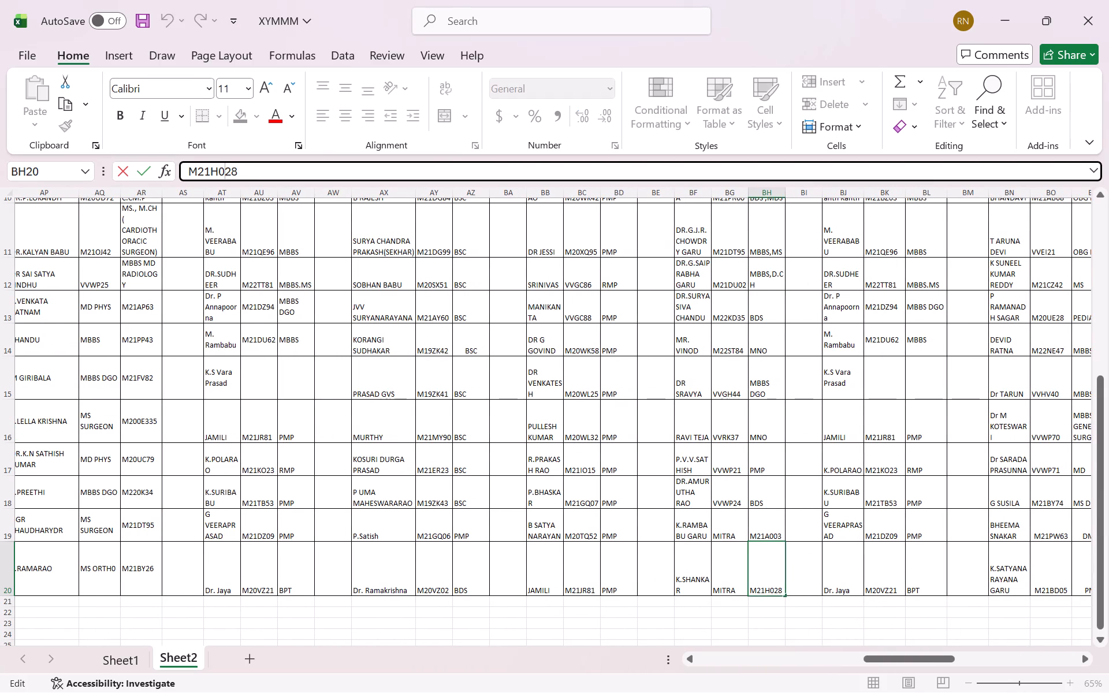
key(BackSpace)
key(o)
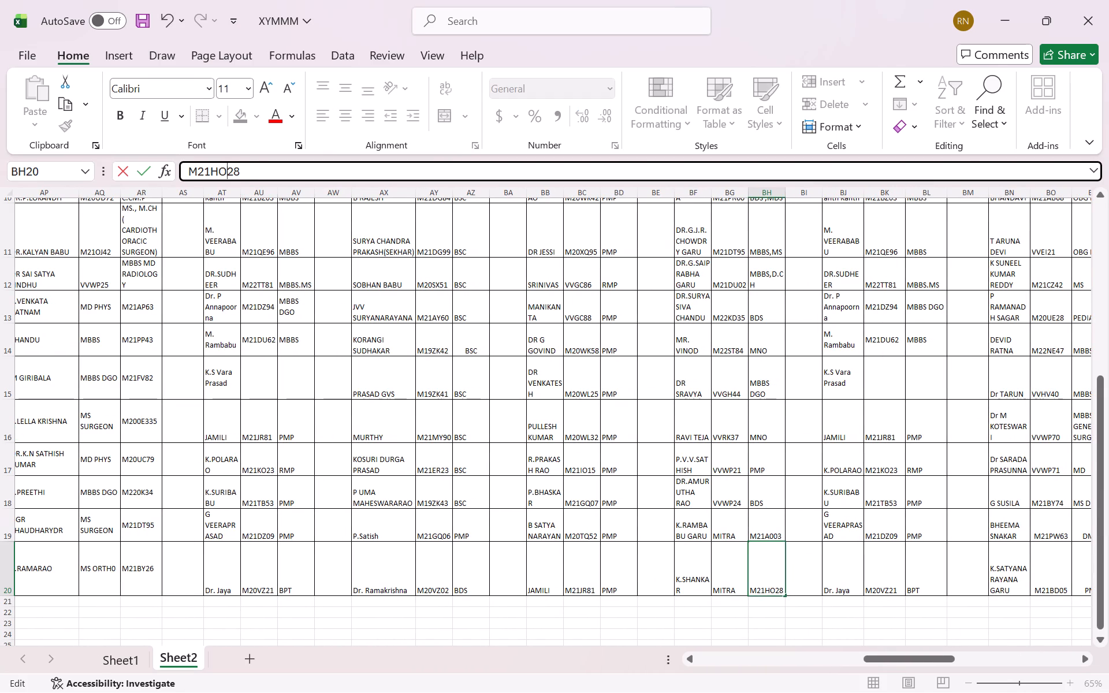
Review the dated visit blocks from 14.11.2026 through the sheet's last block for missing doctor name, DR QUALIF and UCID entries.
scroll(498, 284, up, 1)
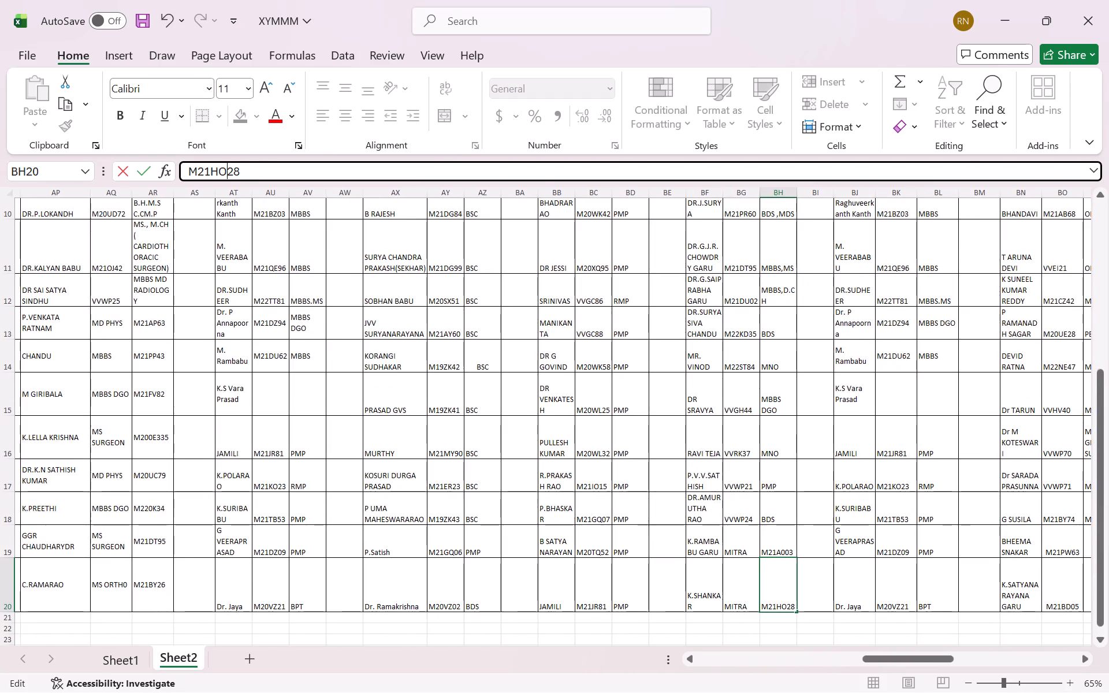
scroll(498, 284, up, 1)
scroll(513, 369, up, 3)
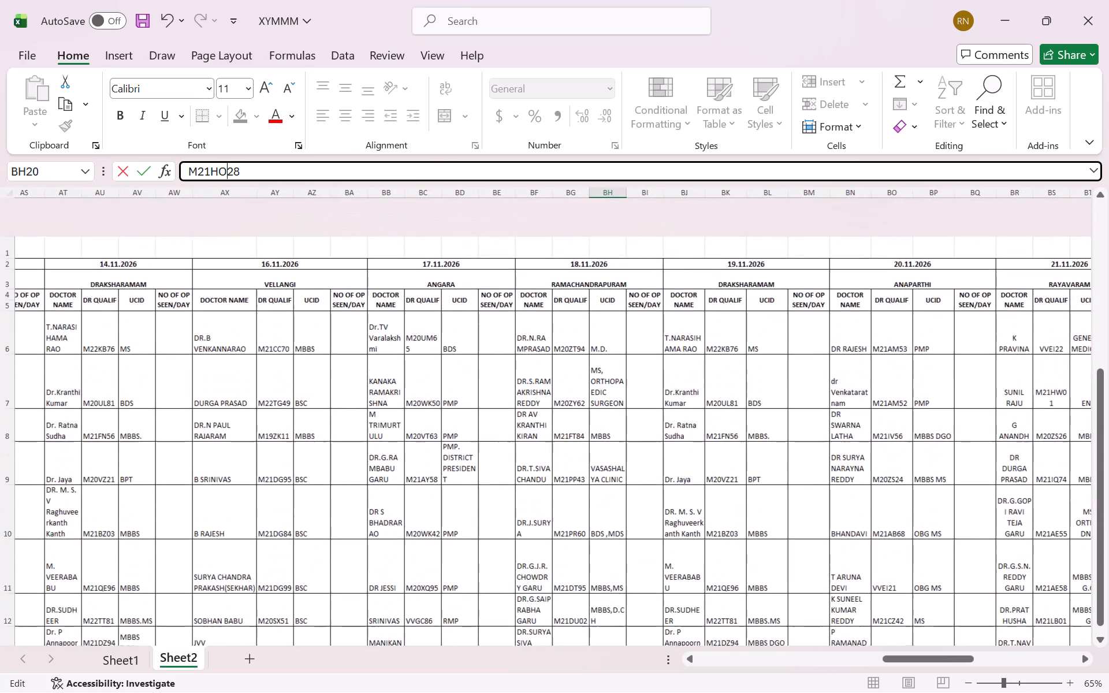
scroll(513, 369, up, 1)
scroll(513, 369, down, 2)
scroll(513, 369, left, 2)
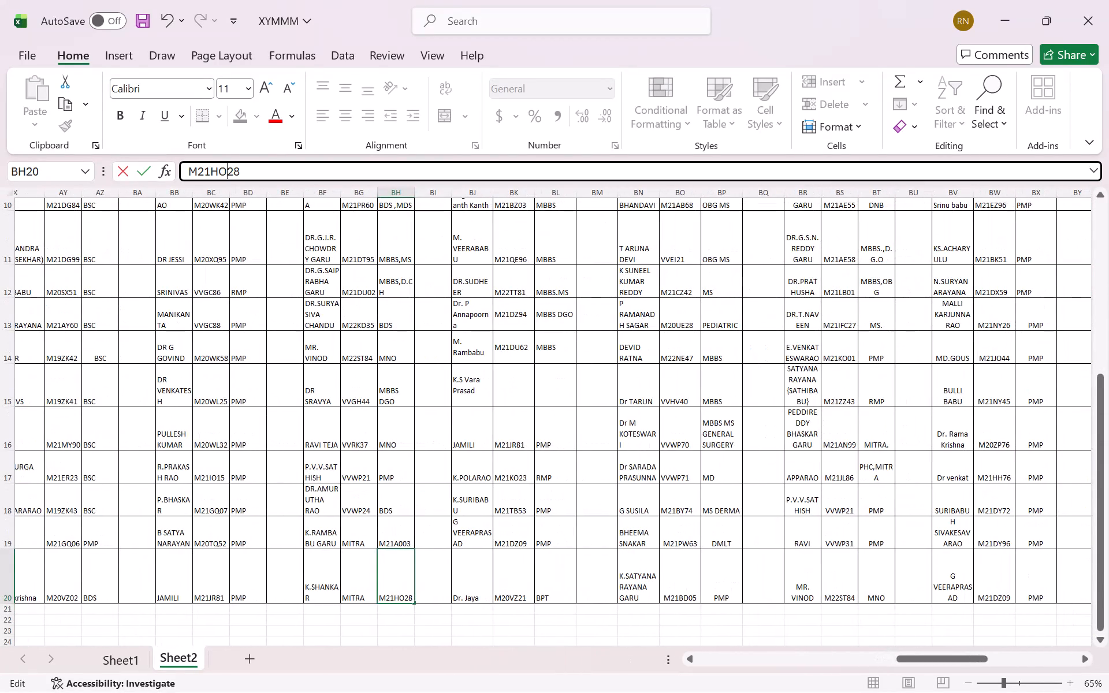
click(513, 369)
click(553, 378)
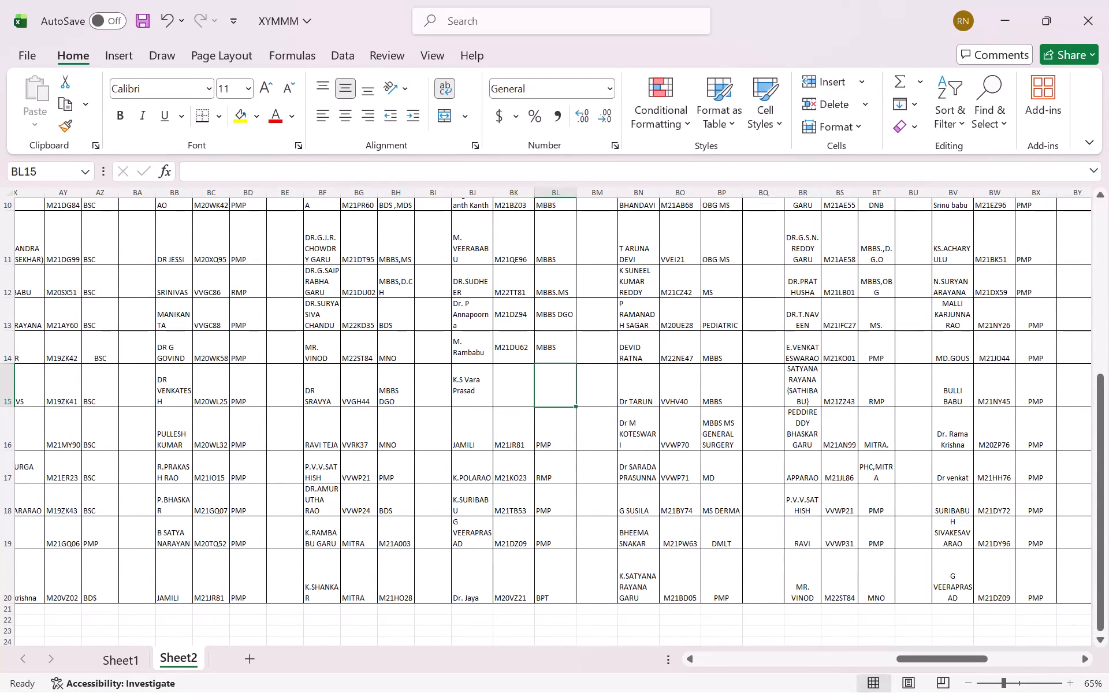
scroll(553, 378, up, 5)
scroll(553, 378, down, 1)
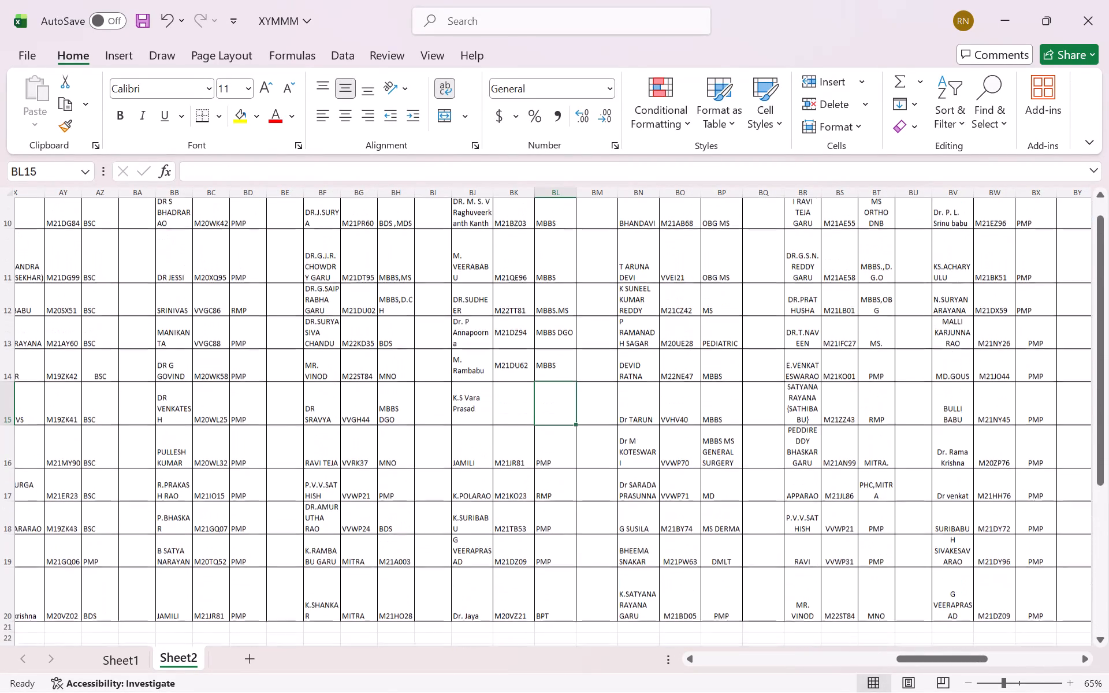
scroll(553, 378, down, 1)
scroll(553, 378, left, 1)
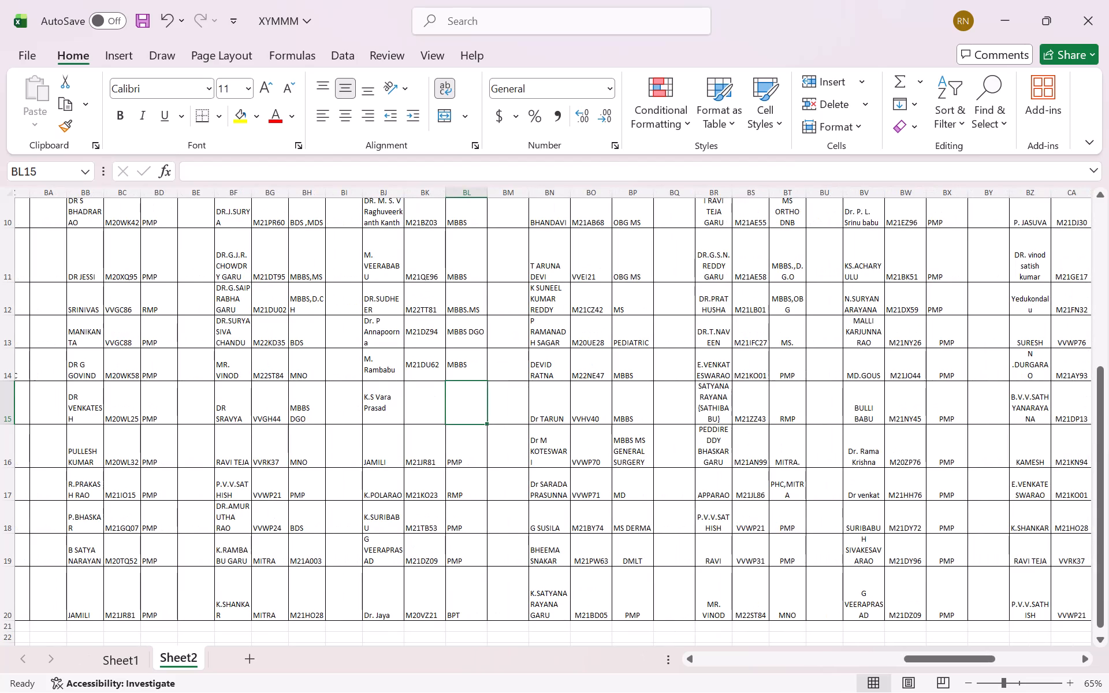
scroll(750, 386, left, 3)
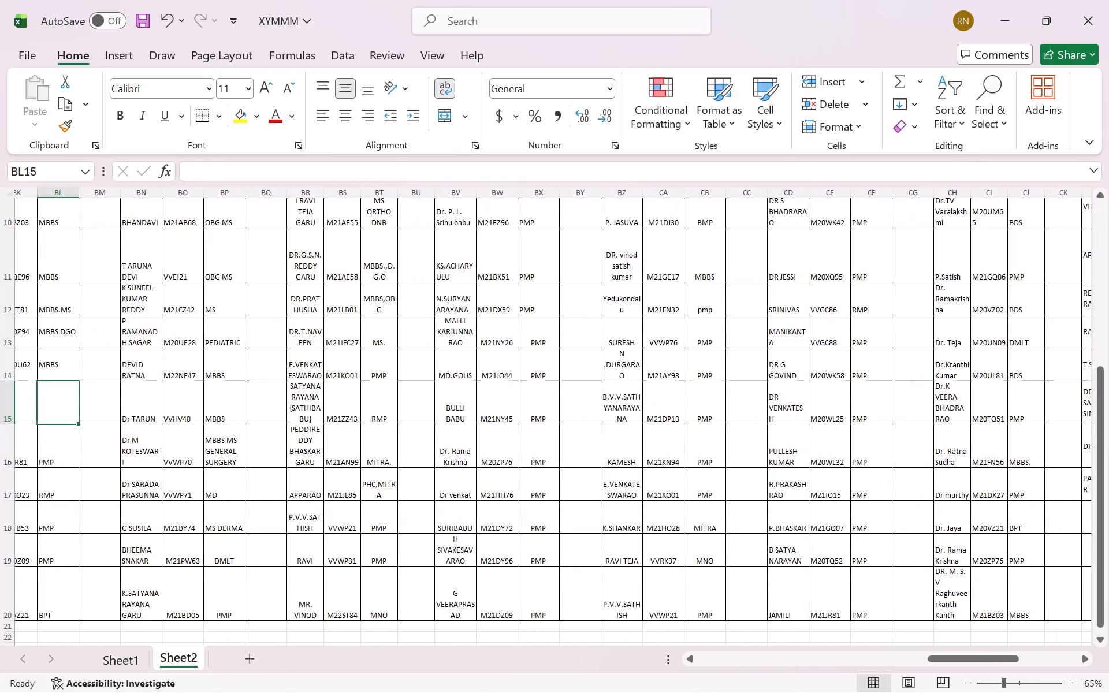
scroll(750, 386, up, 2)
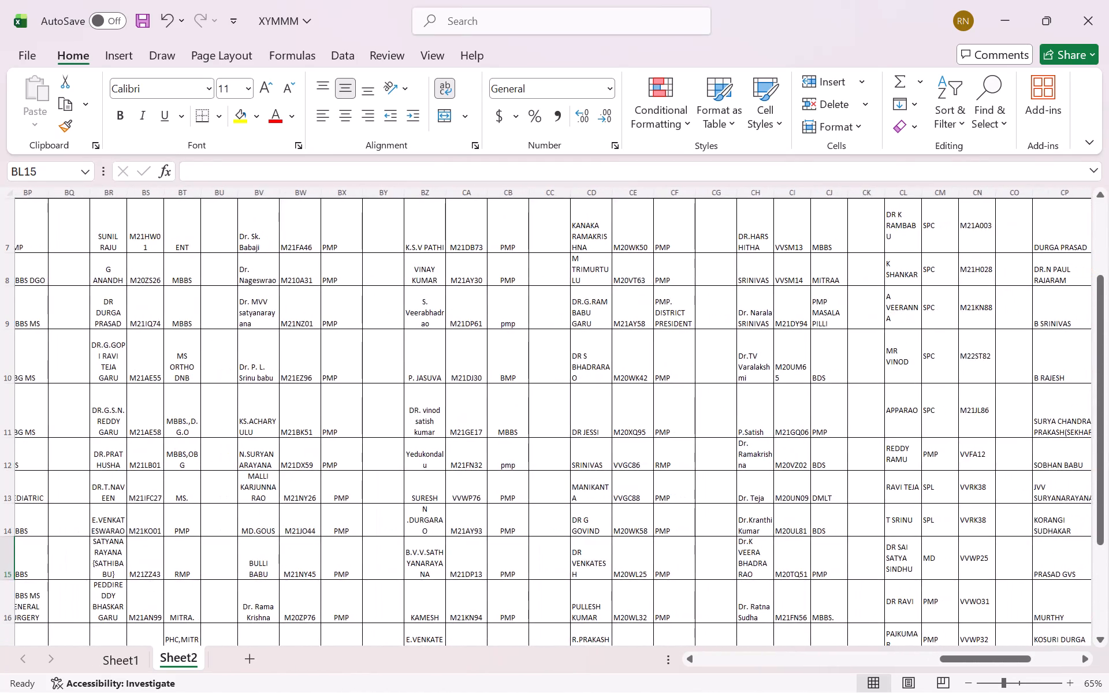
scroll(750, 386, up, 2)
scroll(750, 386, left, 1)
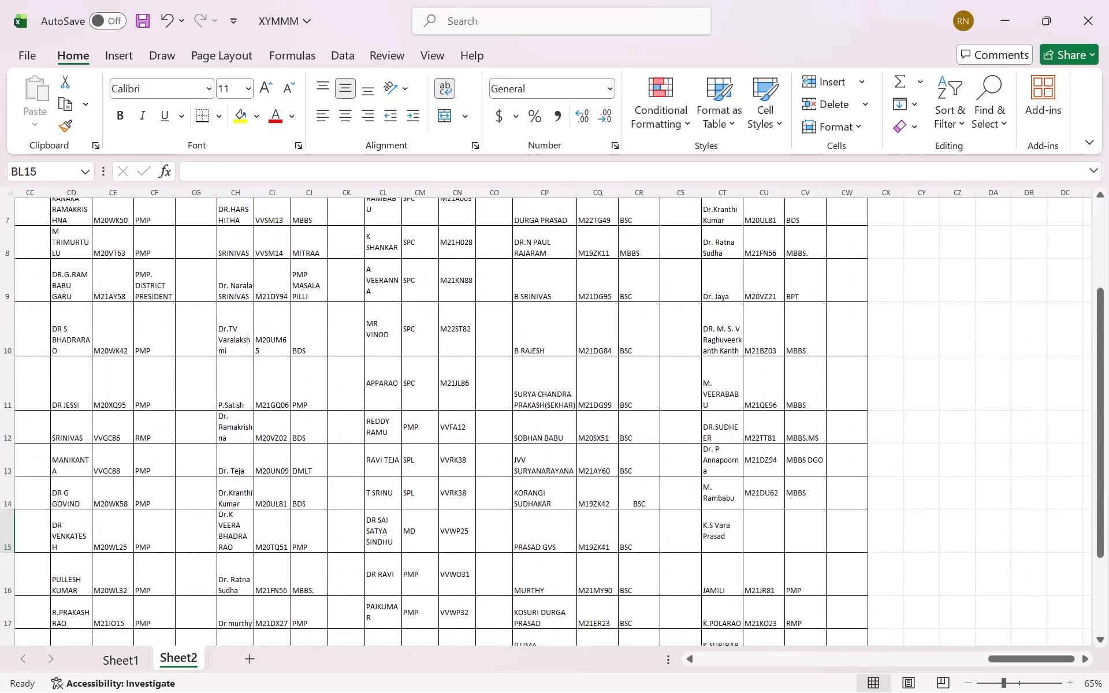
scroll(750, 386, down, 1)
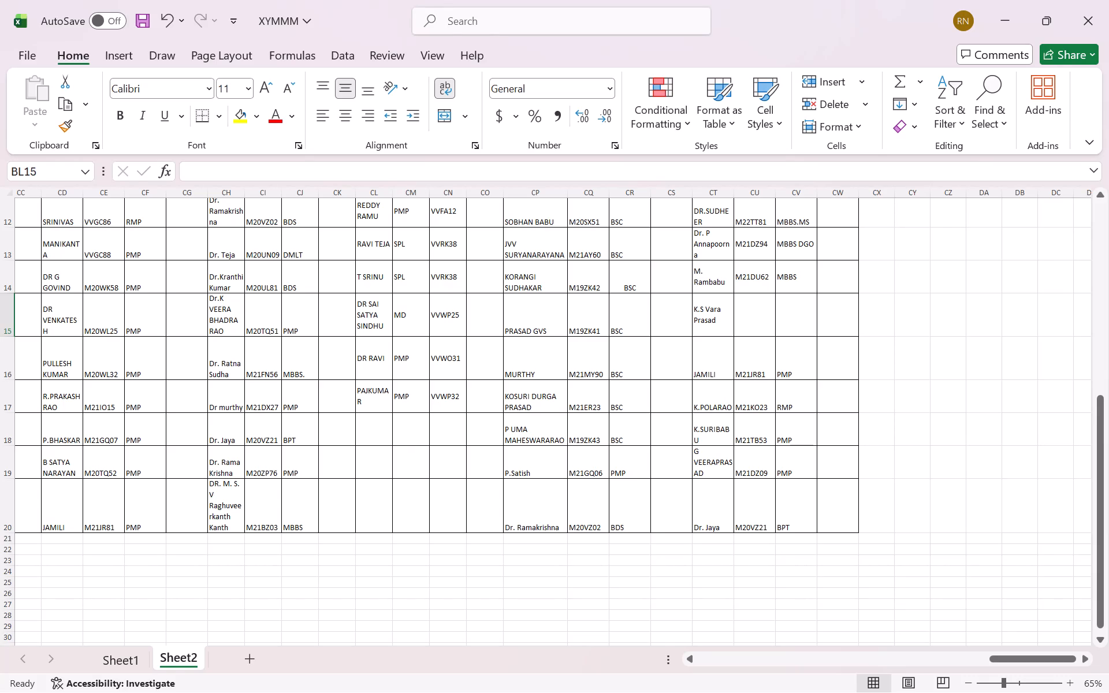
scroll(750, 386, down, 1)
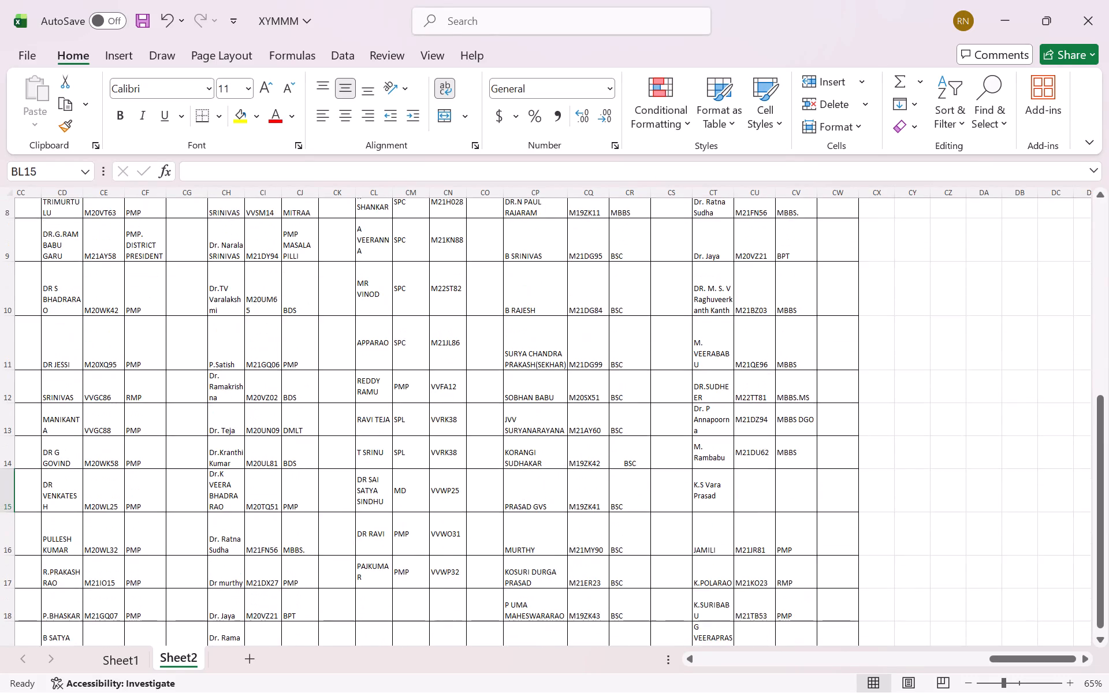
scroll(750, 386, down, 3)
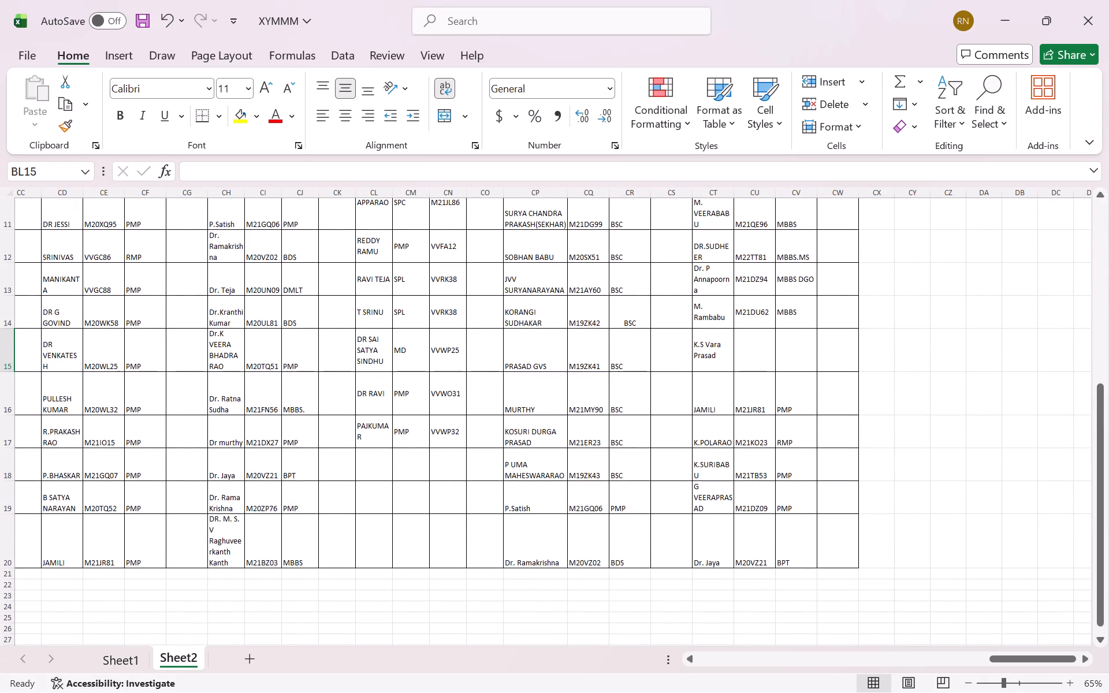
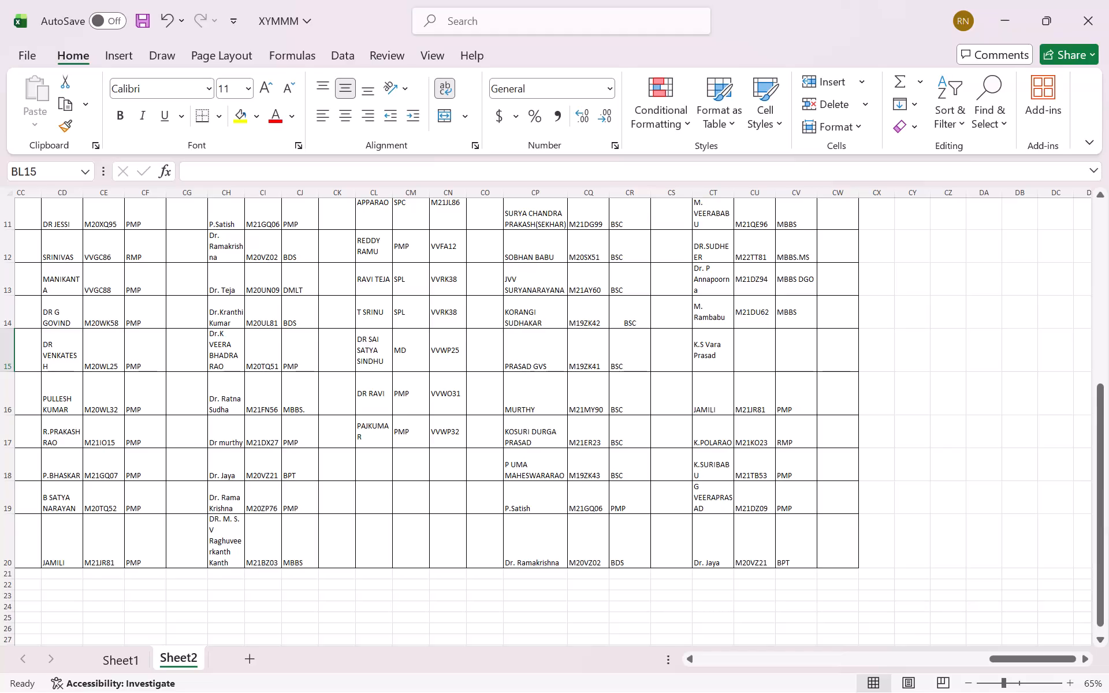
Remove the repeated last word "Kanth" from the doctor name in row 20 of the 26.11.2026 PAMMARU block.
click(229, 548)
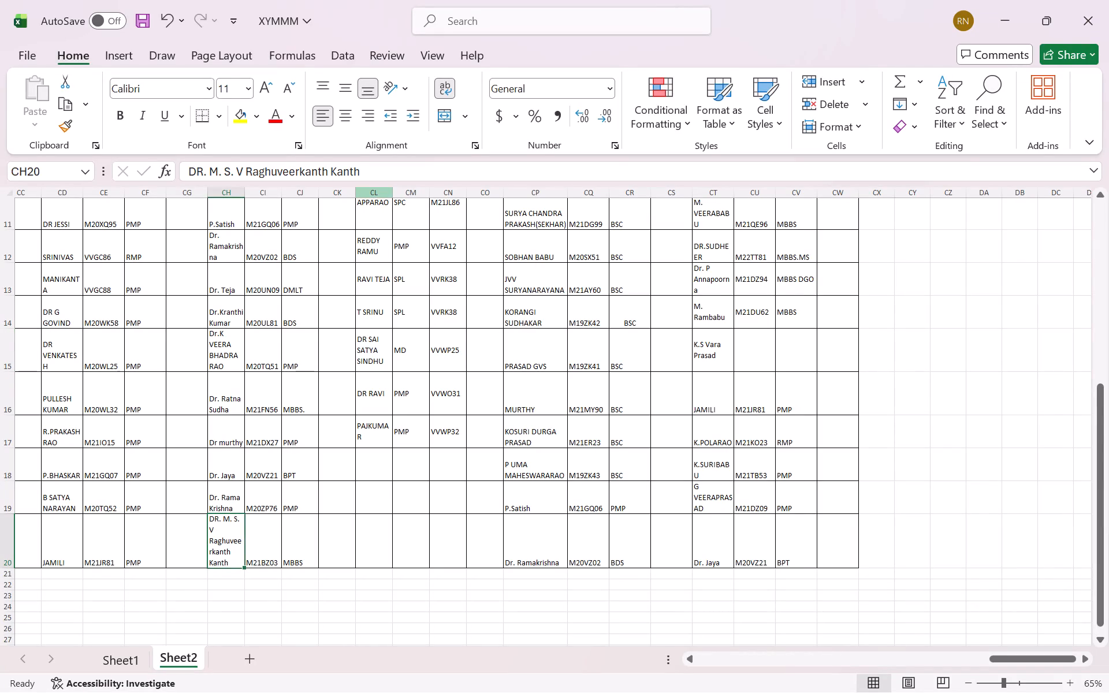
click(300, 164)
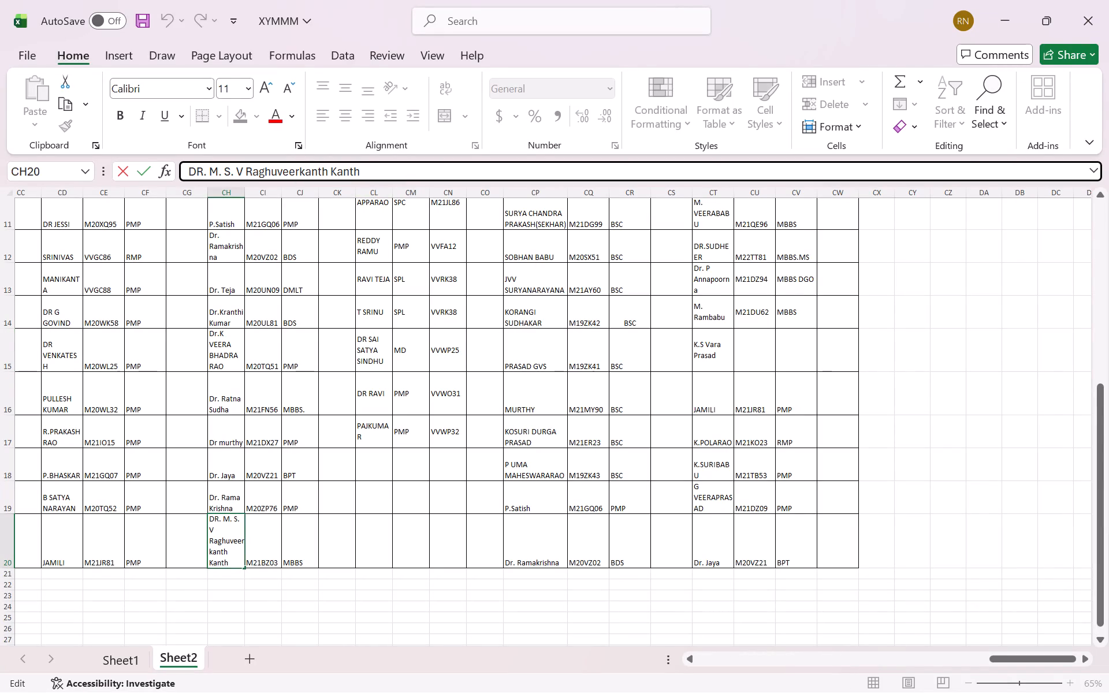
click(362, 166)
key(BackSpace)
key(BackSpace)
key(BackSpace)
key(BackSpace)
key(BackSpace)
key(BackSpace)
key(BackSpace)
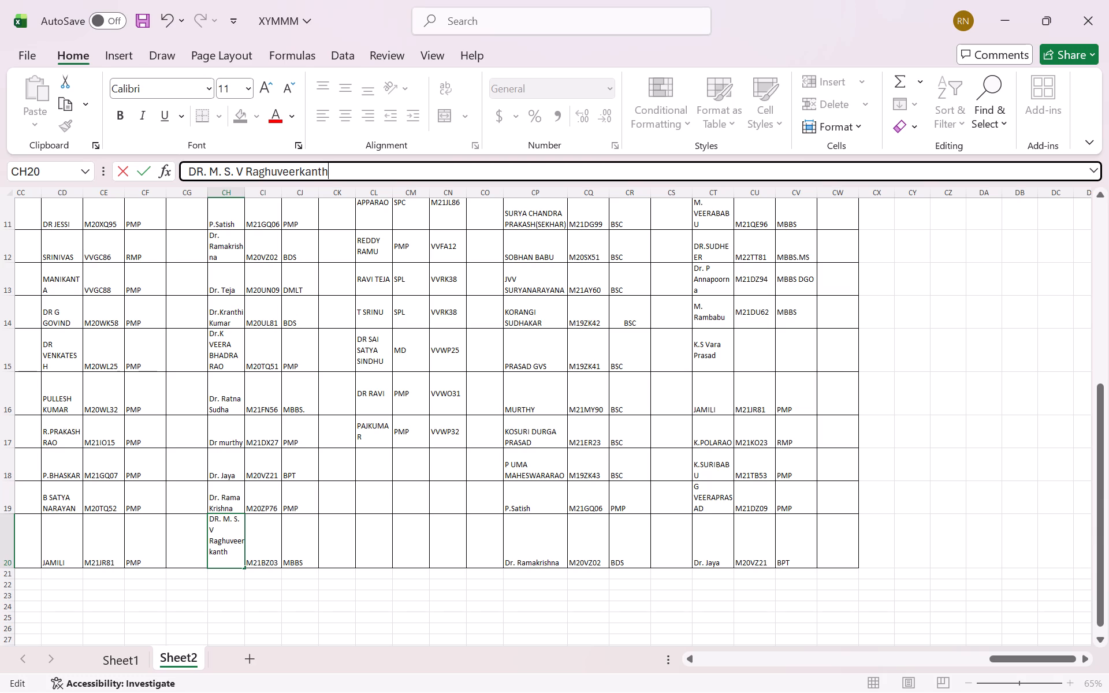
Review all rows of the visit blocks from 24.11.2026 to 30.11.2026, comparing the RAMACHANDRAPURAM entries with the neighbouring blocks.
scroll(504, 279, up, 1)
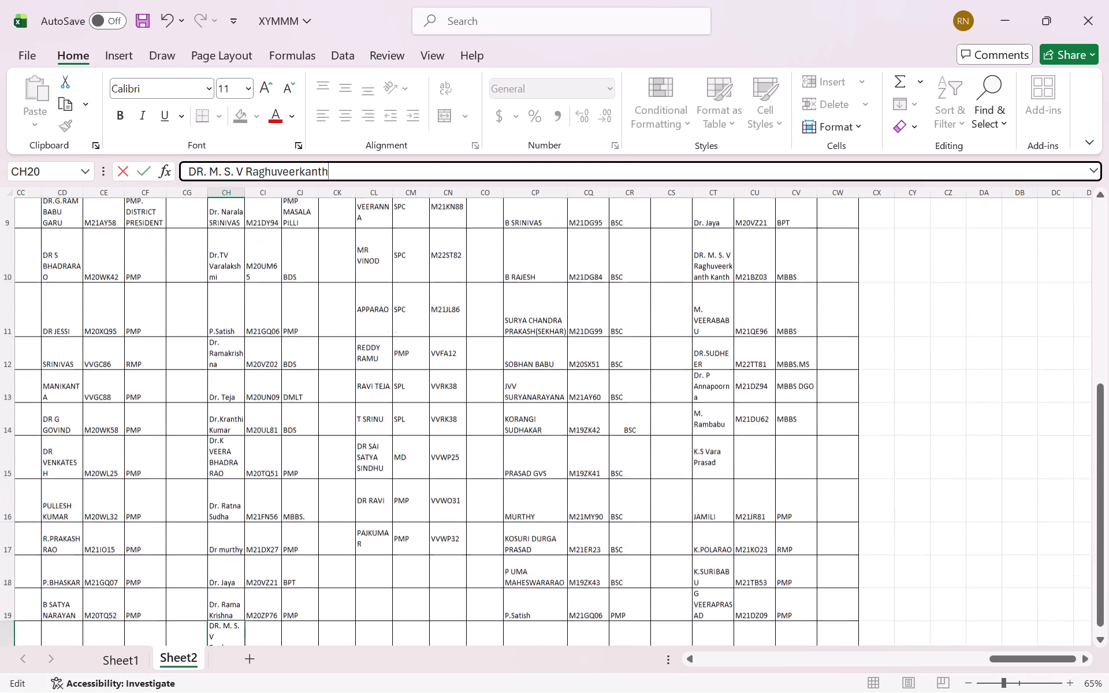
scroll(504, 279, up, 4)
scroll(504, 279, right, 1)
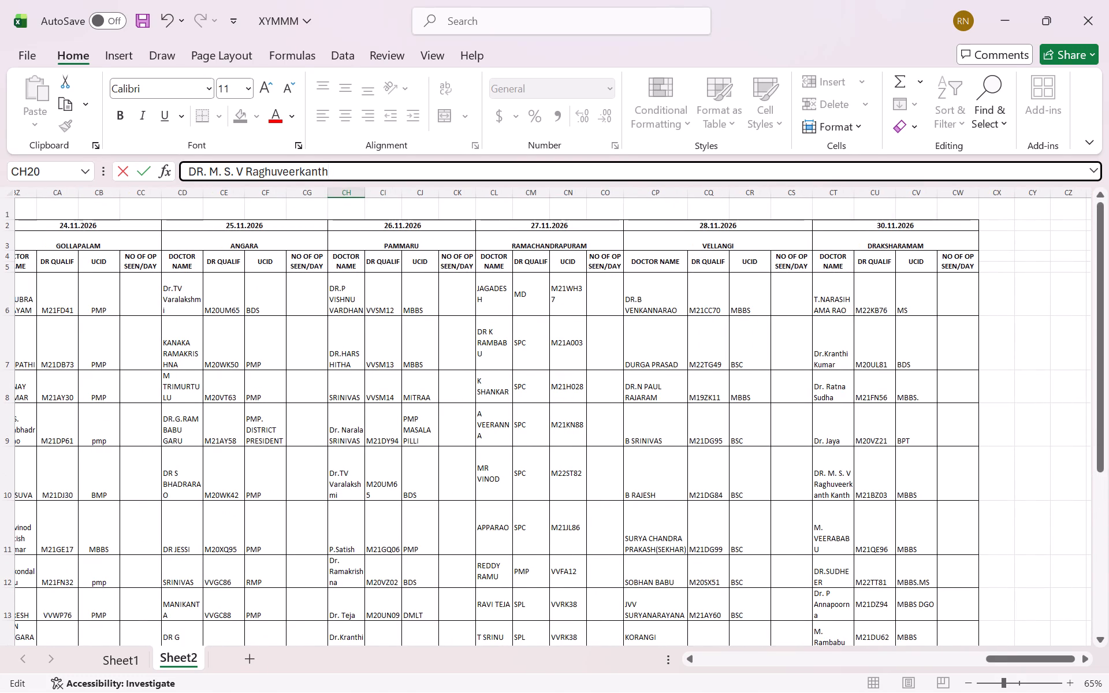
scroll(498, 337, down, 2)
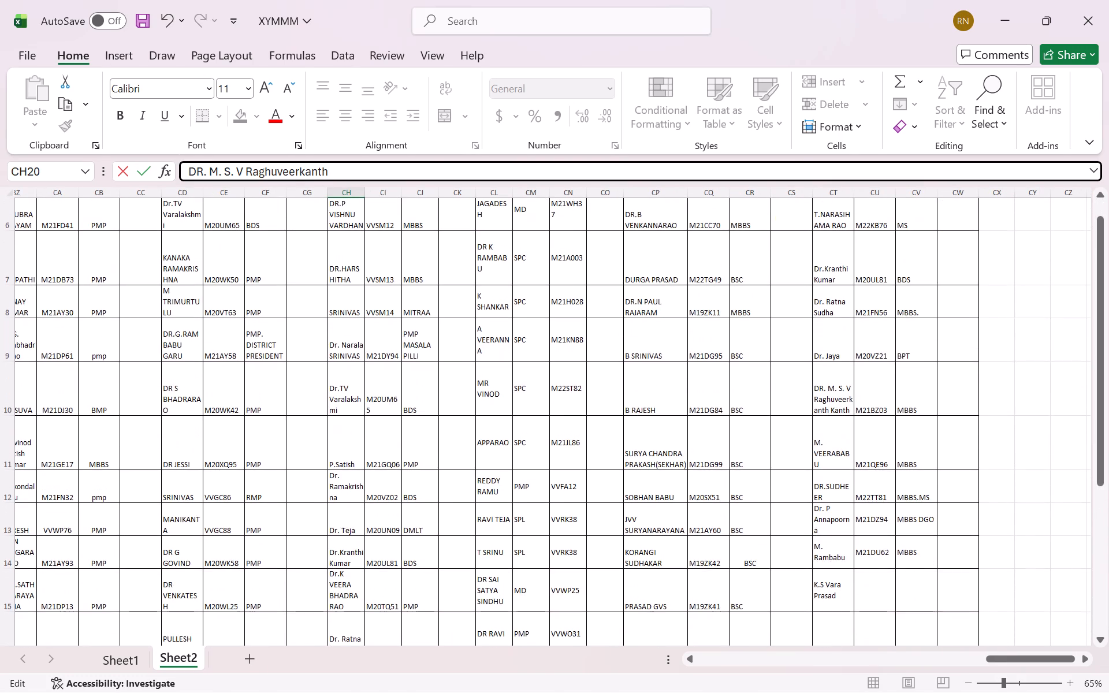
scroll(498, 359, down, 3)
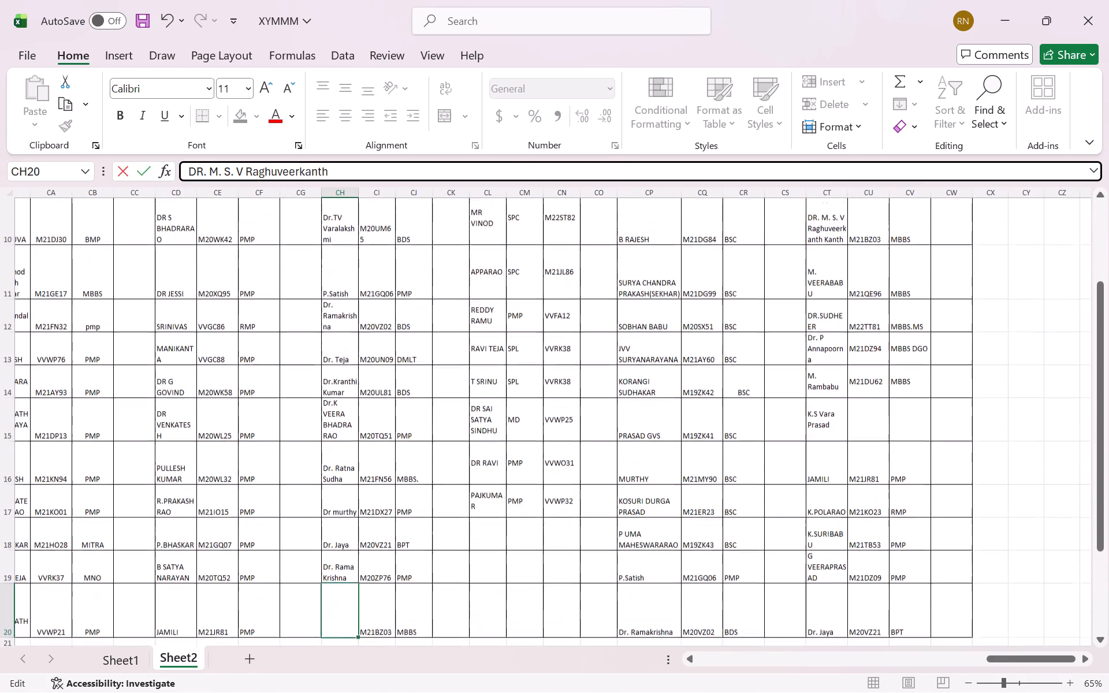
scroll(498, 359, down, 1)
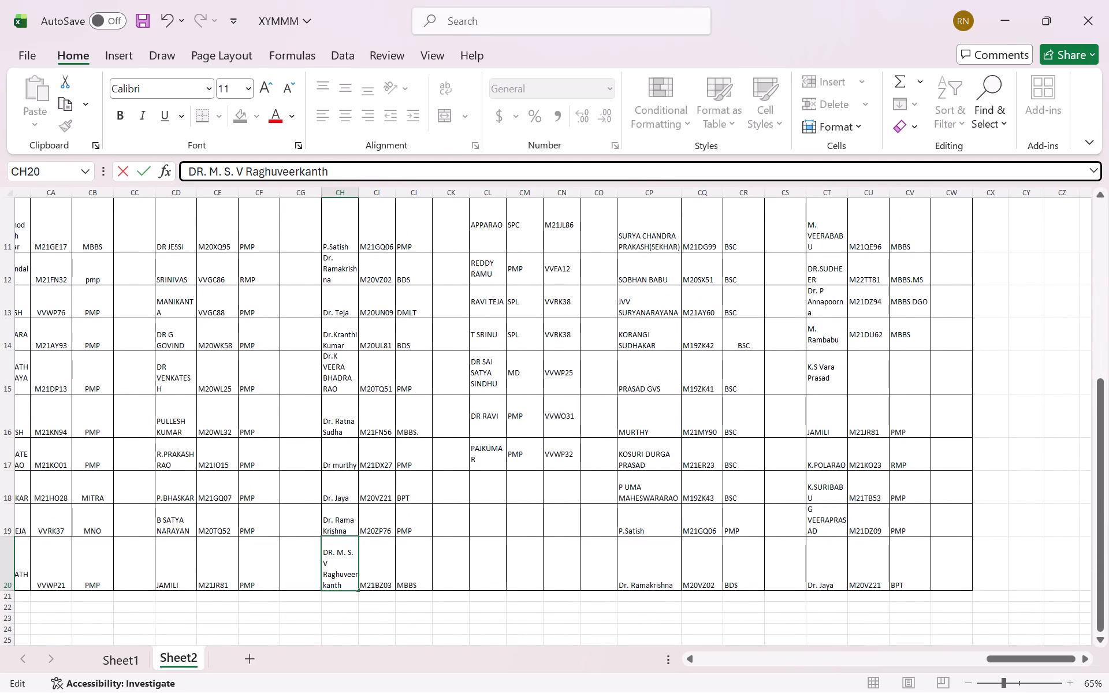
scroll(516, 513, up, 2)
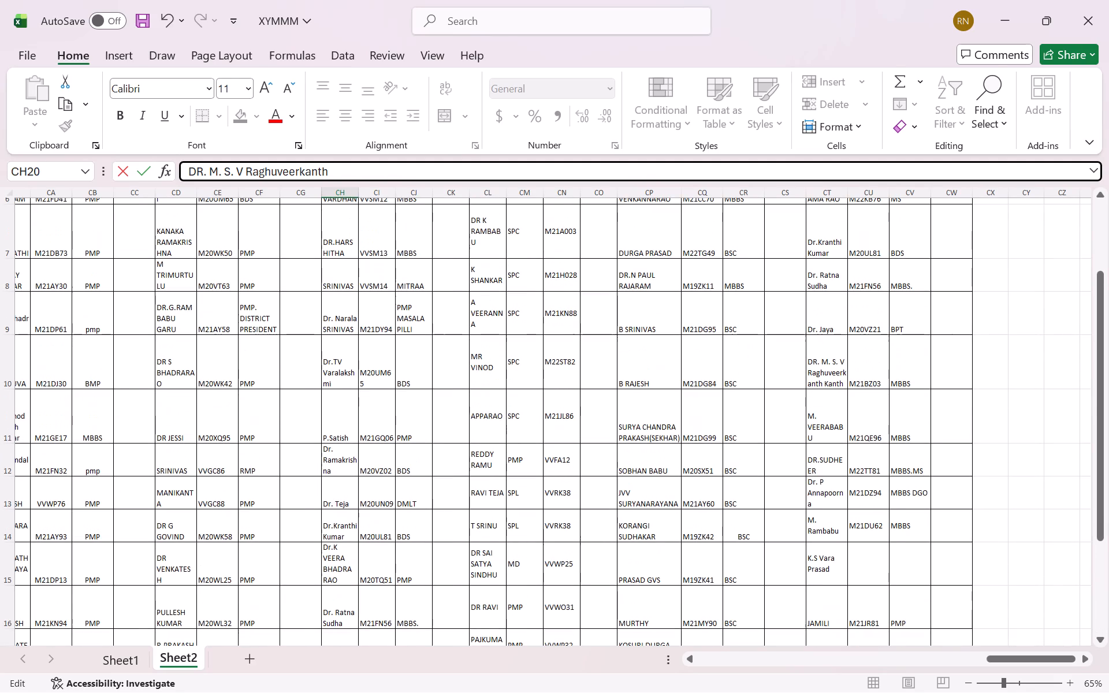
scroll(513, 360, up, 1)
scroll(535, 465, up, 1)
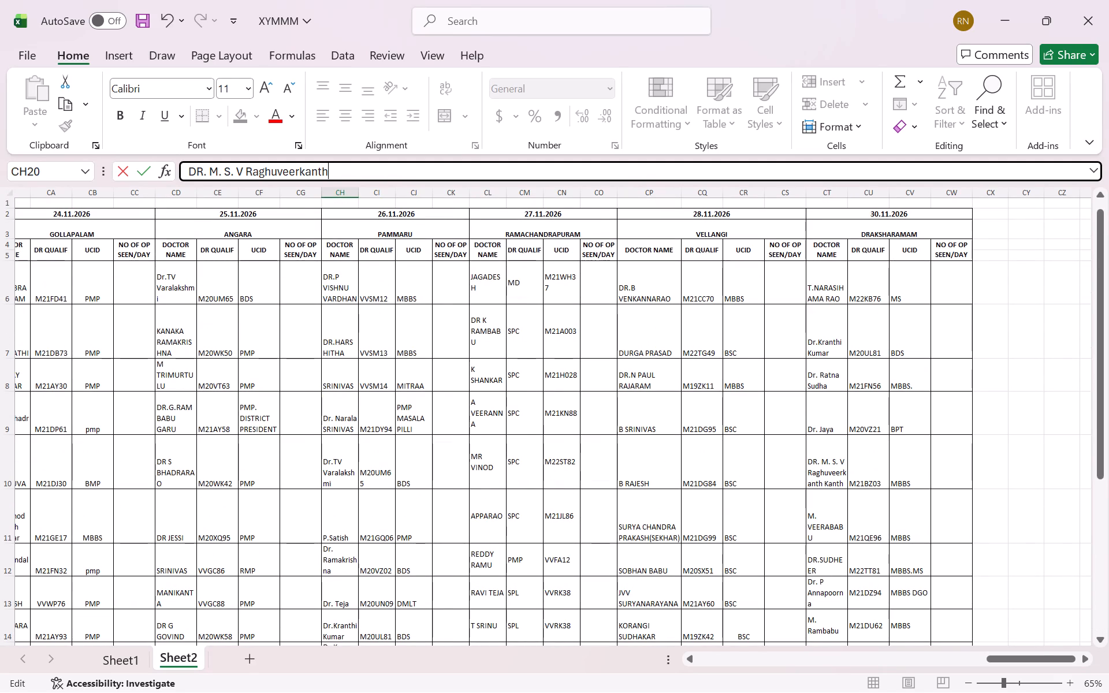
scroll(488, 383, right, 1)
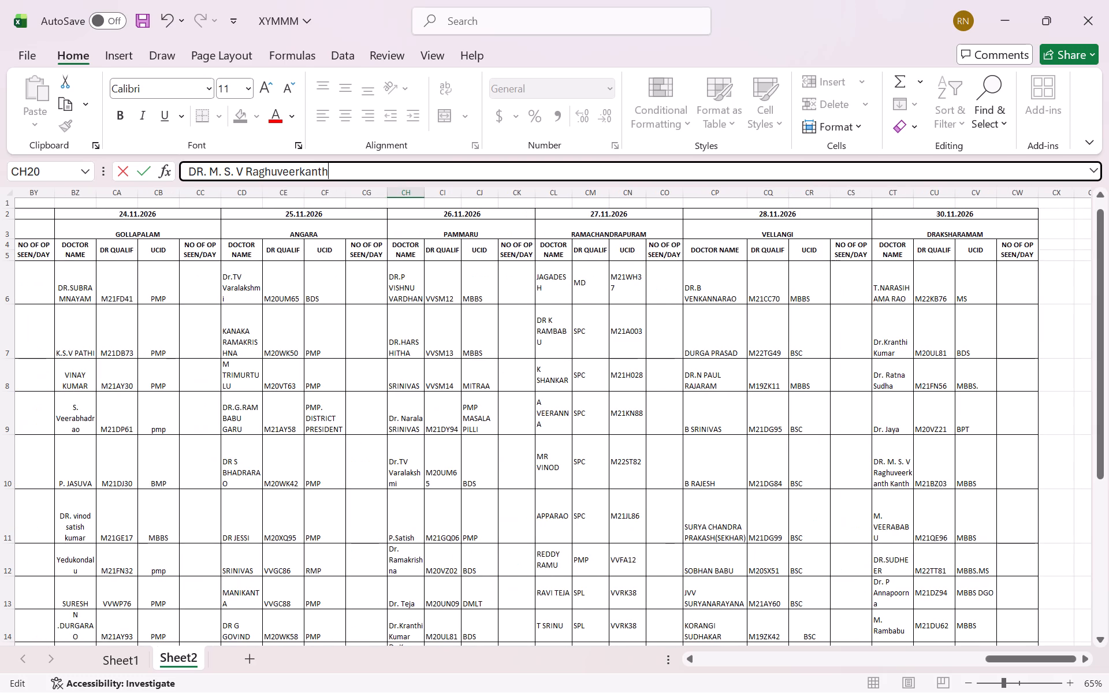
Clear the doctor name in row 8 of the 27.11.2026 RAMACHANDRAPURAM block.
click(558, 337)
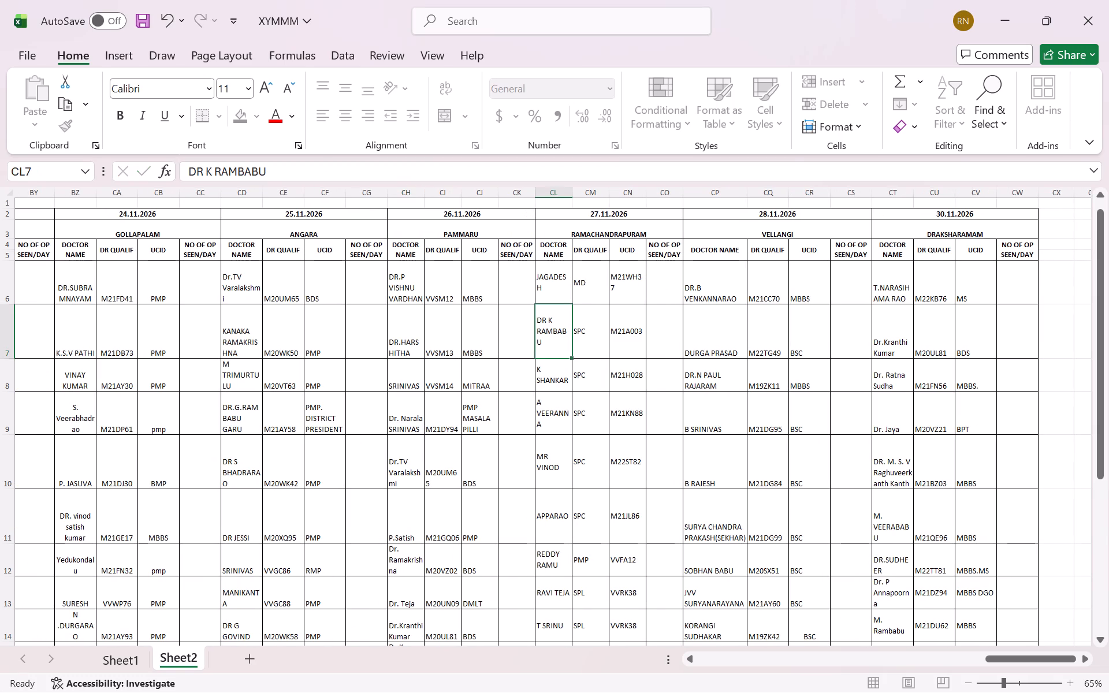
click(558, 388)
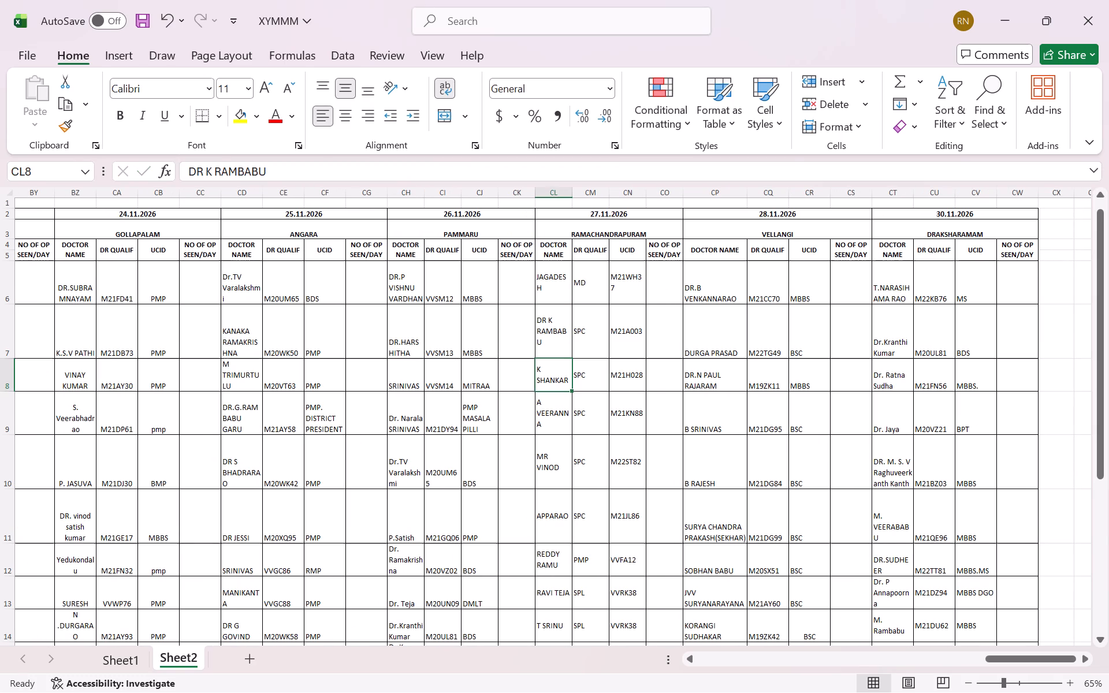
key(BackSpace)
key(BackSpace)
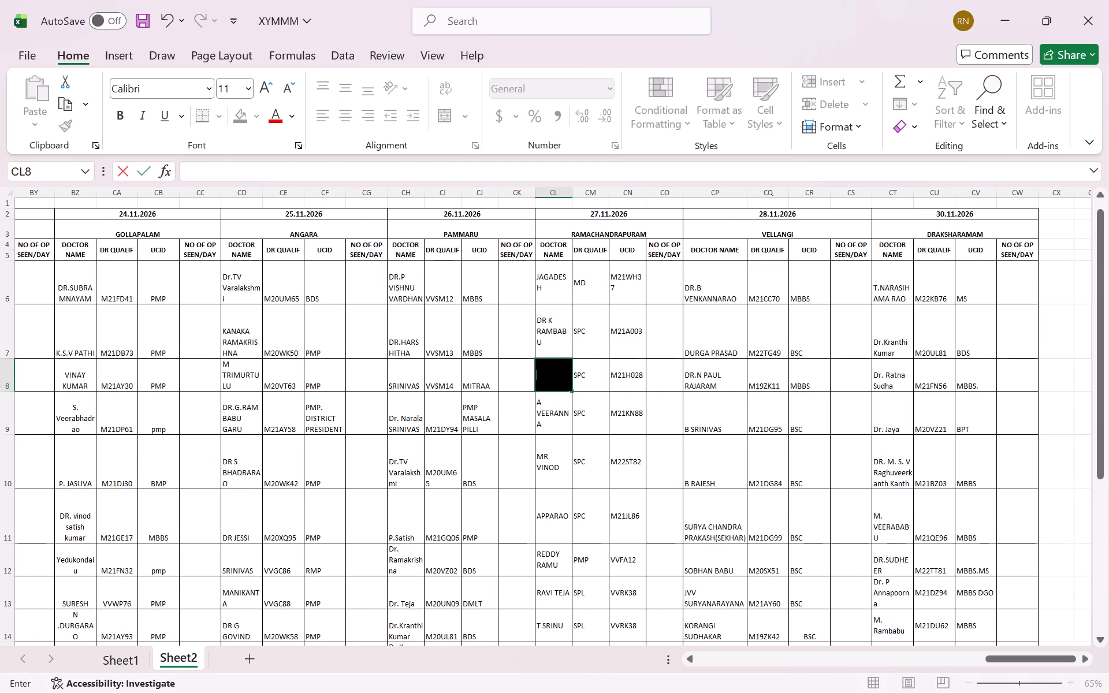
Clear the doctor name in row 7 of the 27.11.2026 RAMACHANDRAPURAM block.
double_click(557, 332)
key(BackSpace)
key(BackSpace)
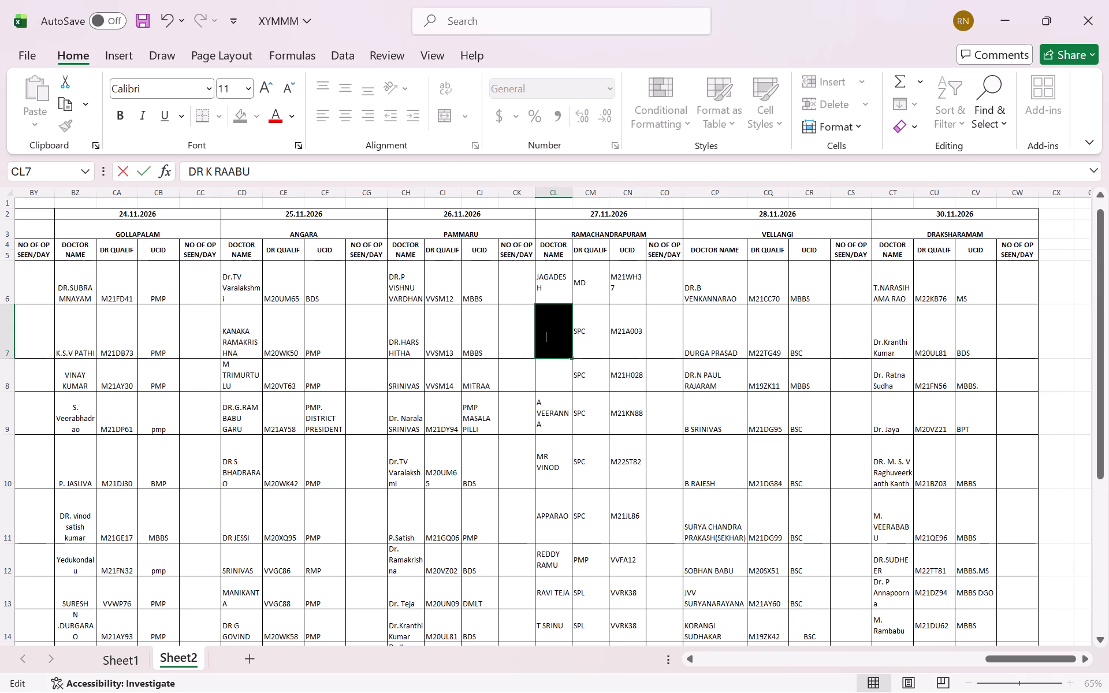
key(BackSpace)
key(BackSpace)
key(BackSpace)
key(BackSpace)
key(BackSpace)
key(BackSpace)
key(BackSpace)
key(BackSpace)
key(BackSpace)
key(BackSpace)
key(BackSpace)
key(BackSpace)
key(BackSpace)
key(BackSpace)
key(BackSpace)
key(BackSpace)
key(BackSpace)
key(BackSpace)
click(538, 174)
key(BackSpace)
key(BackSpace)
key(BackSpace)
key(BackSpace)
key(BackSpace)
key(BackSpace)
key(BackSpace)
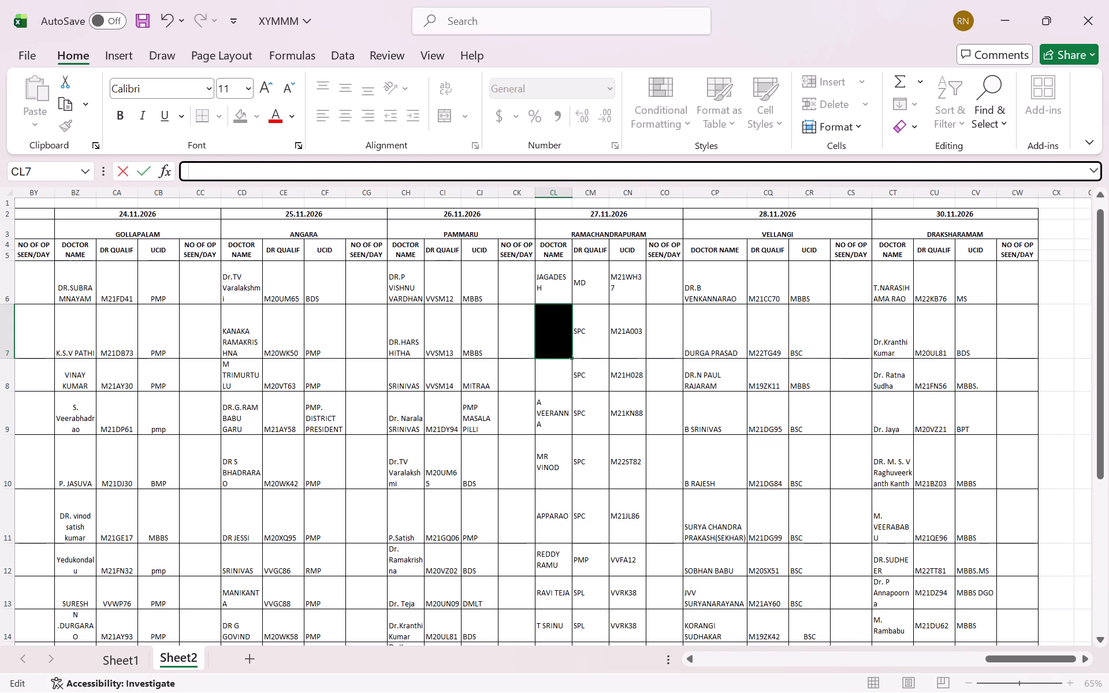
Clear the DR QUALIF entry in row 7 of the 27.11.2026 RAMACHANDRAPURAM block.
double_click(598, 329)
key(BackSpace)
key(BackSpace)
key(BackSpace)
key(BackSpace)
key(BackSpace)
key(BackSpace)
key(BackSpace)
key(BackSpace)
key(BackSpace)
key(BackSpace)
key(BackSpace)
key(BackSpace)
key(BackSpace)
key(BackSpace)
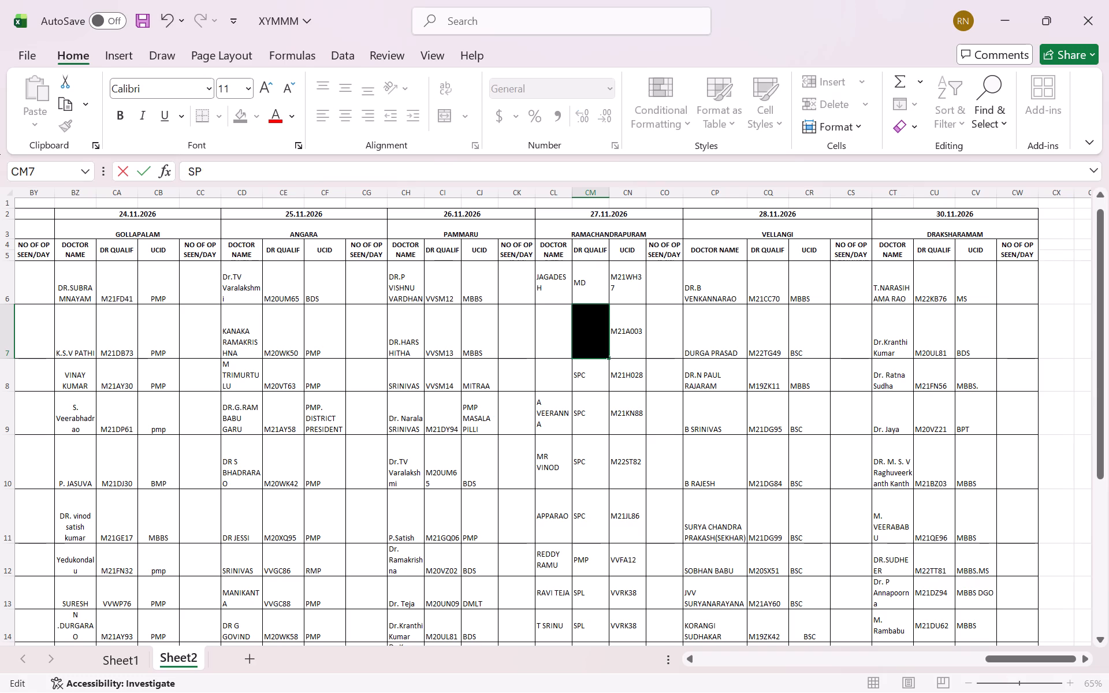
Clear the UCID in row 7 of the 27.11.2026 RAMACHANDRAPURAM block.
double_click(624, 345)
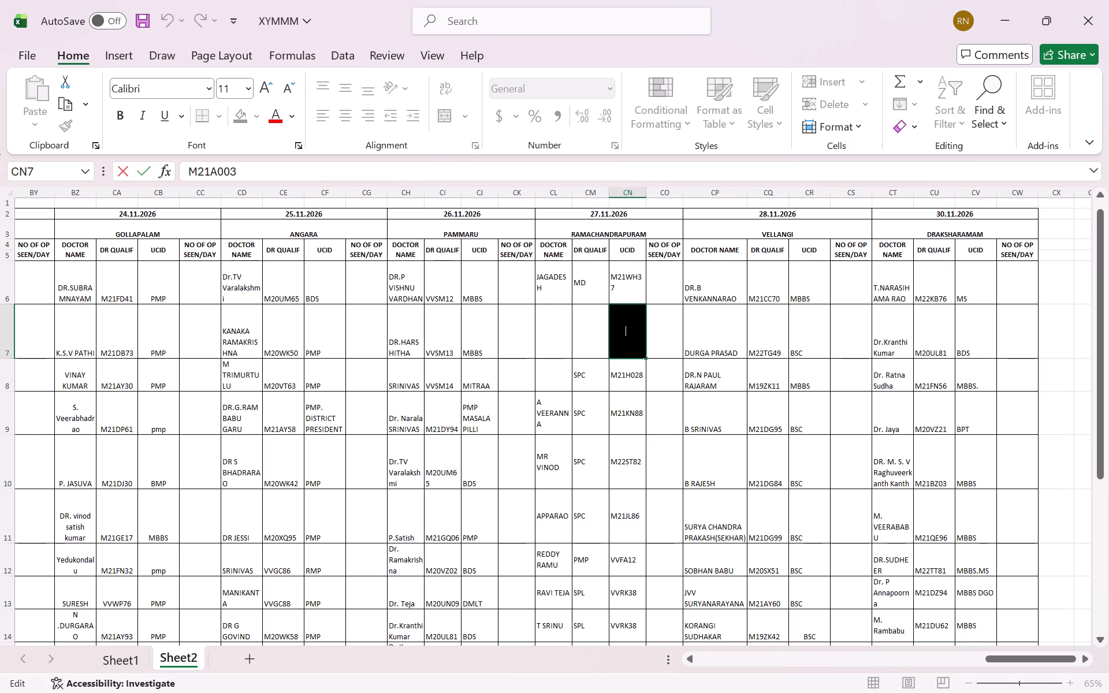
key(BackSpace)
key(BackSpace)
key(BackSpace)
key(BackSpace)
key(BackSpace)
key(BackSpace)
key(BackSpace)
key(BackSpace)
key(BackSpace)
key(BackSpace)
key(BackSpace)
key(BackSpace)
key(BackSpace)
click(601, 166)
key(BackSpace)
key(BackSpace)
key(BackSpace)
key(BackSpace)
key(BackSpace)
key(BackSpace)
key(BackSpace)
key(BackSpace)
key(BackSpace)
key(BackSpace)
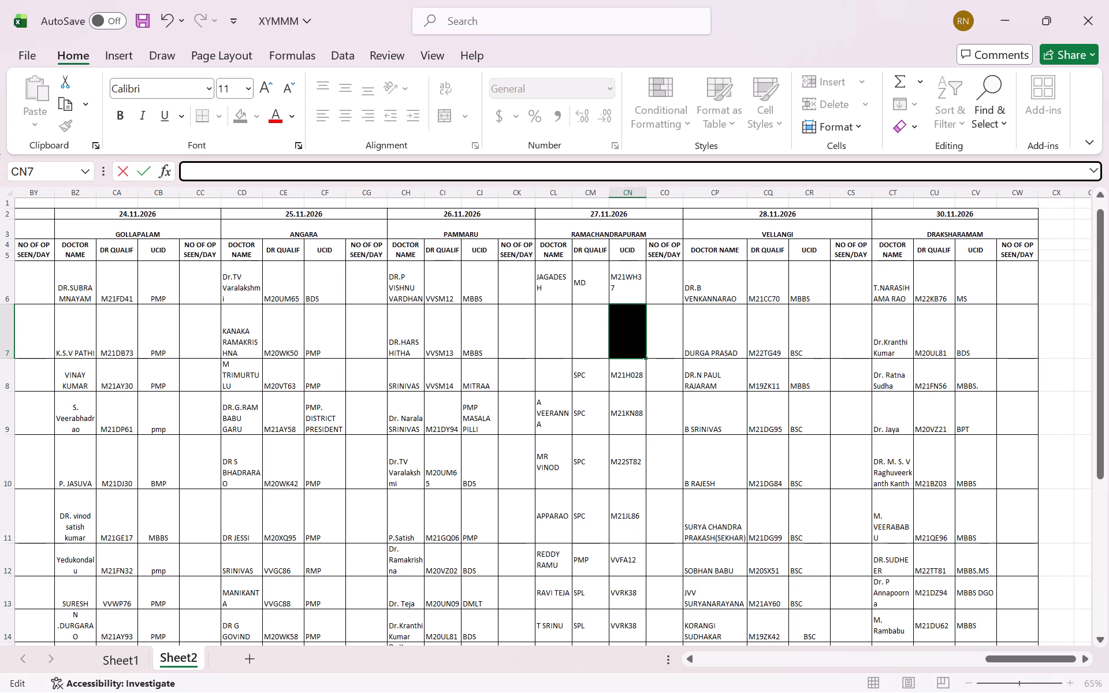
Clear the UCID in row 8 of the 27.11.2026 RAMACHANDRAPURAM block.
double_click(631, 378)
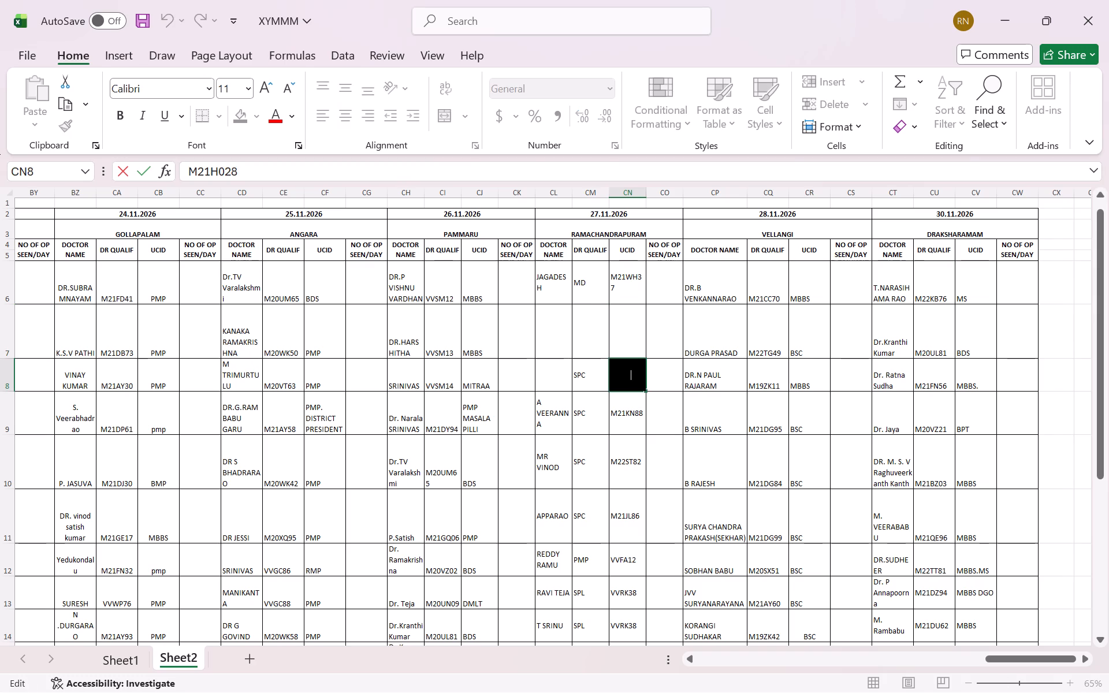
click(536, 174)
key(BackSpace)
key(BackSpace)
key(BackSpace)
key(BackSpace)
key(BackSpace)
key(BackSpace)
key(BackSpace)
key(BackSpace)
key(BackSpace)
key(BackSpace)
key(BackSpace)
key(BackSpace)
key(BackSpace)
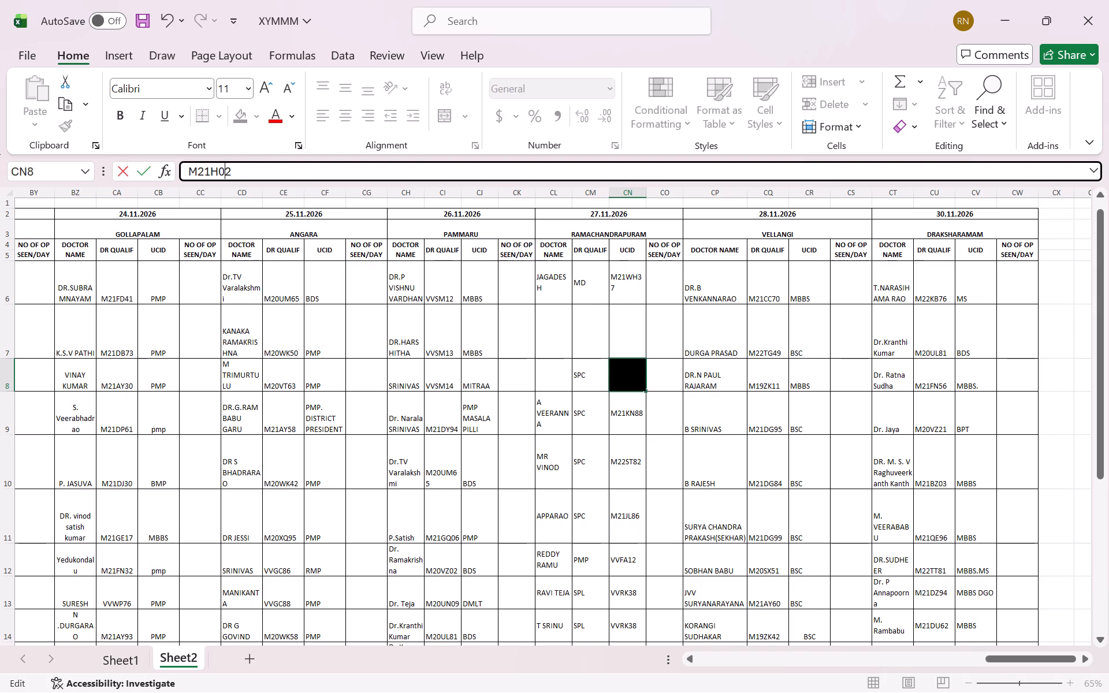
Clear the DR QUALIF entry in row 8 of the 27.11.2026 RAMACHANDRAPURAM block.
double_click(587, 375)
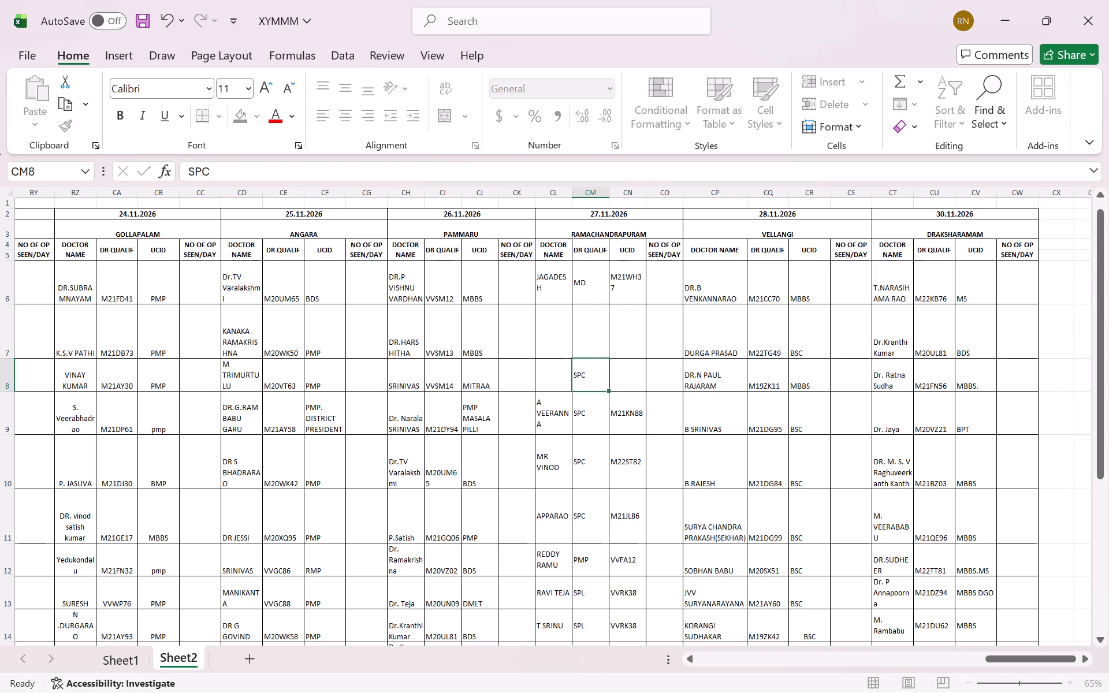
click(568, 167)
key(BackSpace)
key(BackSpace)
key(BackSpace)
key(BackSpace)
key(BackSpace)
key(BackSpace)
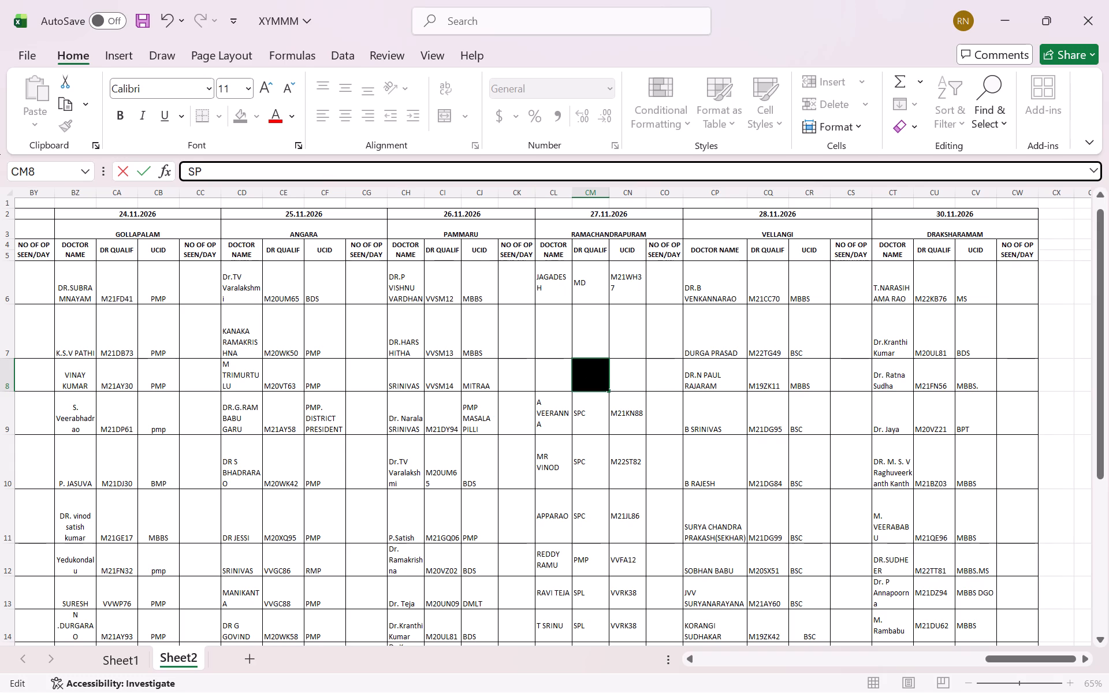
Examine the lower rows of the 27.11.2026 RAMACHANDRAPURAM block and the other visit blocks back to 16.11.2026.
scroll(568, 167, down, 2)
scroll(604, 354, down, 2)
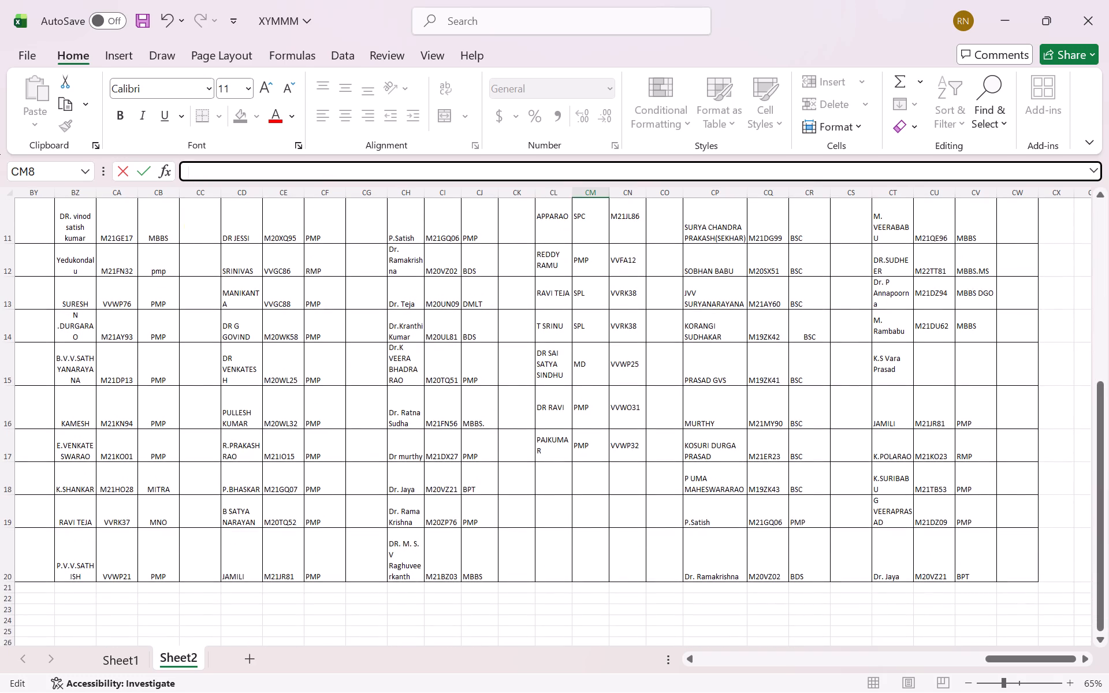
scroll(604, 354, down, 1)
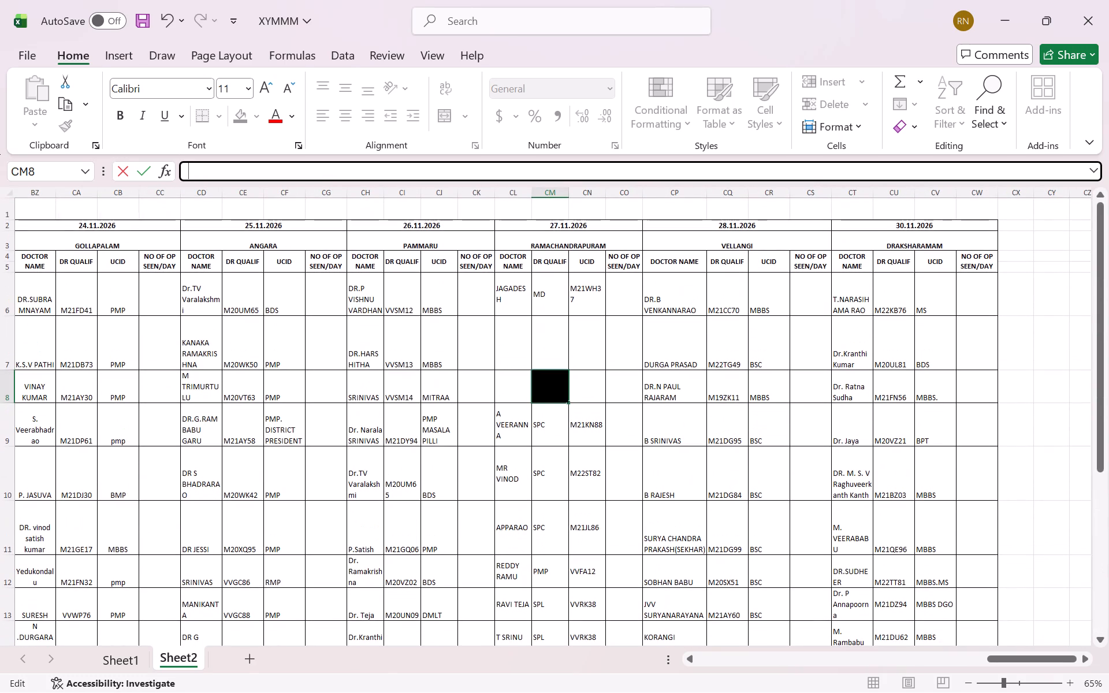
scroll(604, 354, right, 2)
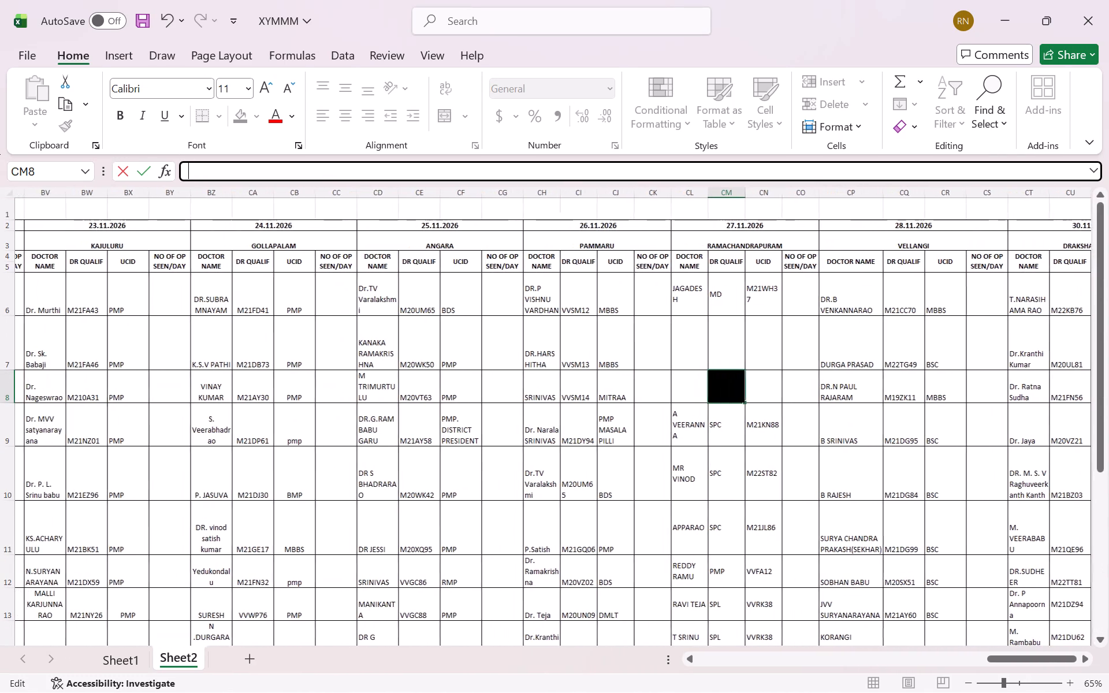
scroll(604, 354, right, 4)
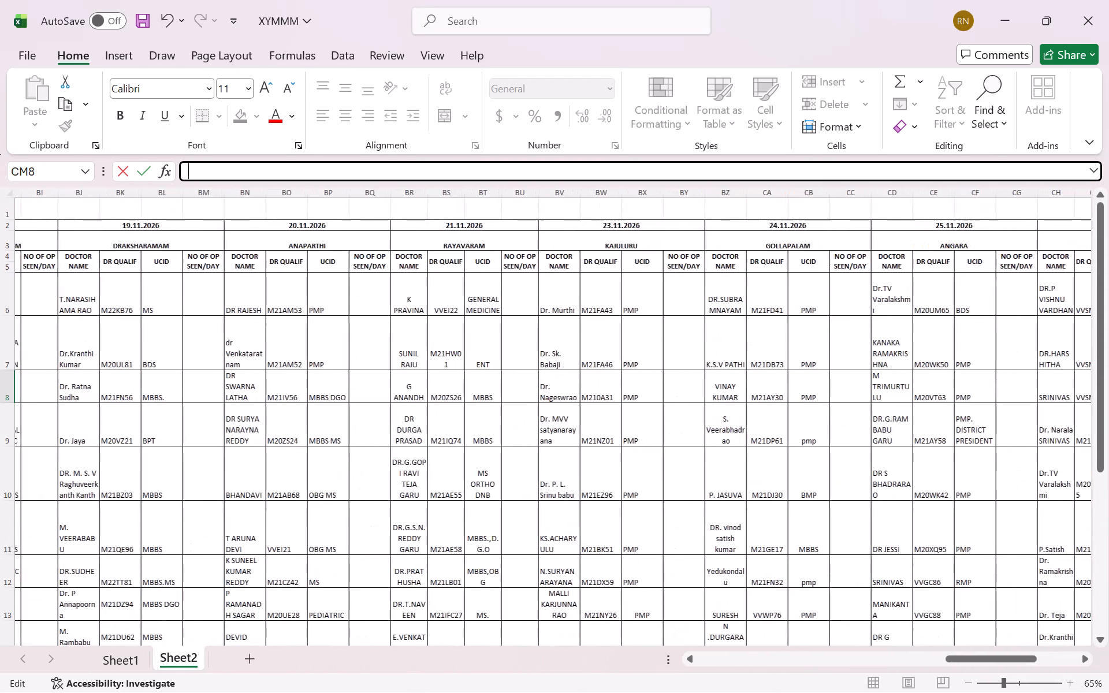
scroll(604, 354, right, 2)
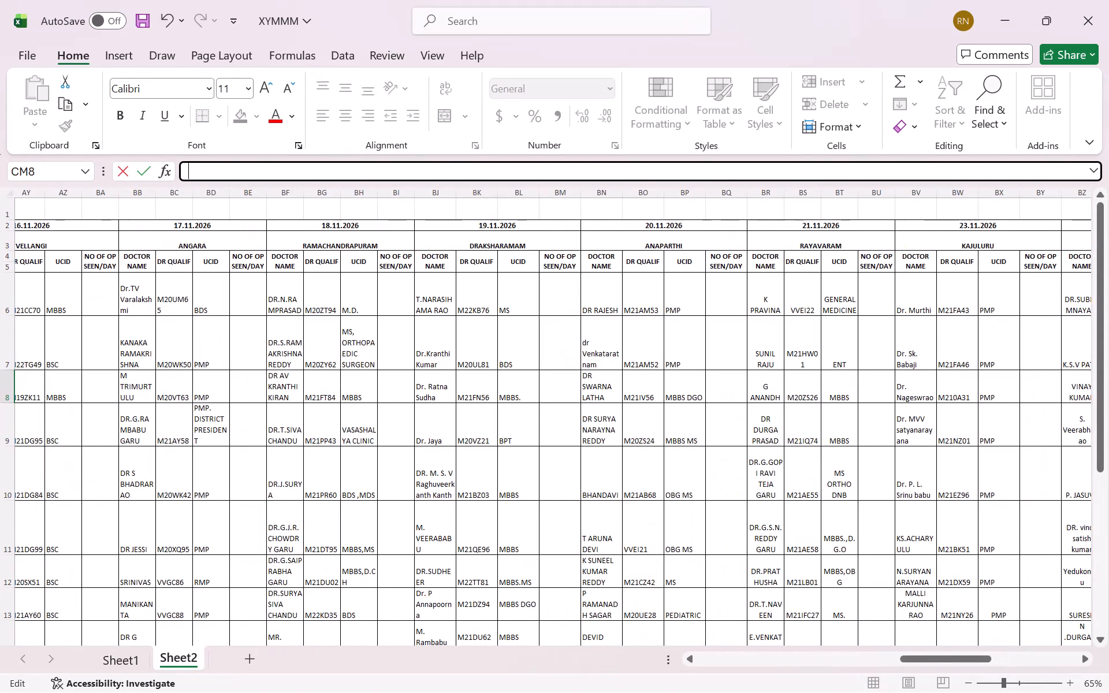
key(Right)
key(Right)
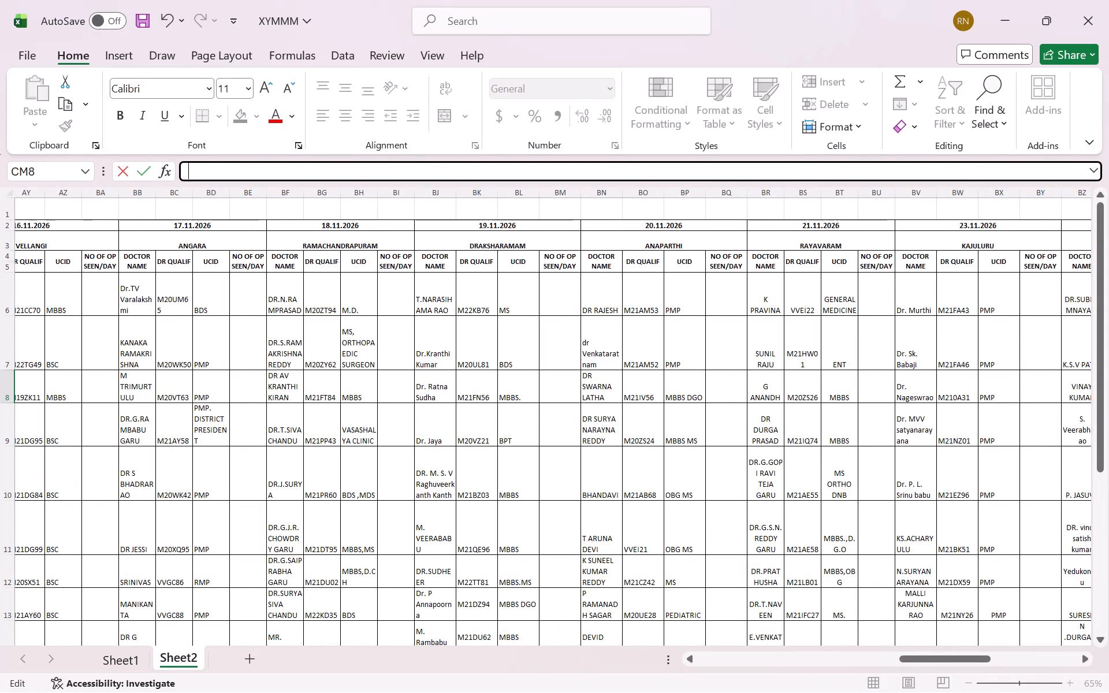
Search Sheet2 for RAMACHANDRAPURAM, go through the matching visit blocks, and examine the doctor rows of the 03.11.2026 block.
key(ctrl+f)
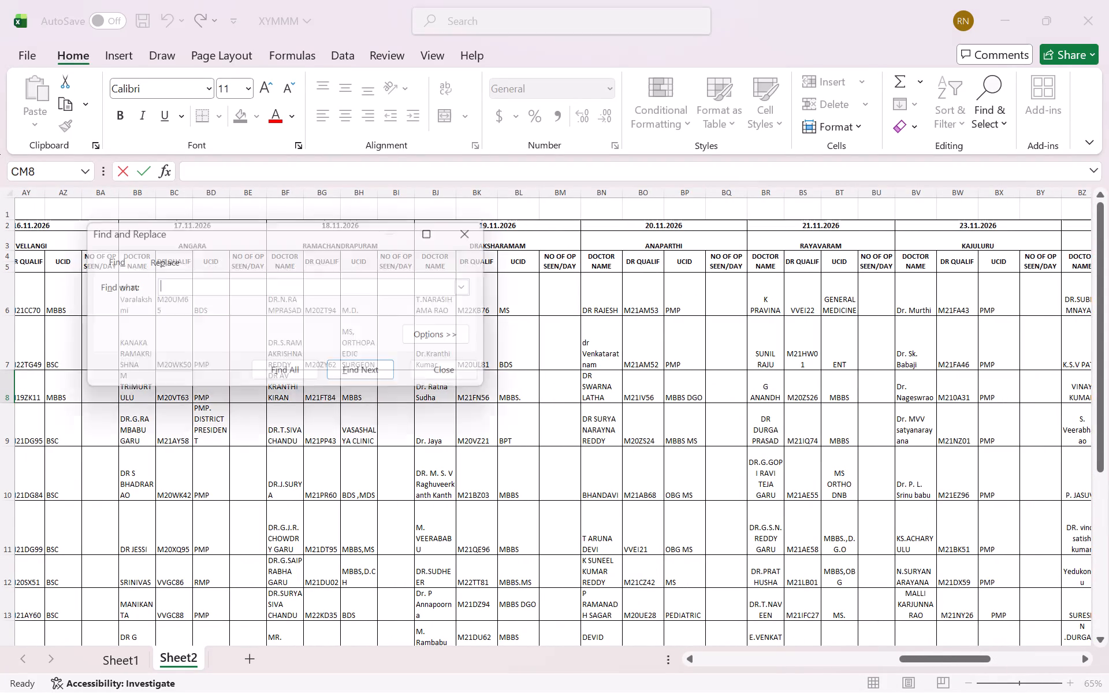
text(RAMACHA)
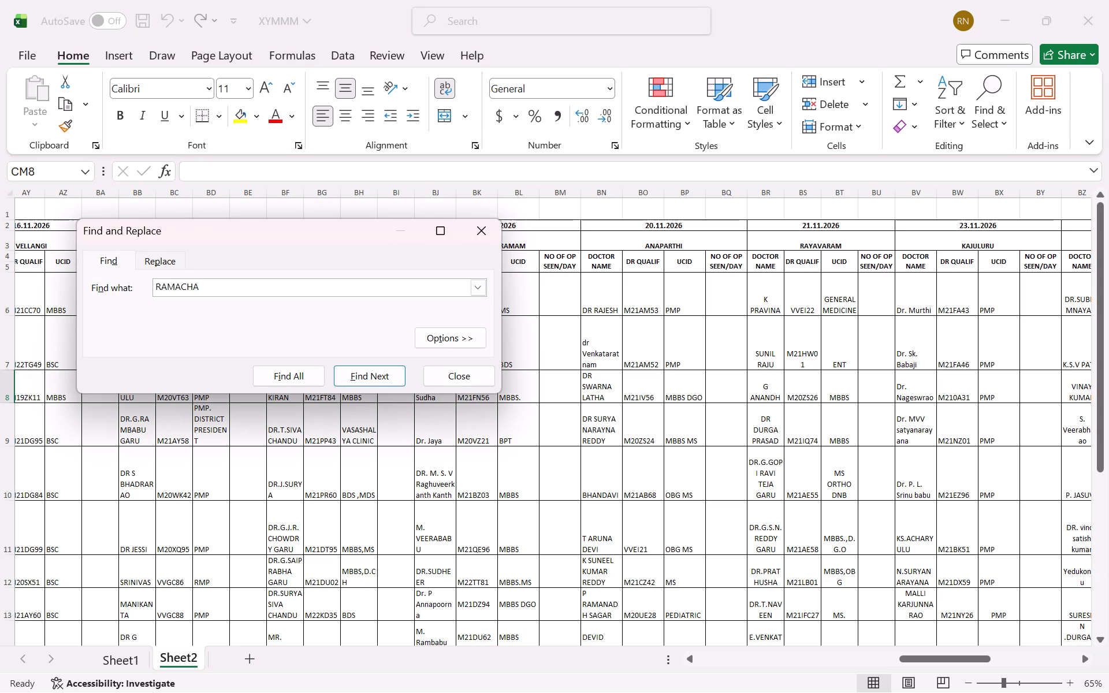
text(NDRA P)
key(BackSpace)
key(BackSpace)
text(PURAM)
key(Return)
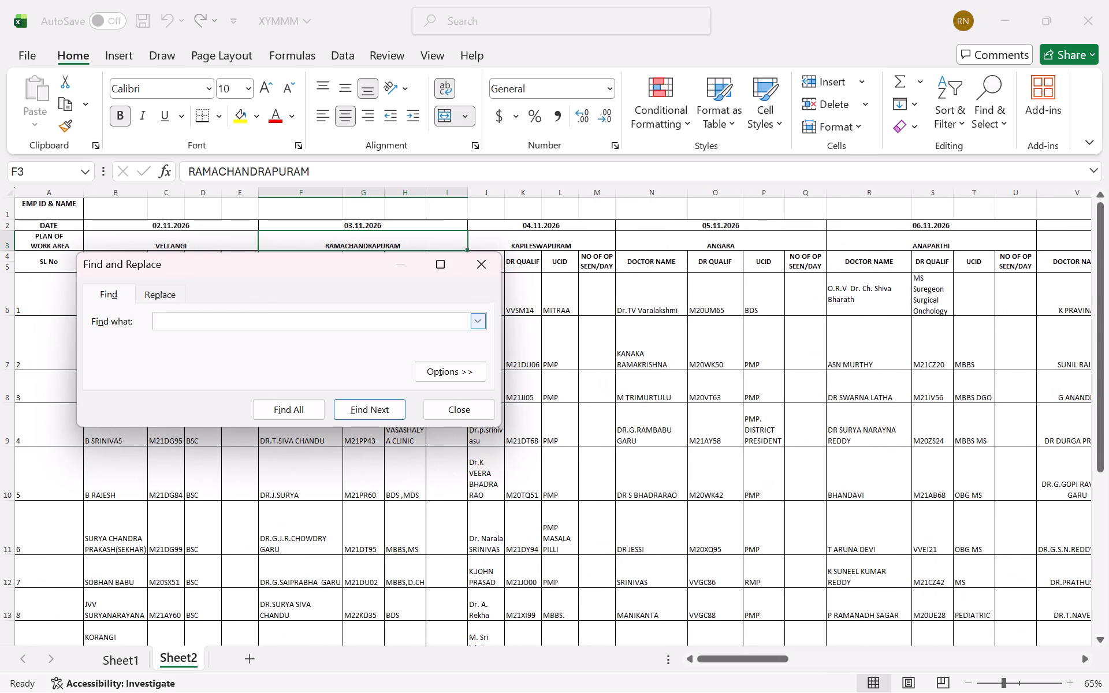
click(388, 405)
click(388, 405)
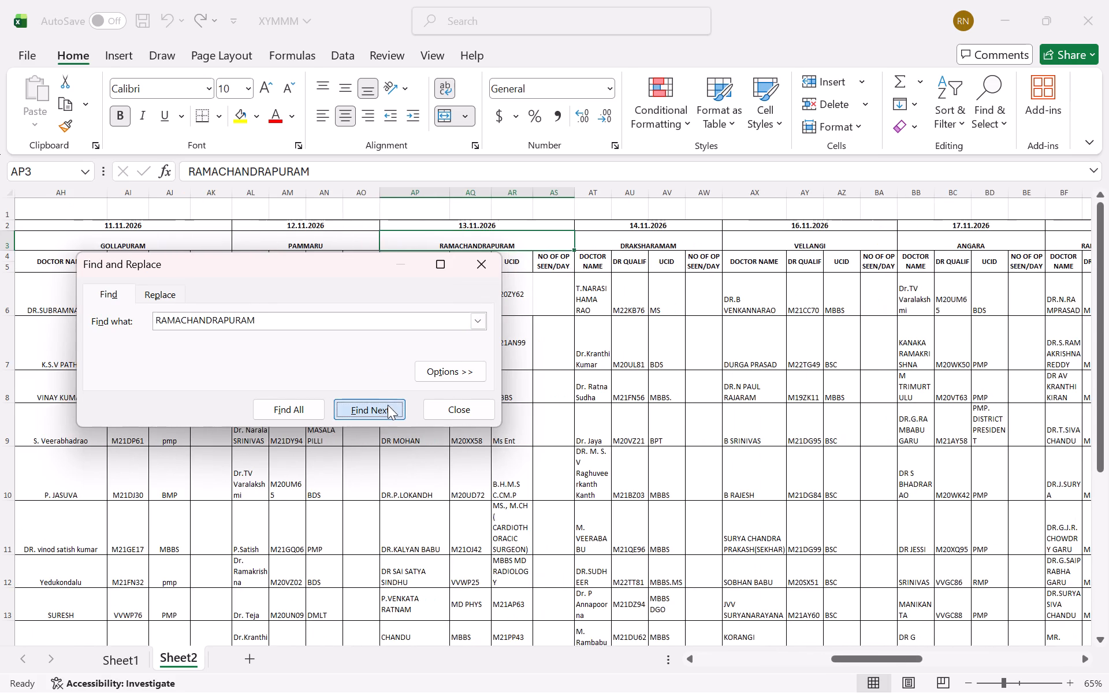
click(388, 405)
click(388, 405)
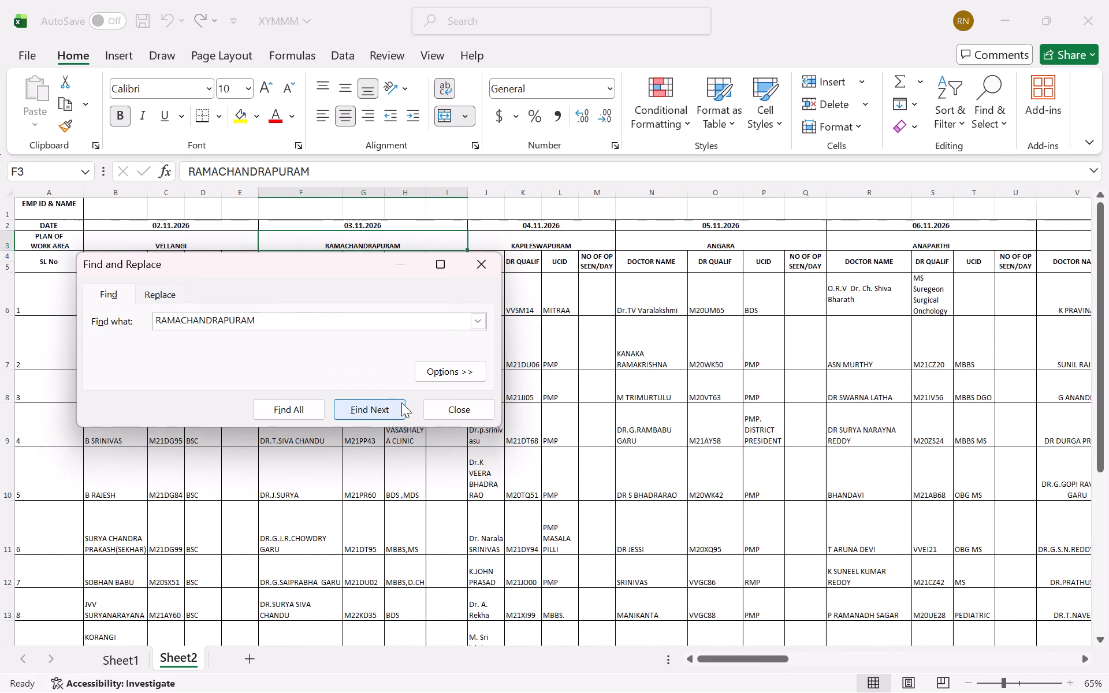
click(464, 415)
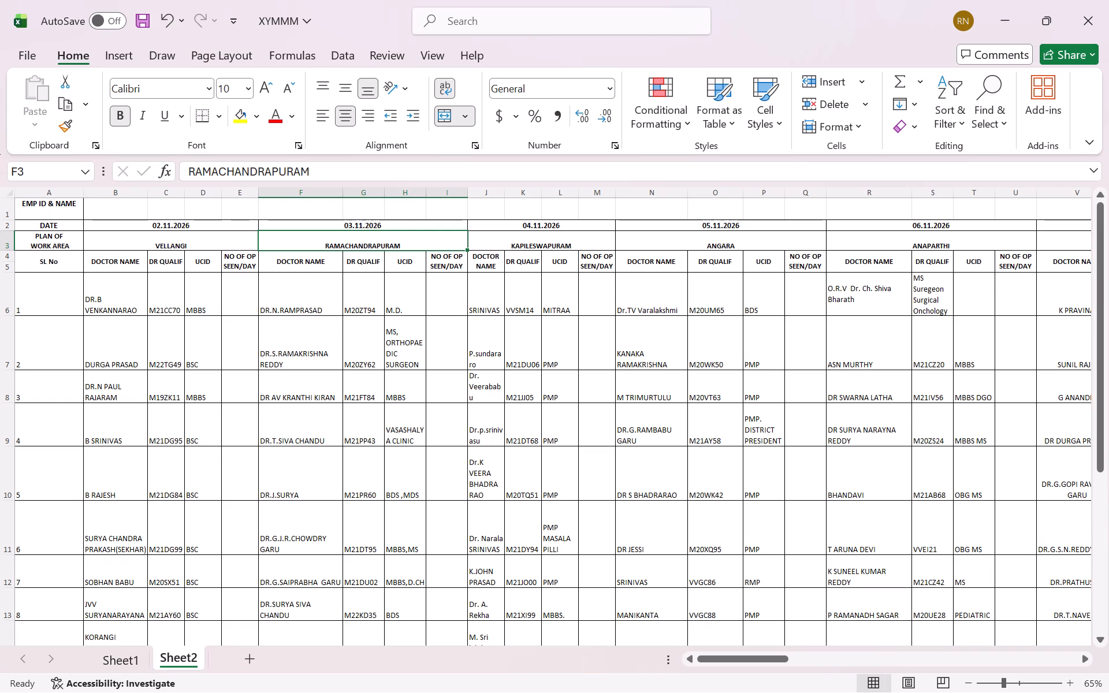
scroll(464, 415, down, 1)
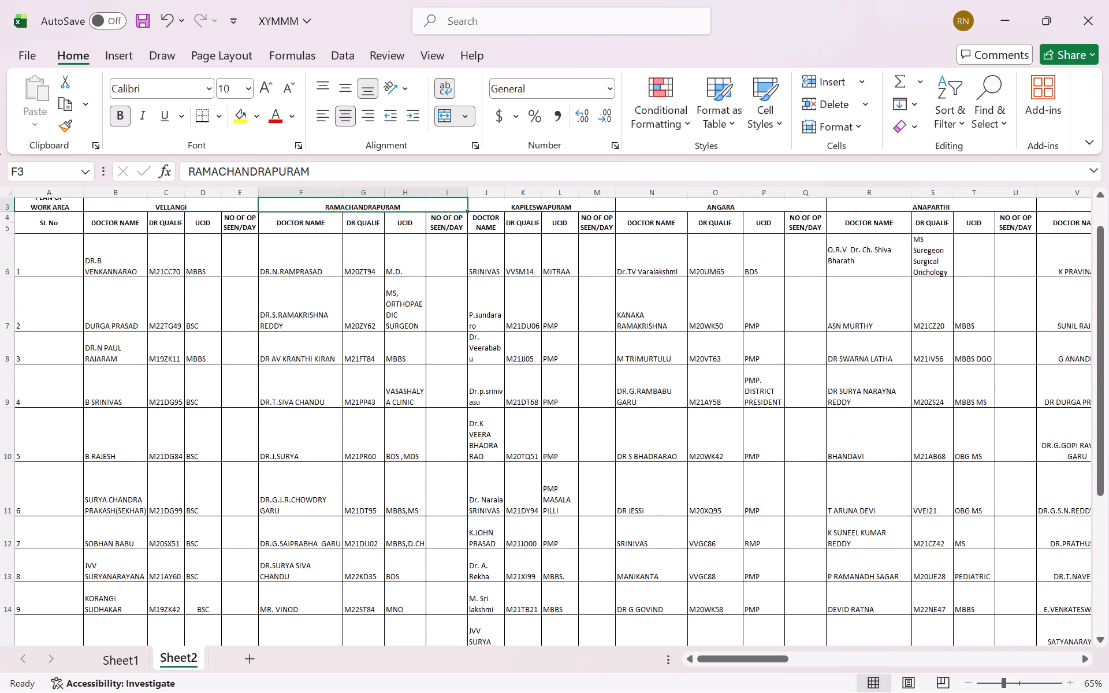
scroll(464, 415, down, 1)
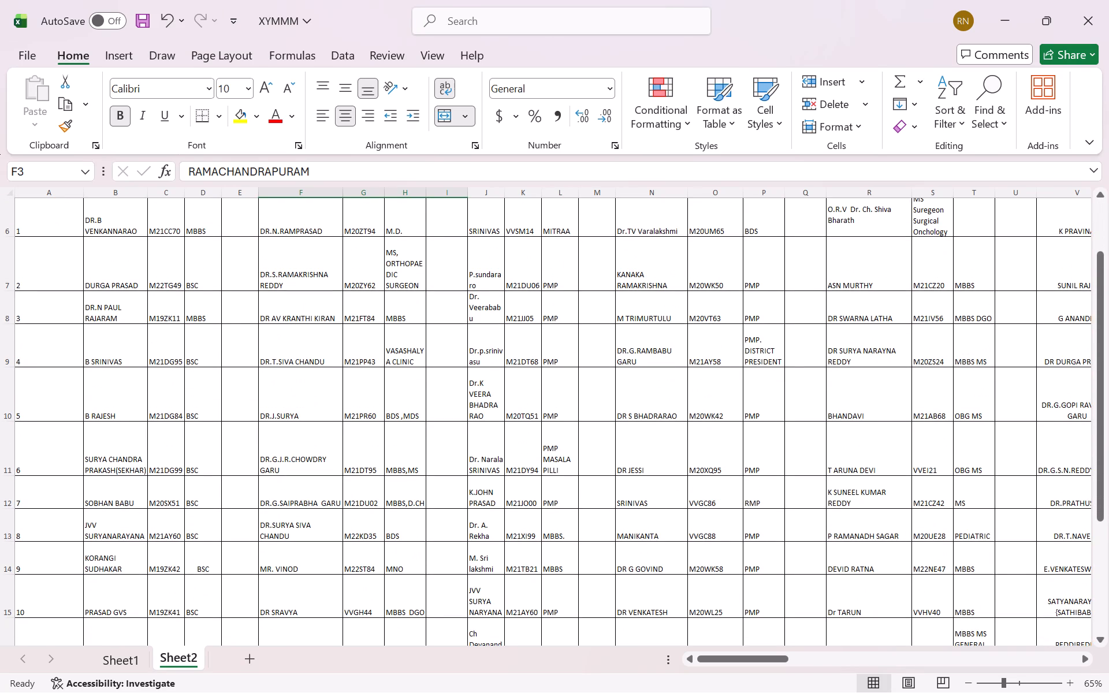
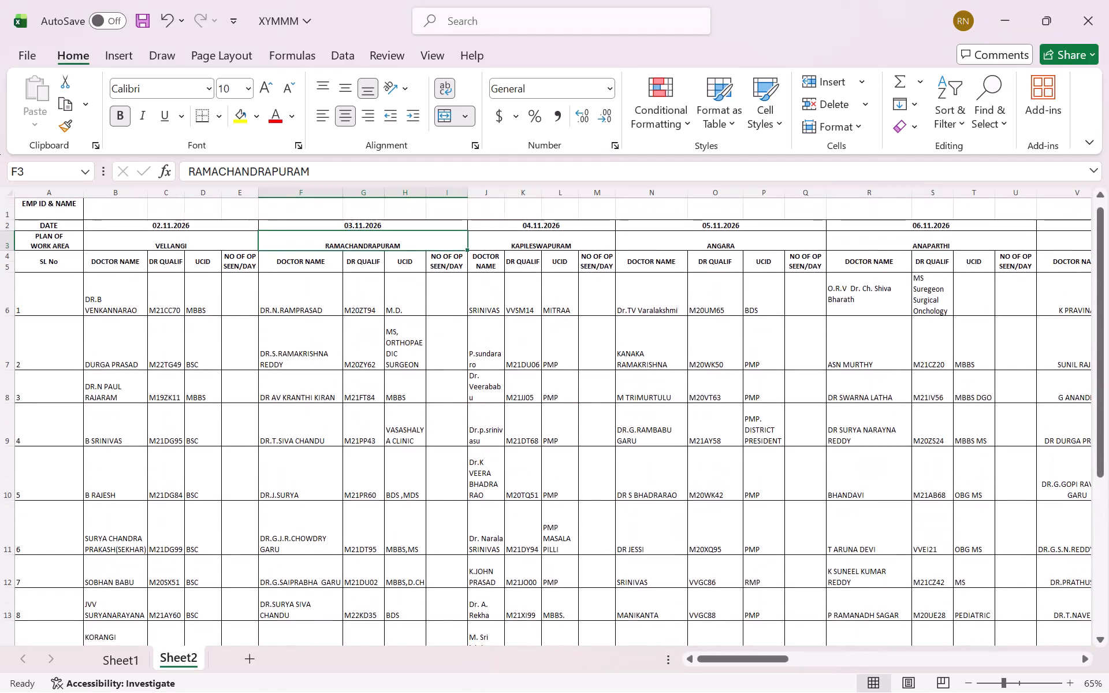
Search Sheet2 for the doctor name KAVITHA.
key(ctrl+f)
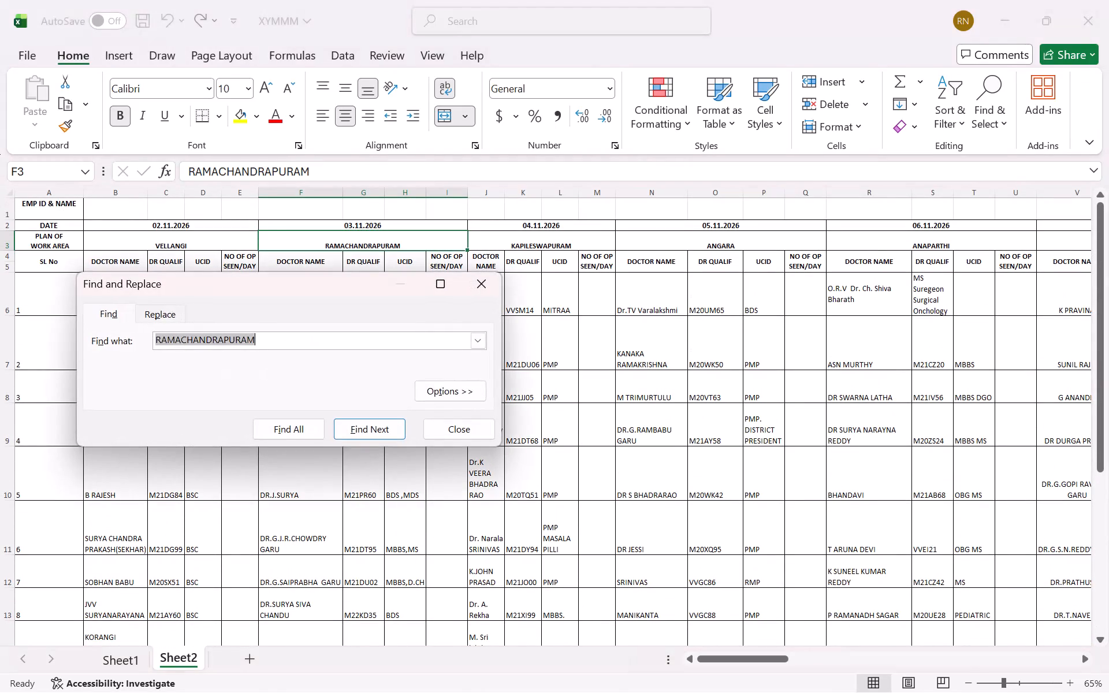
key(BackSpace)
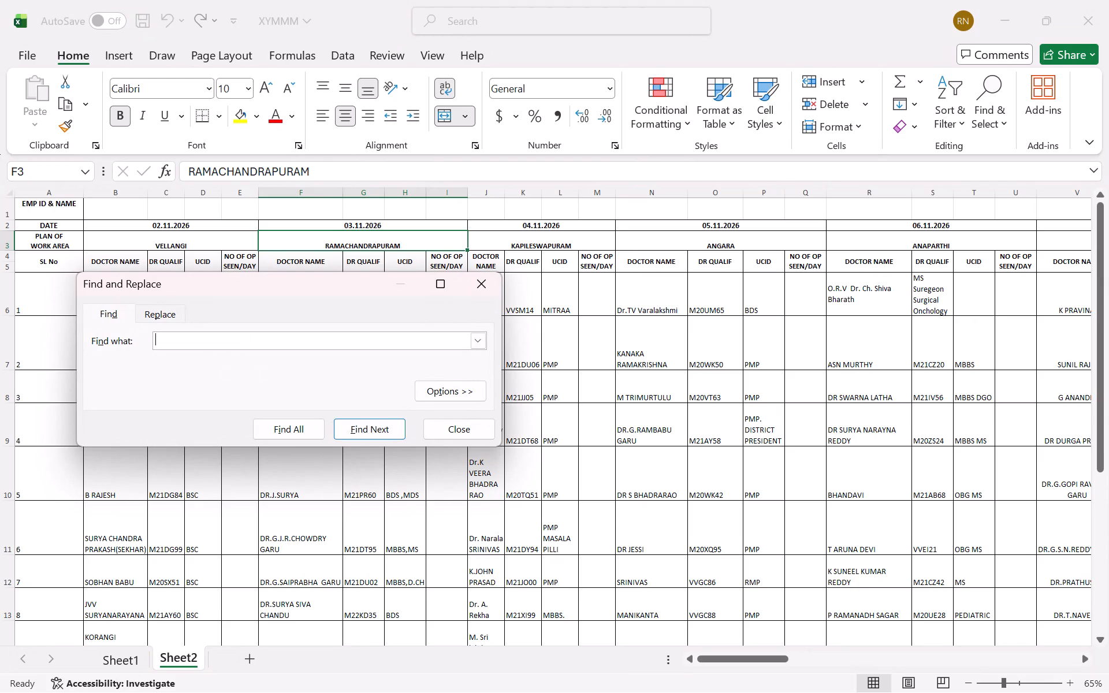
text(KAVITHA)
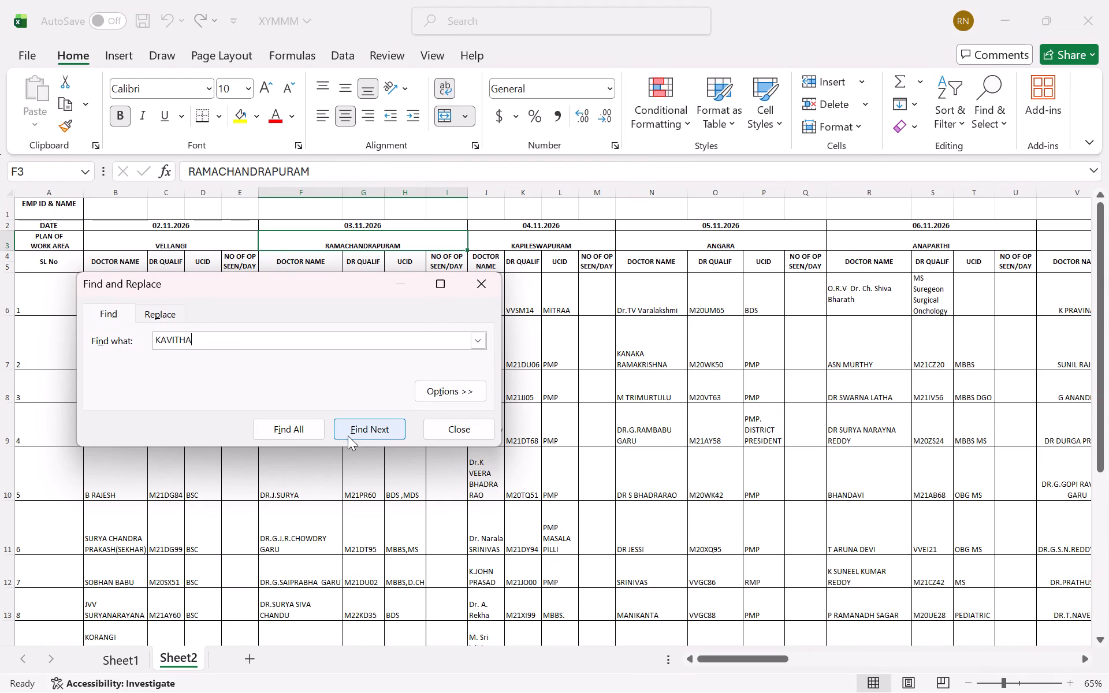
click(292, 425)
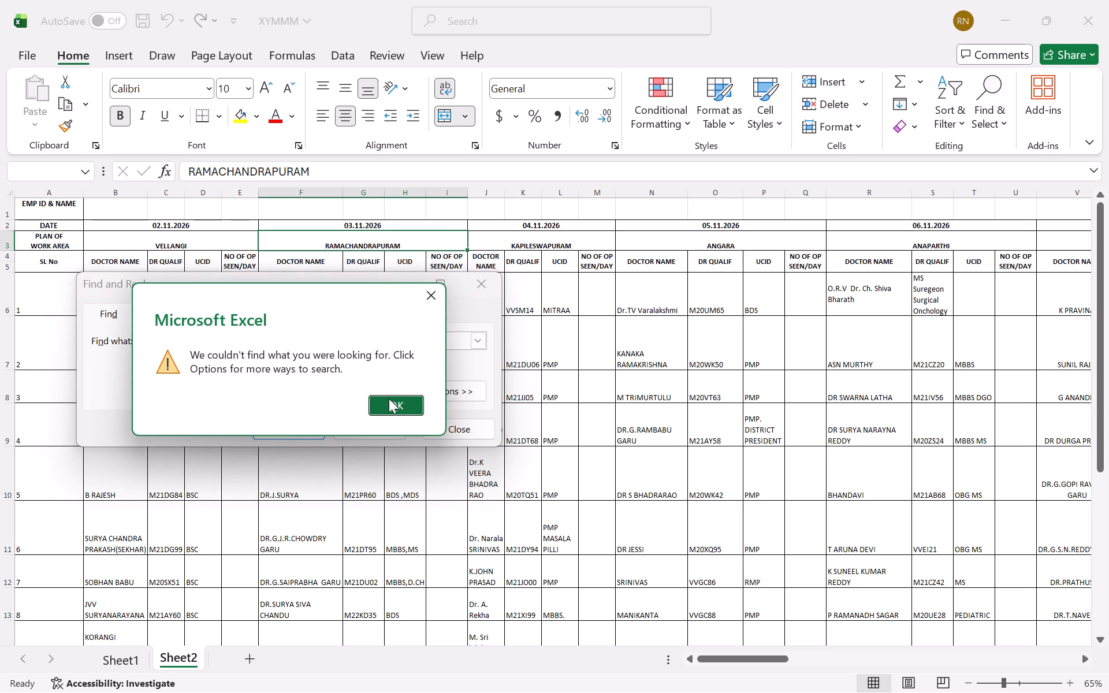
click(390, 400)
click(485, 290)
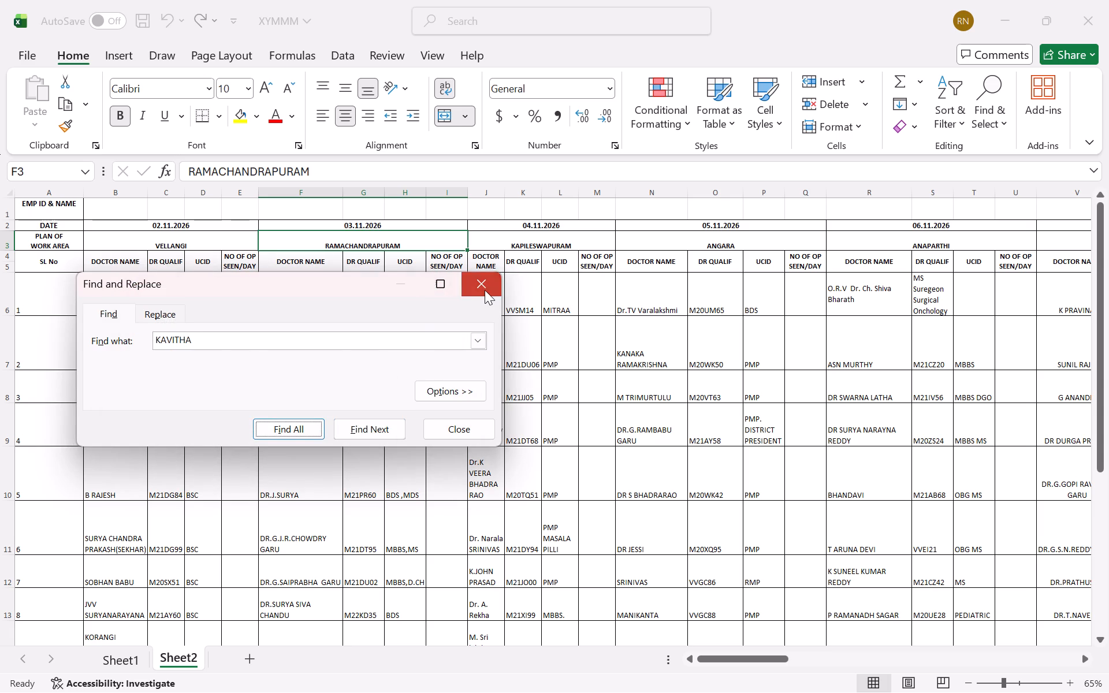
scroll(689, 359, left, 10)
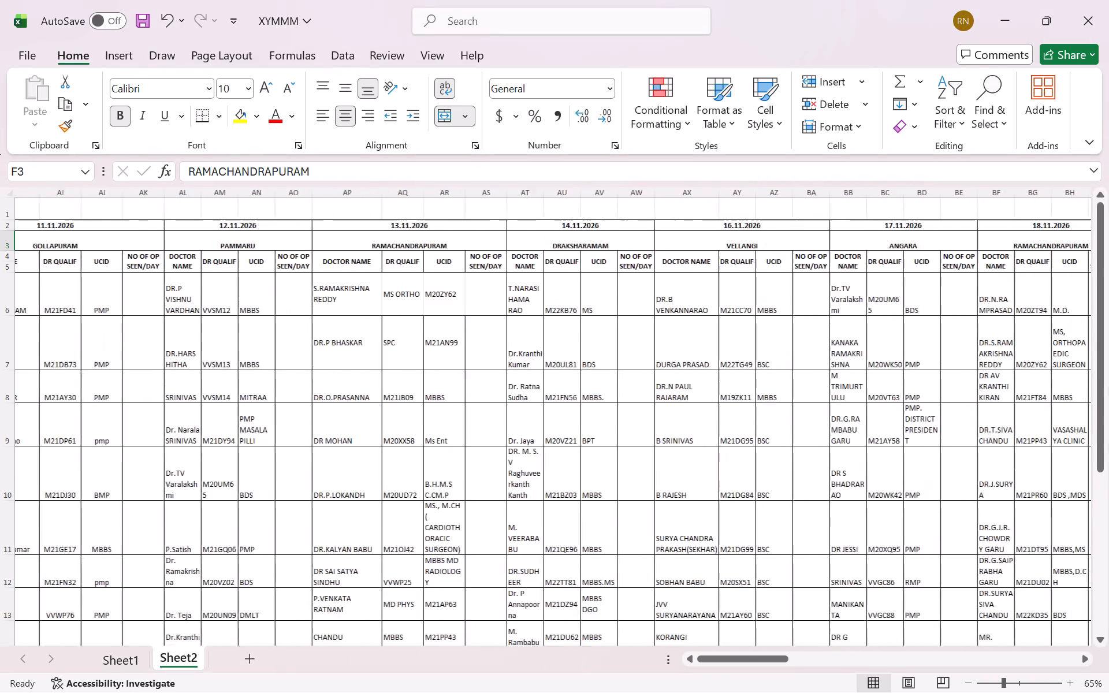
scroll(689, 359, left, 4)
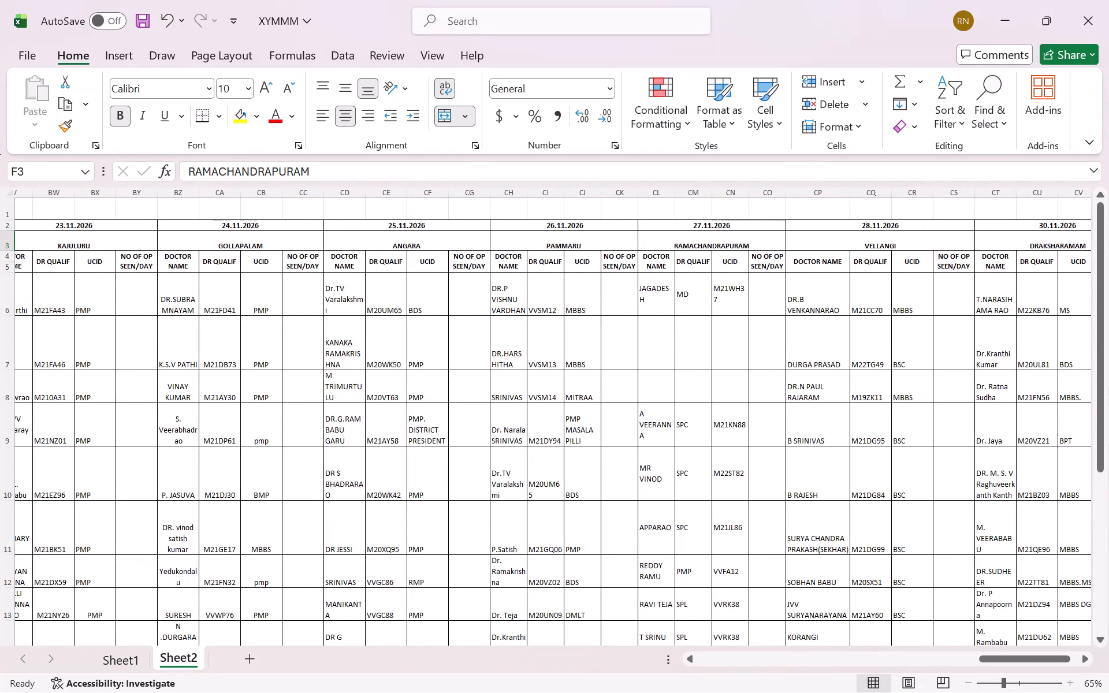
click(660, 346)
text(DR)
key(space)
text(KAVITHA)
click(689, 344)
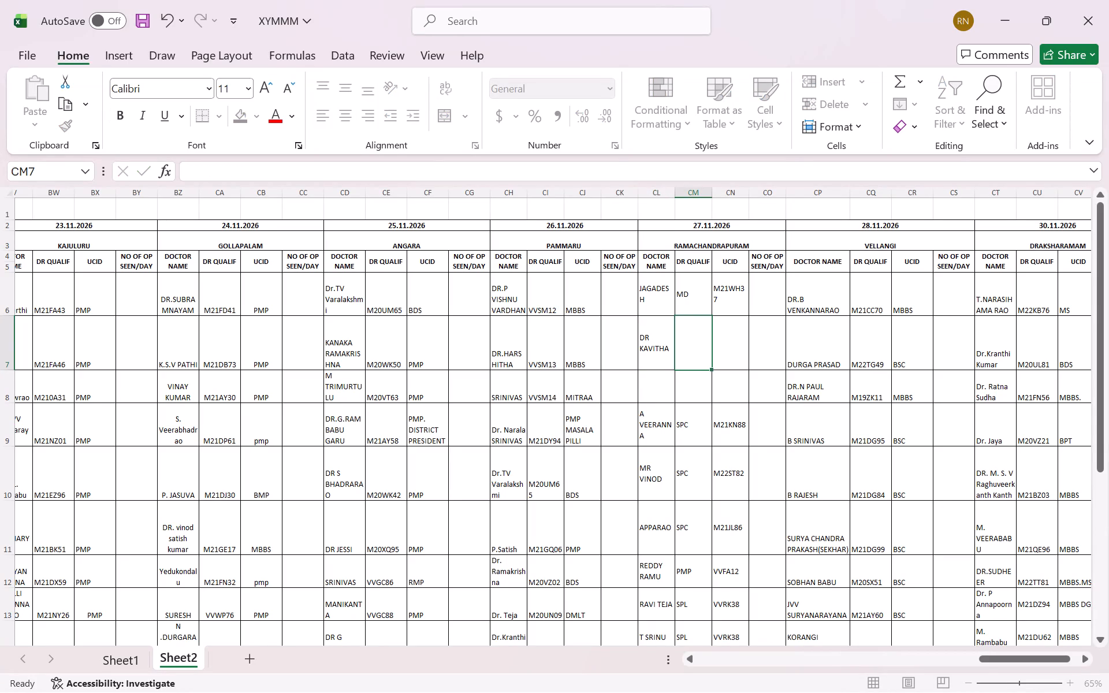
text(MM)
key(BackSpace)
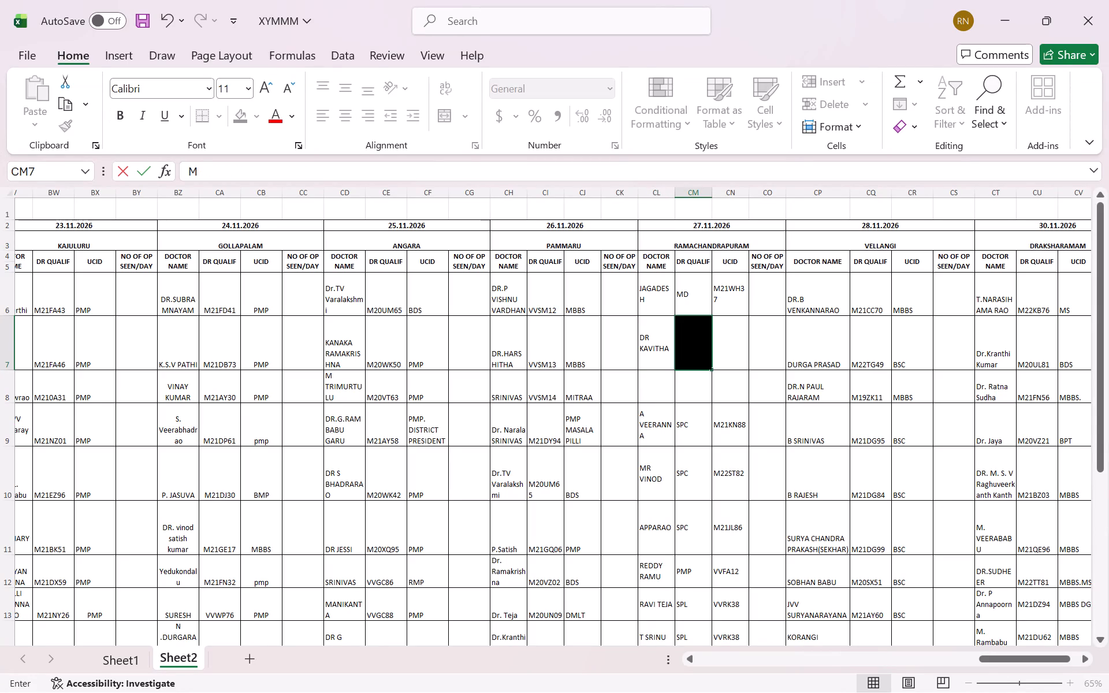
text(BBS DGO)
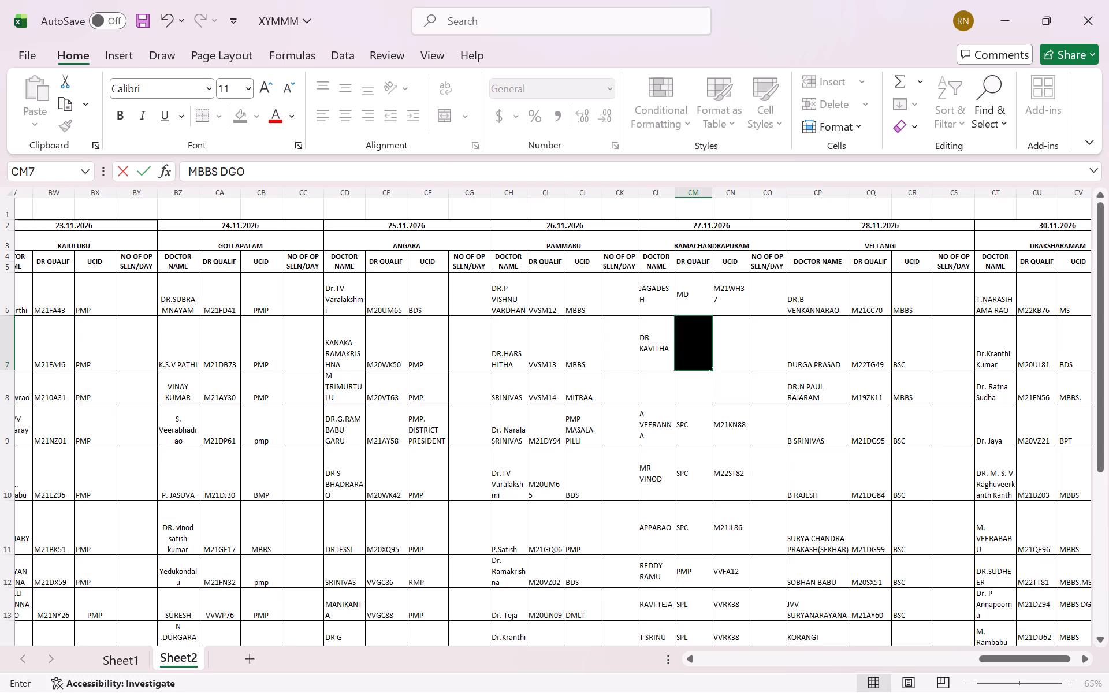
click(736, 345)
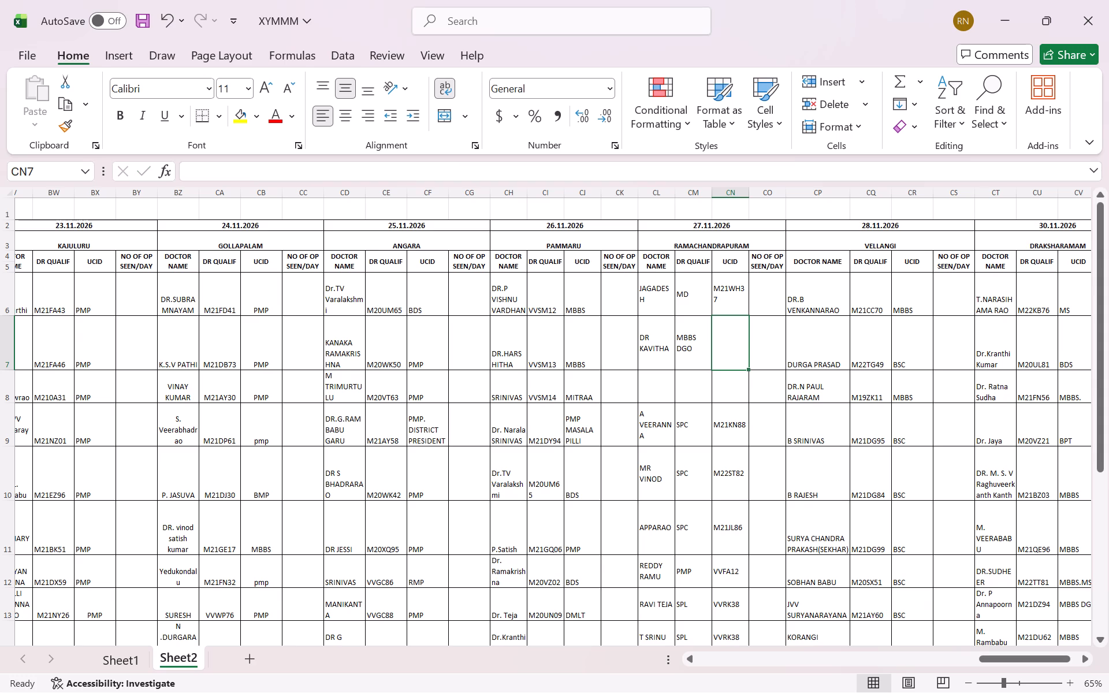
Search Sheet2 for the doctor name CANDHU before filling row 8 of the 27.11.2026 block.
click(653, 385)
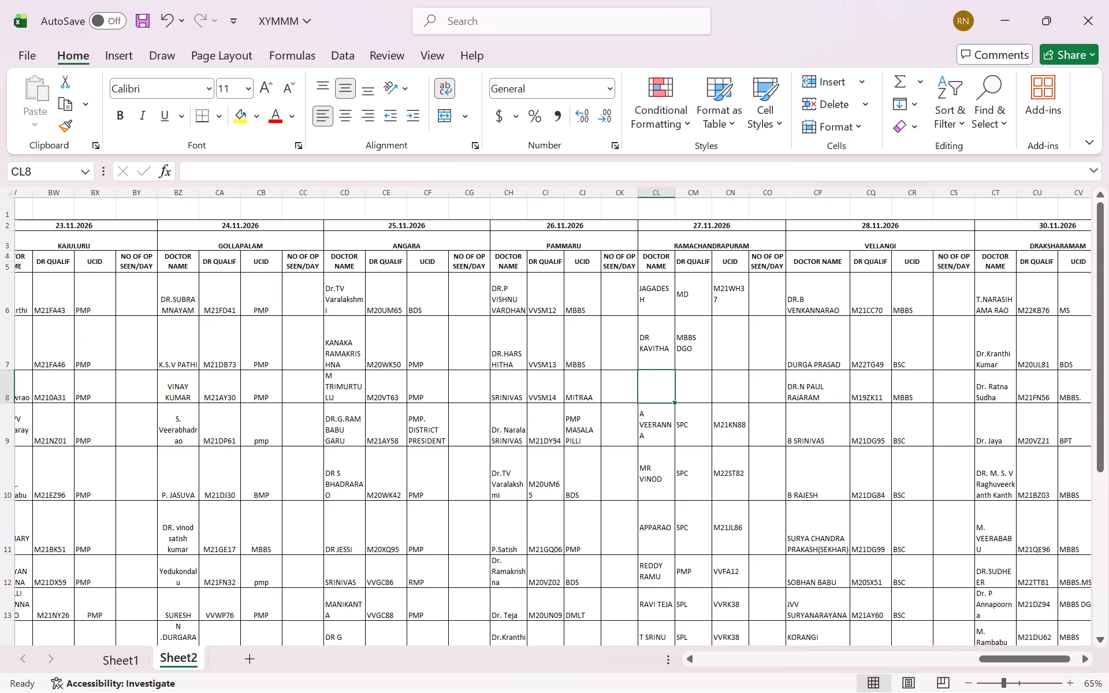
scroll(653, 385, down, 1)
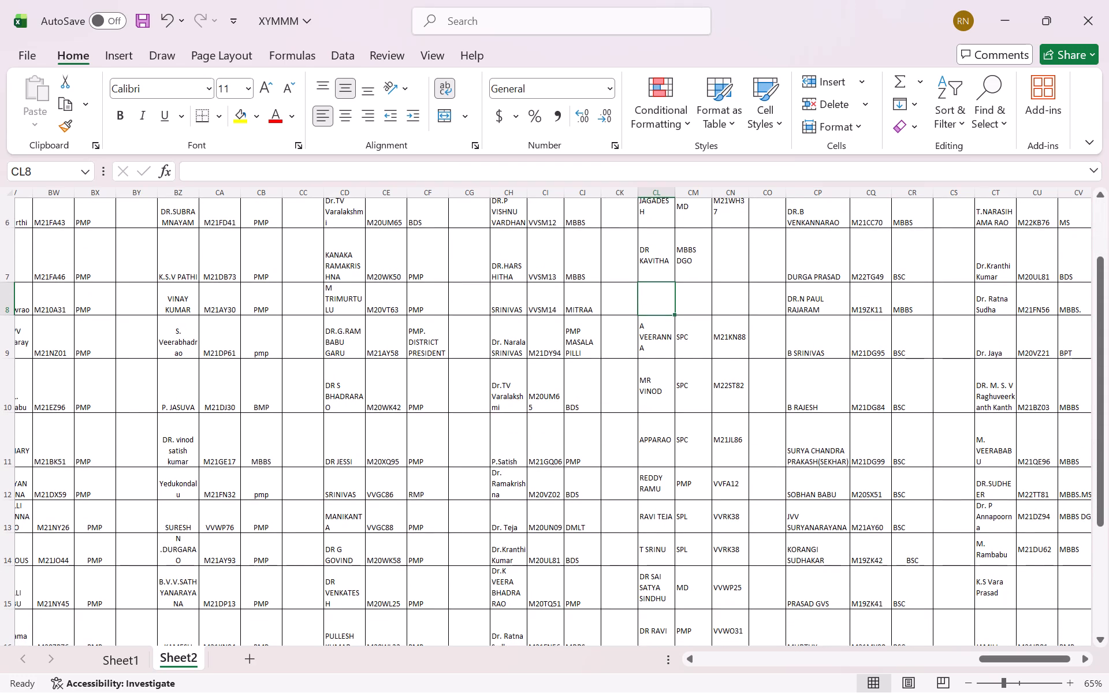
scroll(653, 385, up, 1)
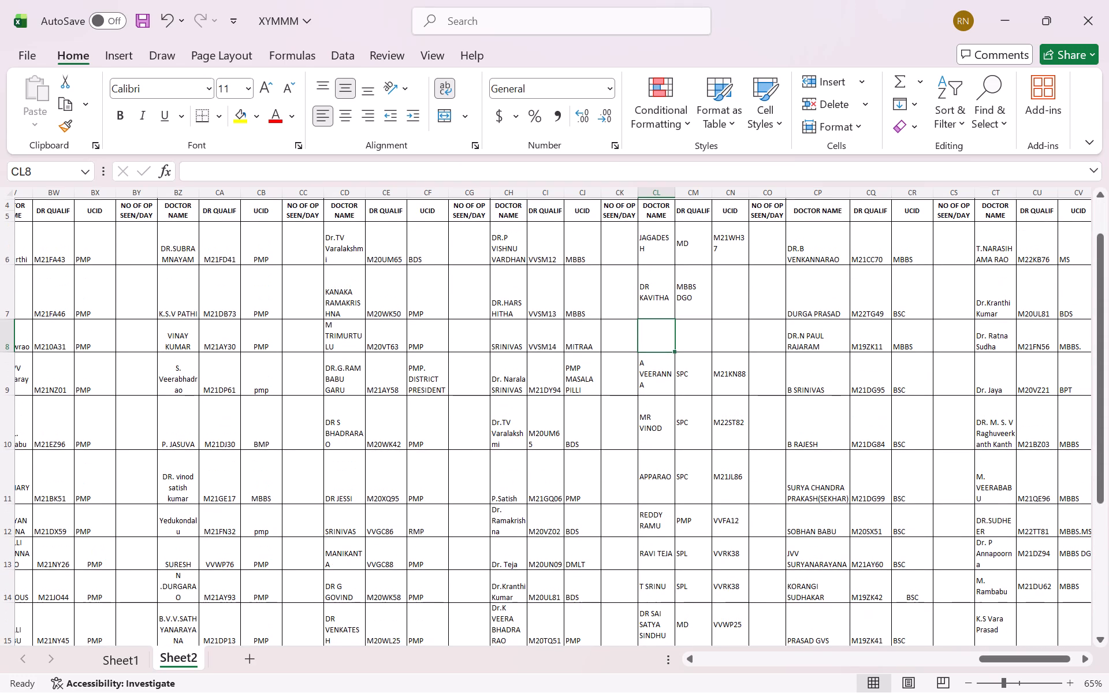
key(ctrl+f)
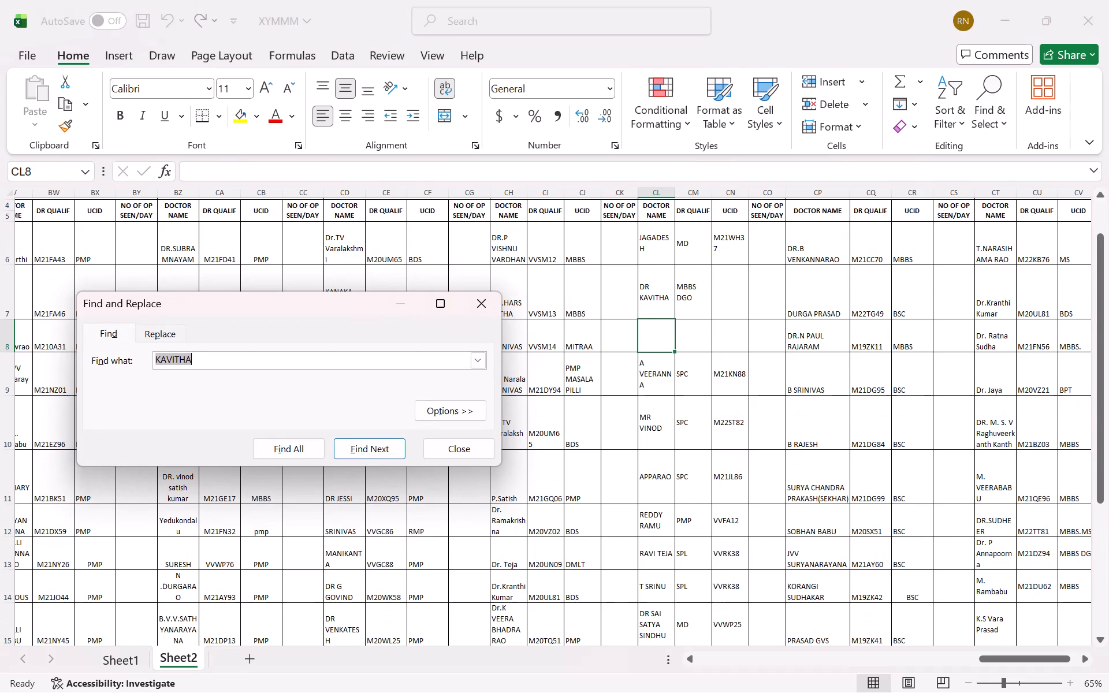
key(BackSpace)
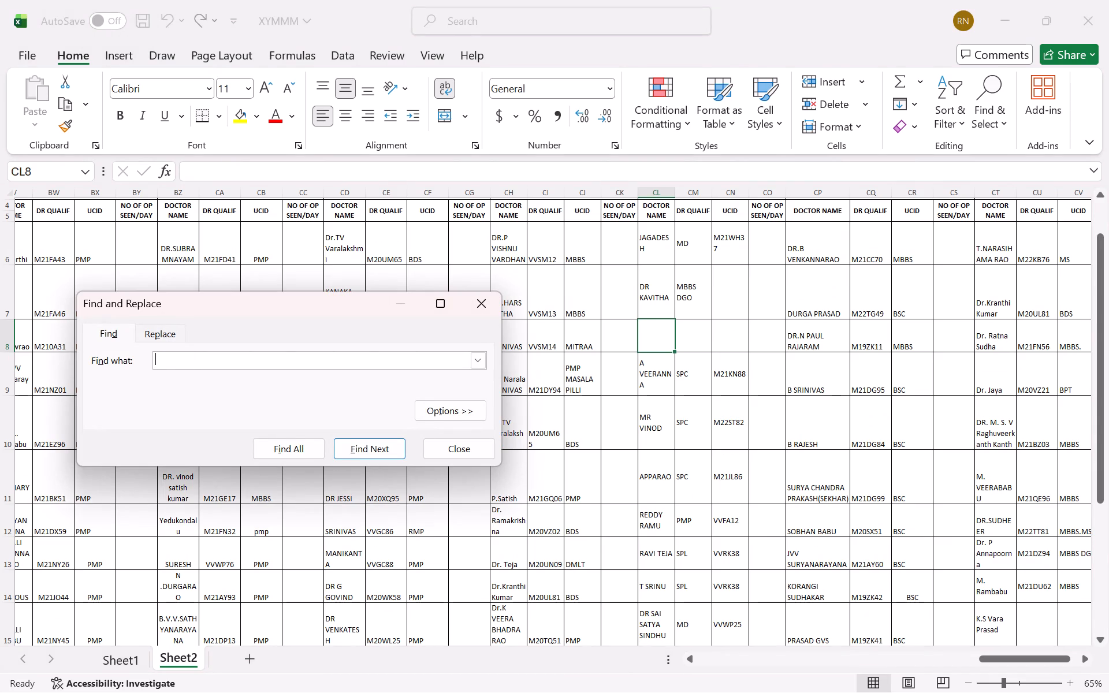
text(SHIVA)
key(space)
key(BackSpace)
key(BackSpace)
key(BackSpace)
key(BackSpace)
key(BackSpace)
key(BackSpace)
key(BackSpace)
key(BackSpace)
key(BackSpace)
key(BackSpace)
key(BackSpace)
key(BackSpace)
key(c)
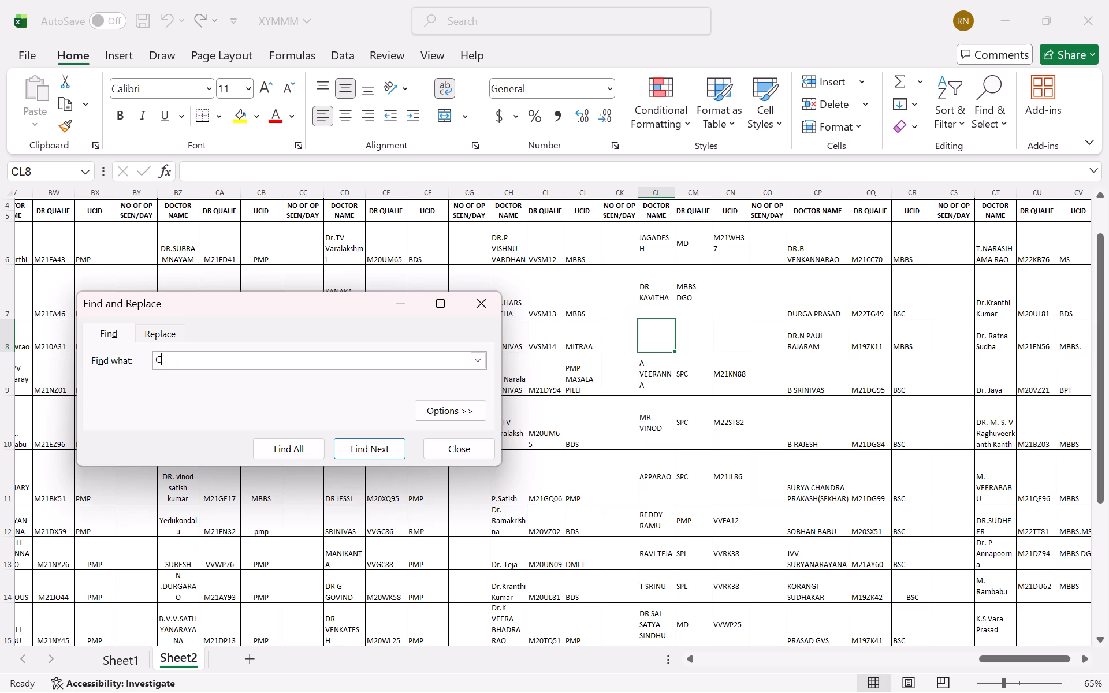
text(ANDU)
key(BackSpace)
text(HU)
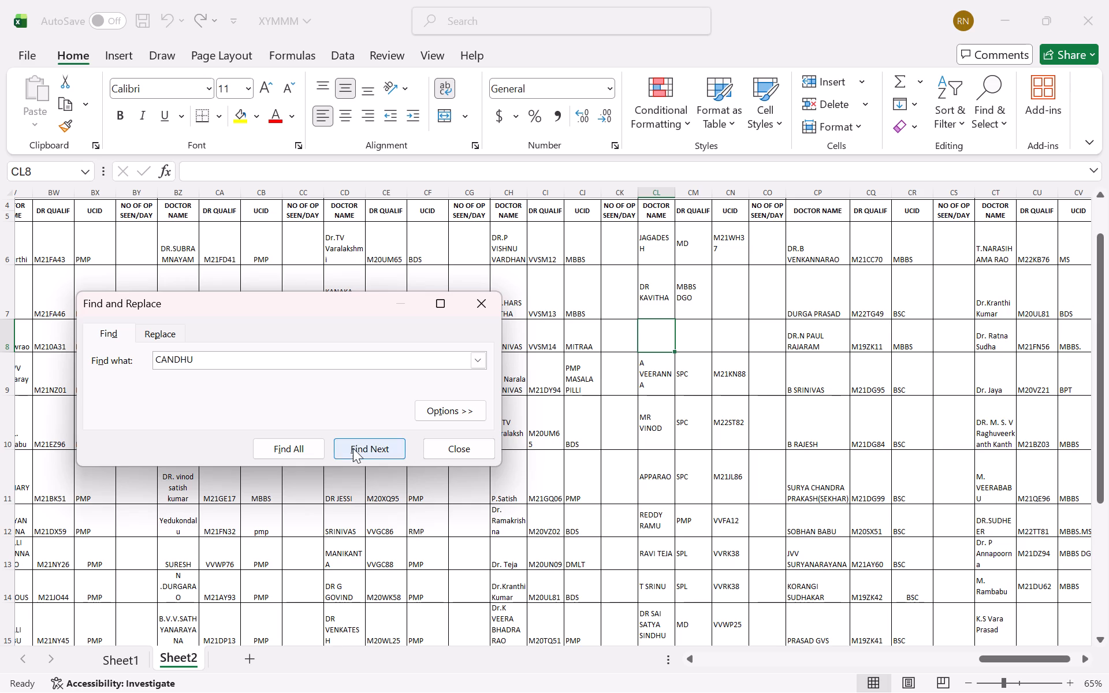
click(288, 448)
click(395, 435)
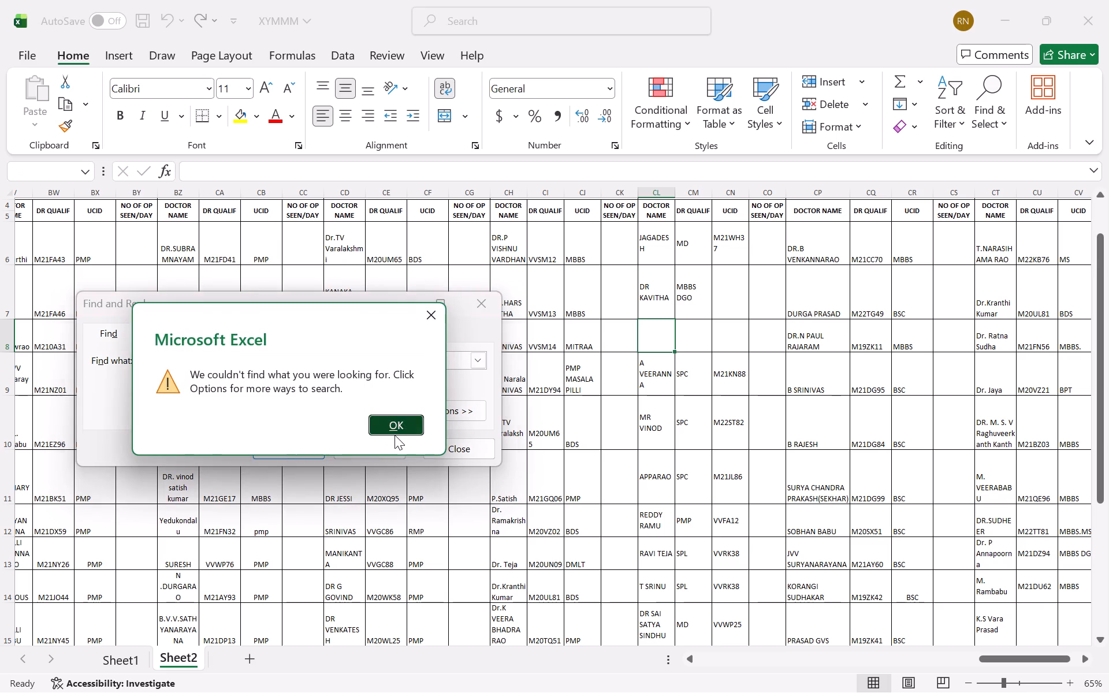
Search Sheet2 for the doctor name SHIVA.
key(BackSpace)
key(BackSpace)
key(BackSpace)
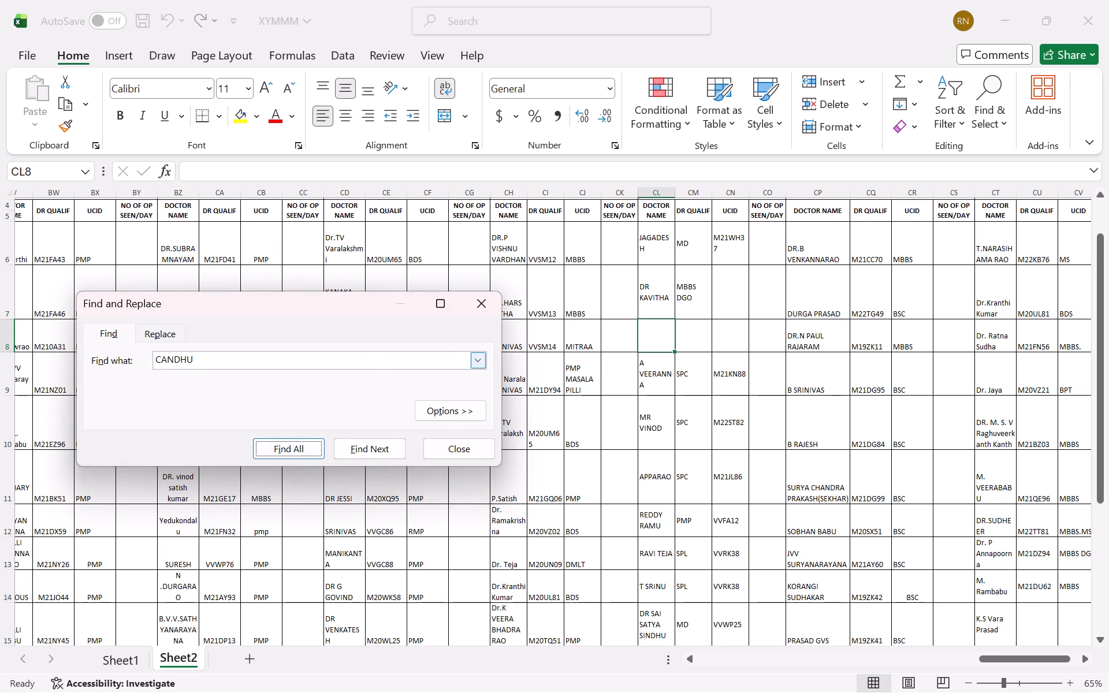
click(364, 351)
key(BackSpace)
key(BackSpace)
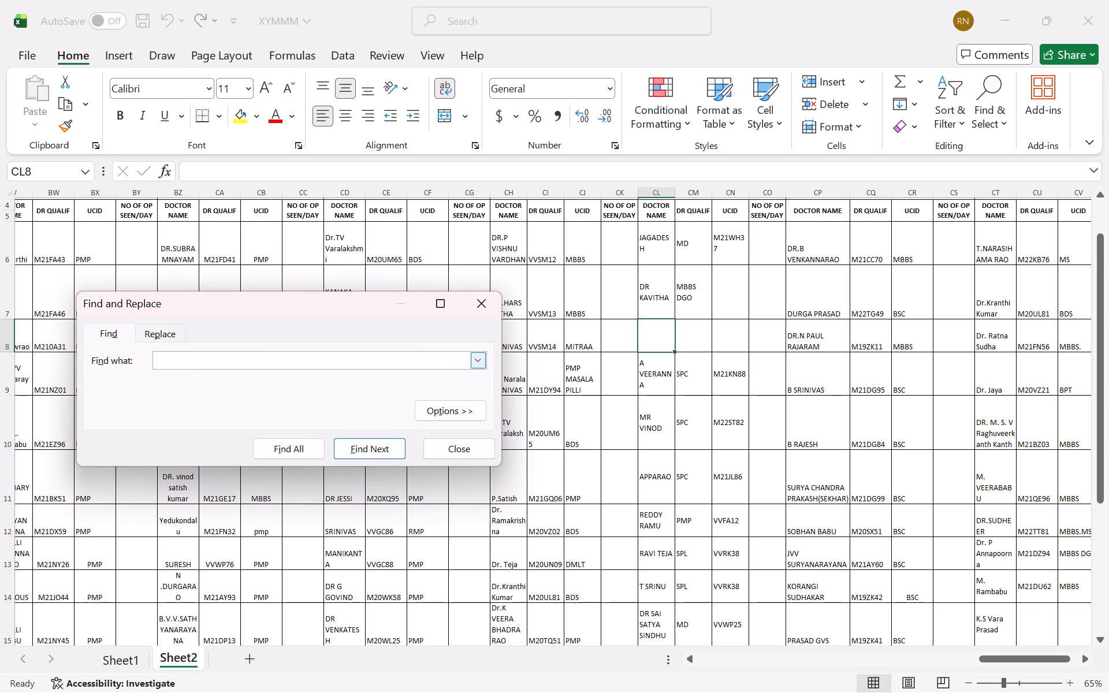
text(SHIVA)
click(299, 440)
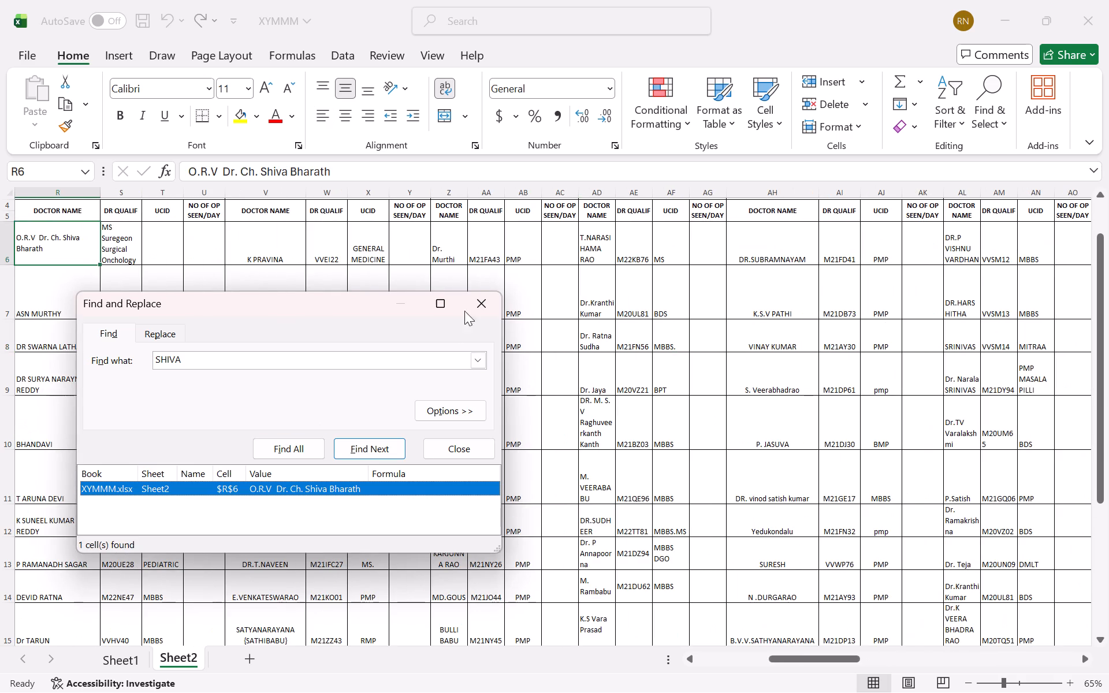
click(479, 299)
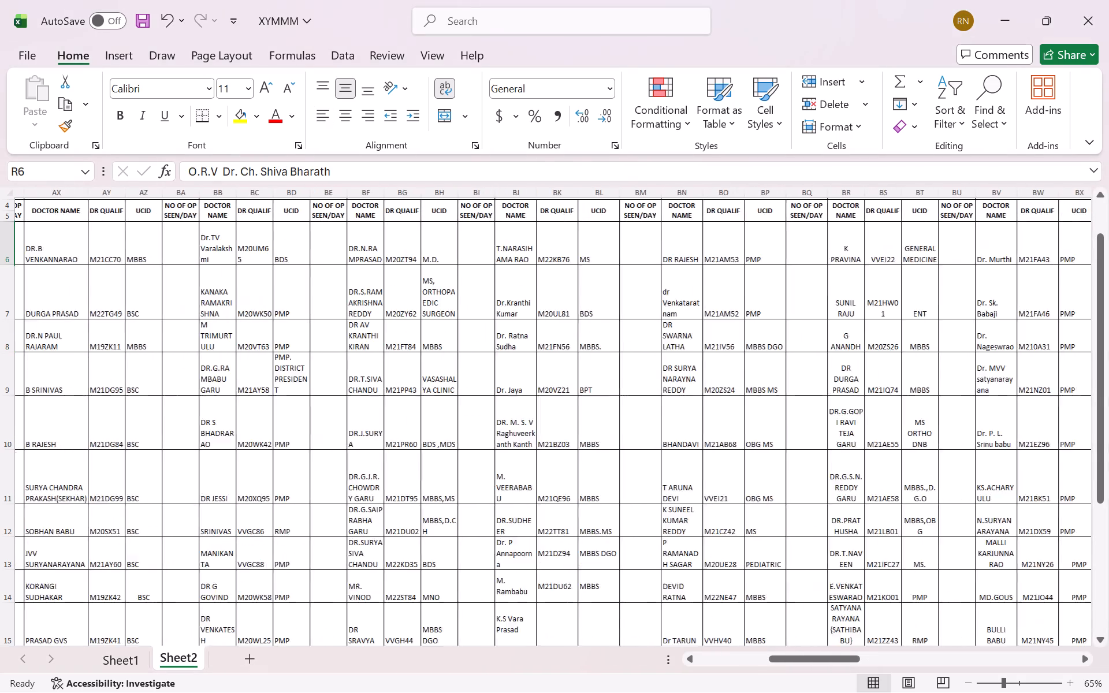
Fill row 8 of the 27.11.2026 RAMACHANDRAPURAM block with the searched doctor's name, prefixed DR, and the qualification MD.
scroll(674, 308, left, 2)
scroll(674, 308, up, 3)
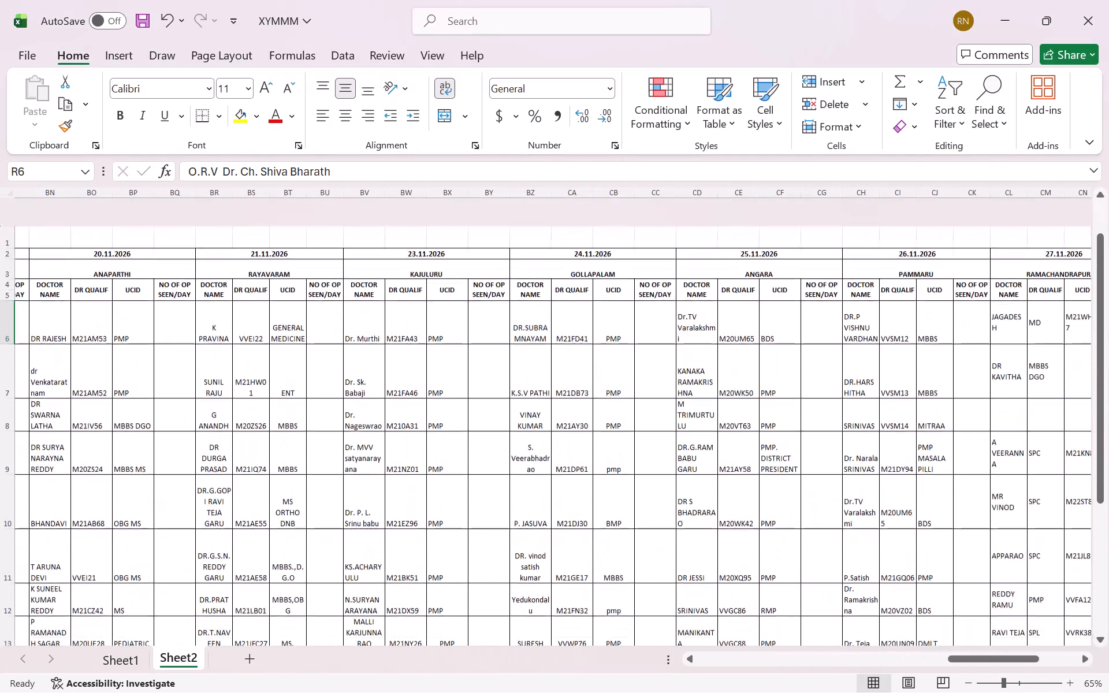
scroll(674, 308, right, 3)
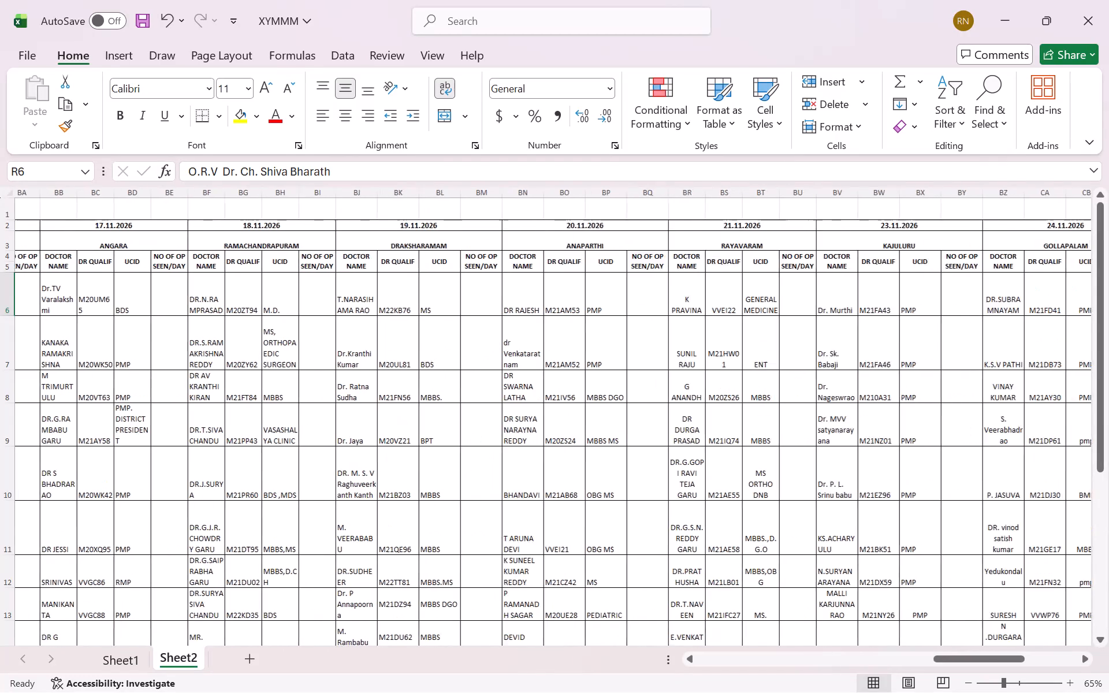
scroll(674, 308, right, 2)
scroll(674, 308, left, 2)
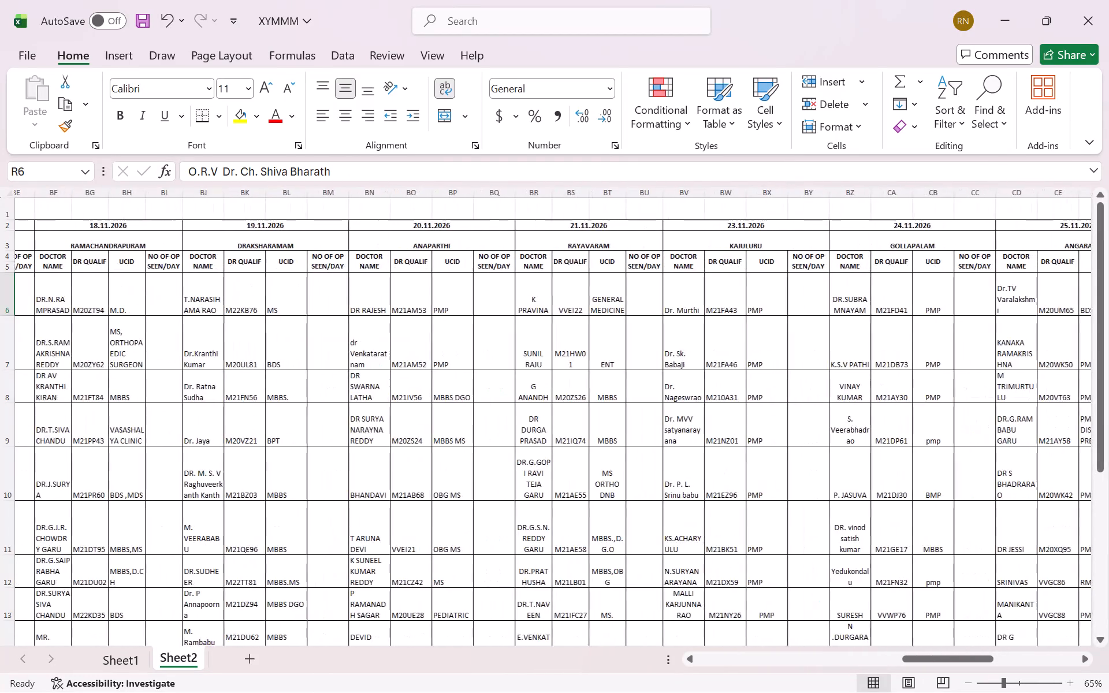
scroll(674, 308, left, 4)
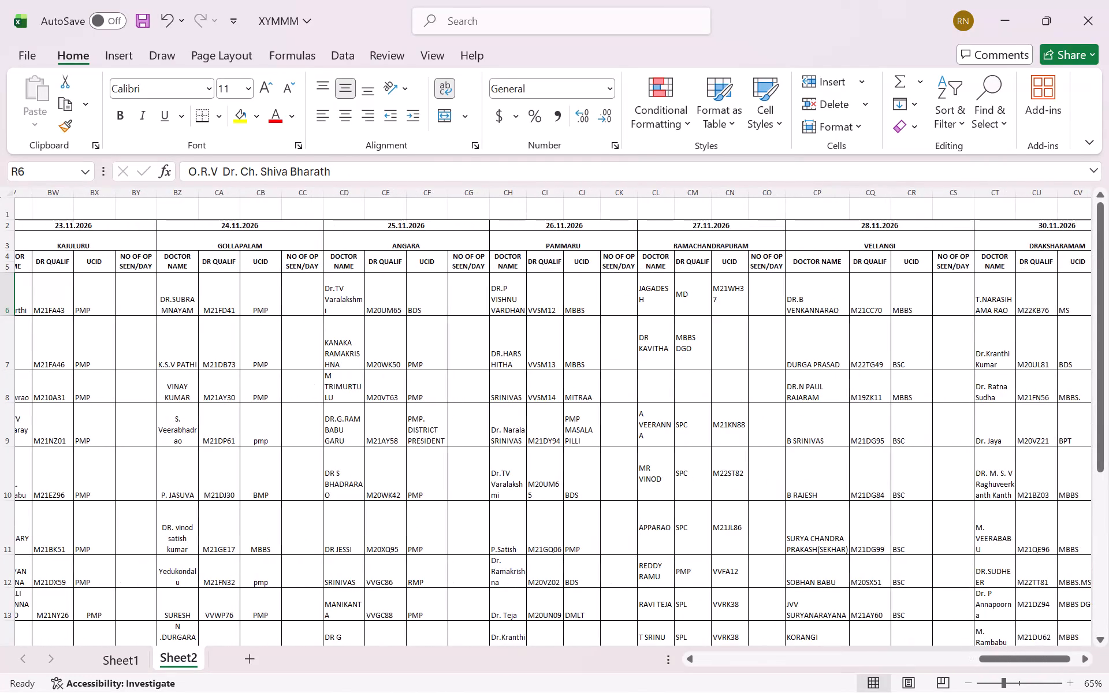
click(658, 390)
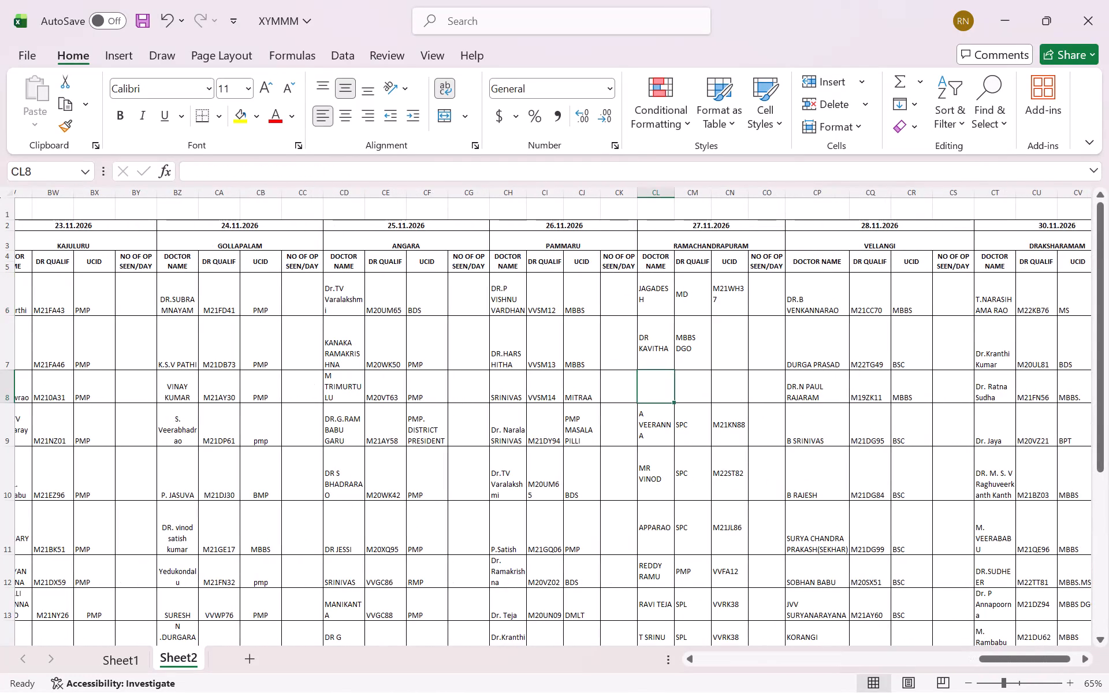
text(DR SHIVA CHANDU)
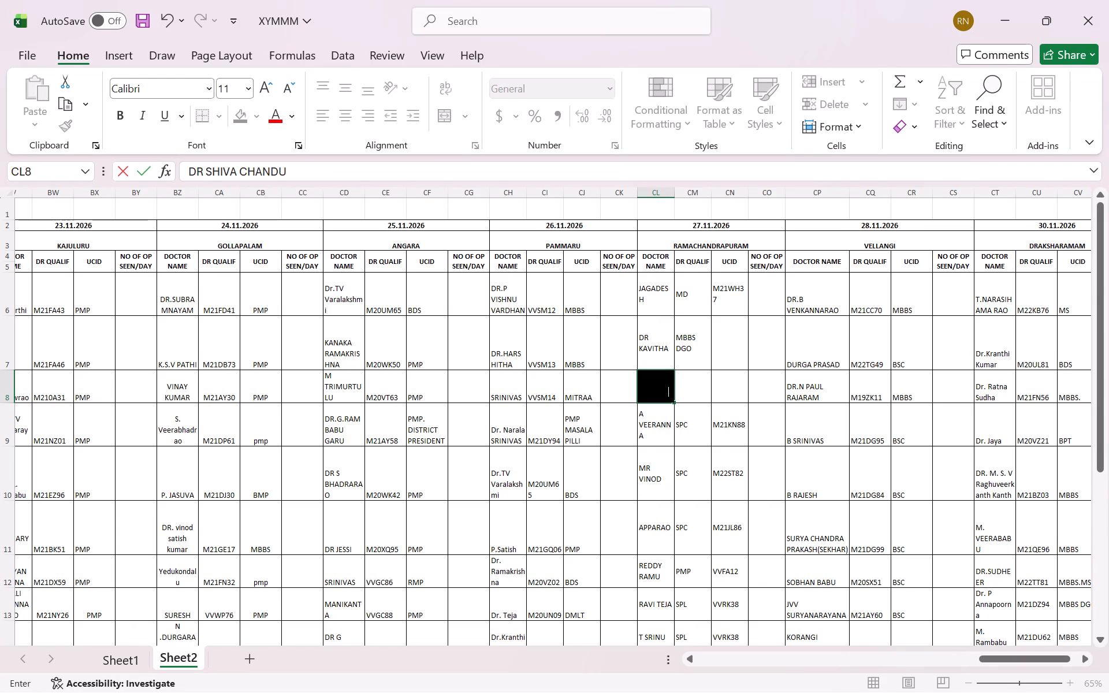
double_click(692, 378)
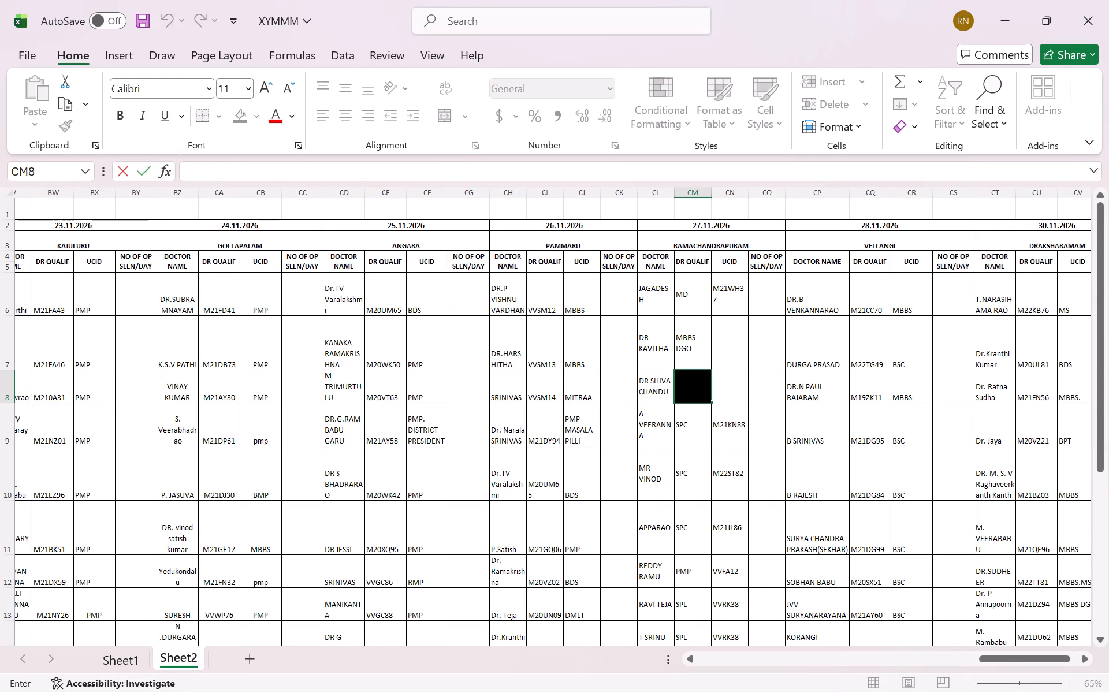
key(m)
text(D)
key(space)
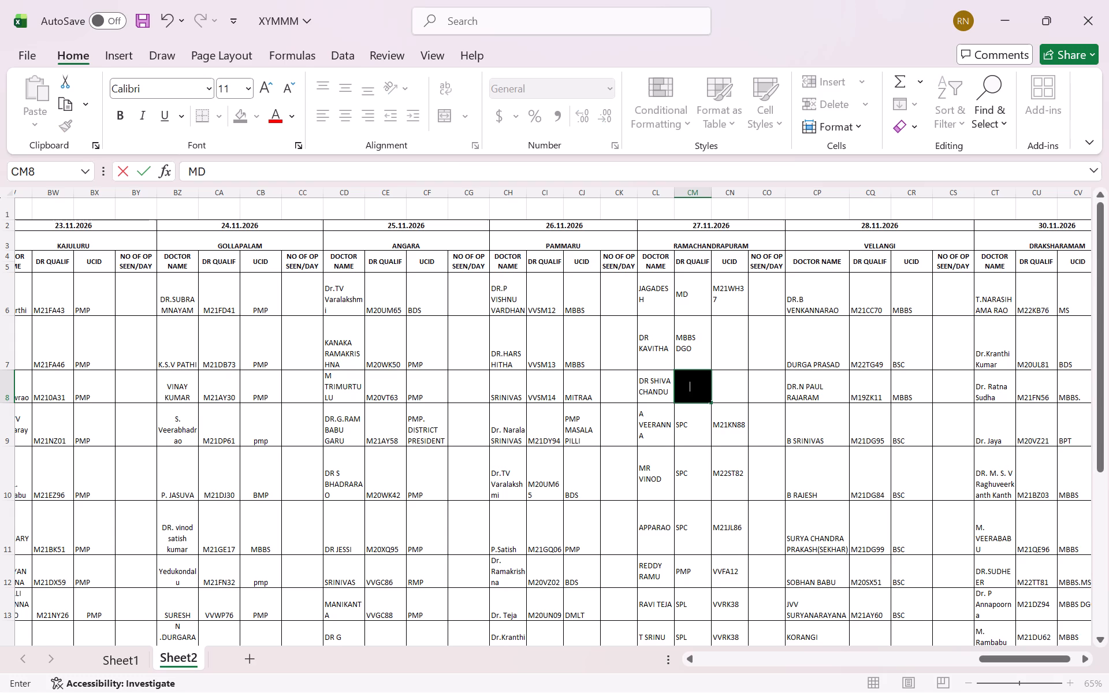
Complete the DR QUALIF entry in row 8 of the 27.11.2026 RAMACHANDRAPURAM block as MD PEDA.
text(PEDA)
scroll(702, 422, down, 3)
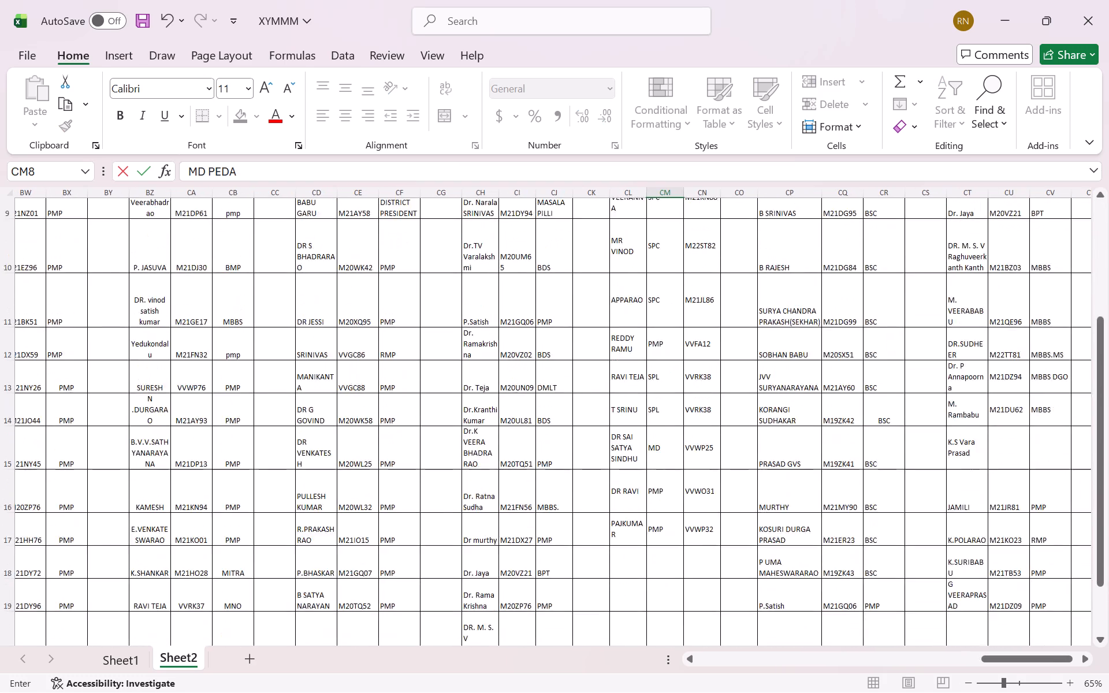
scroll(702, 422, down, 1)
click(628, 415)
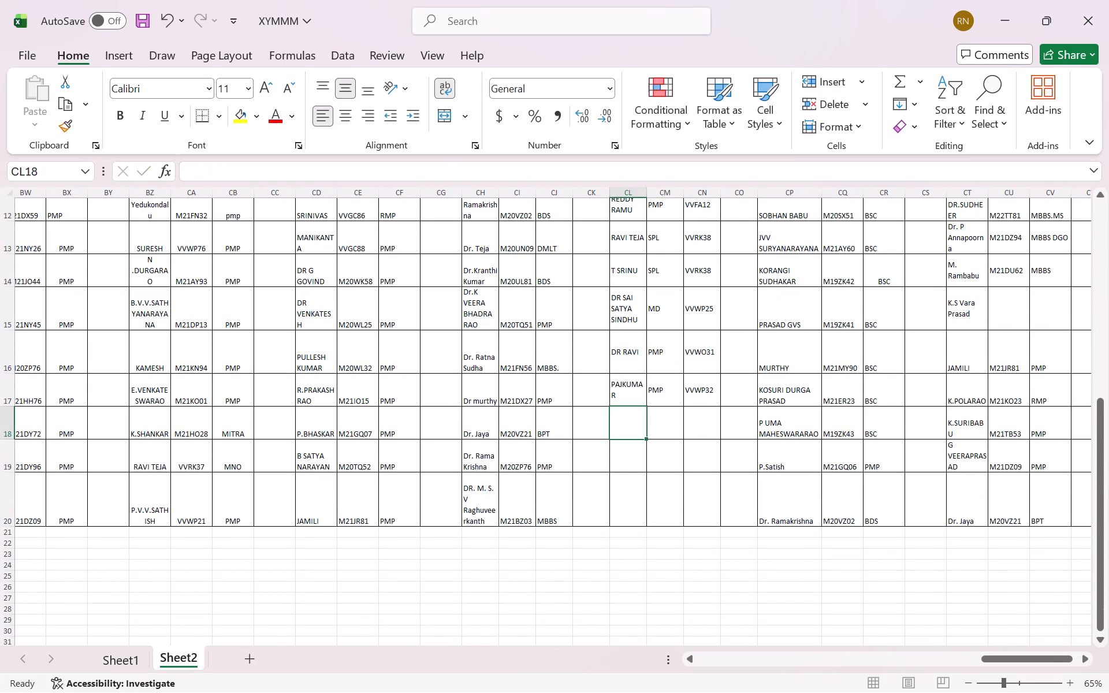
Search Sheet2 for the doctor name LEELA.
scroll(628, 415, up, 2)
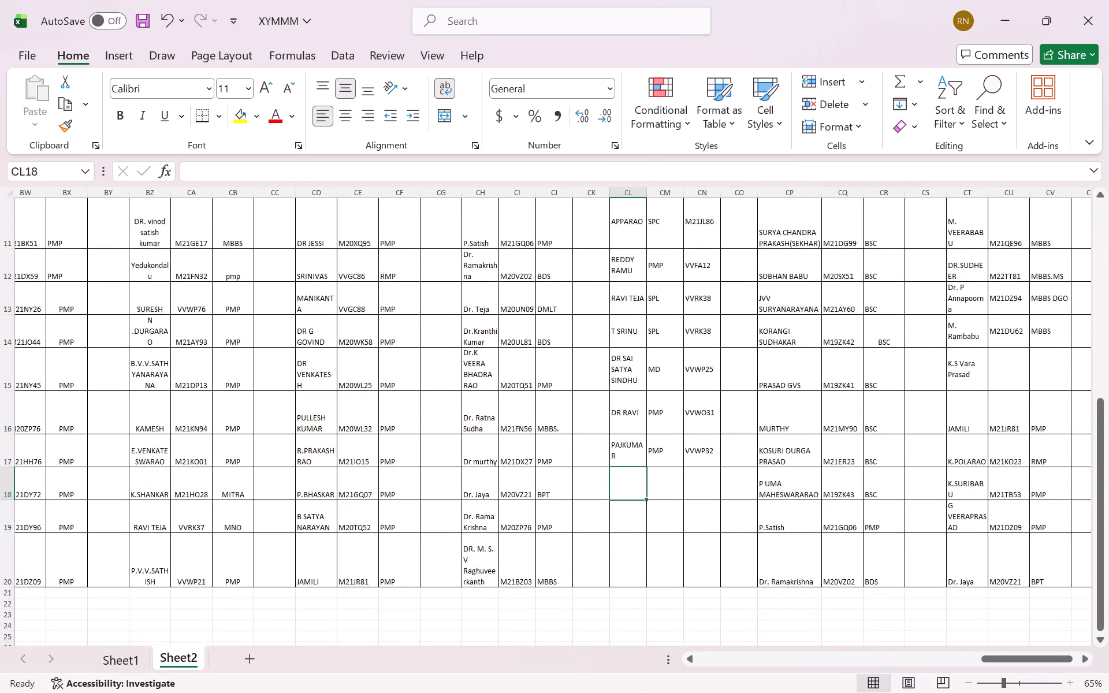
scroll(628, 415, up, 2)
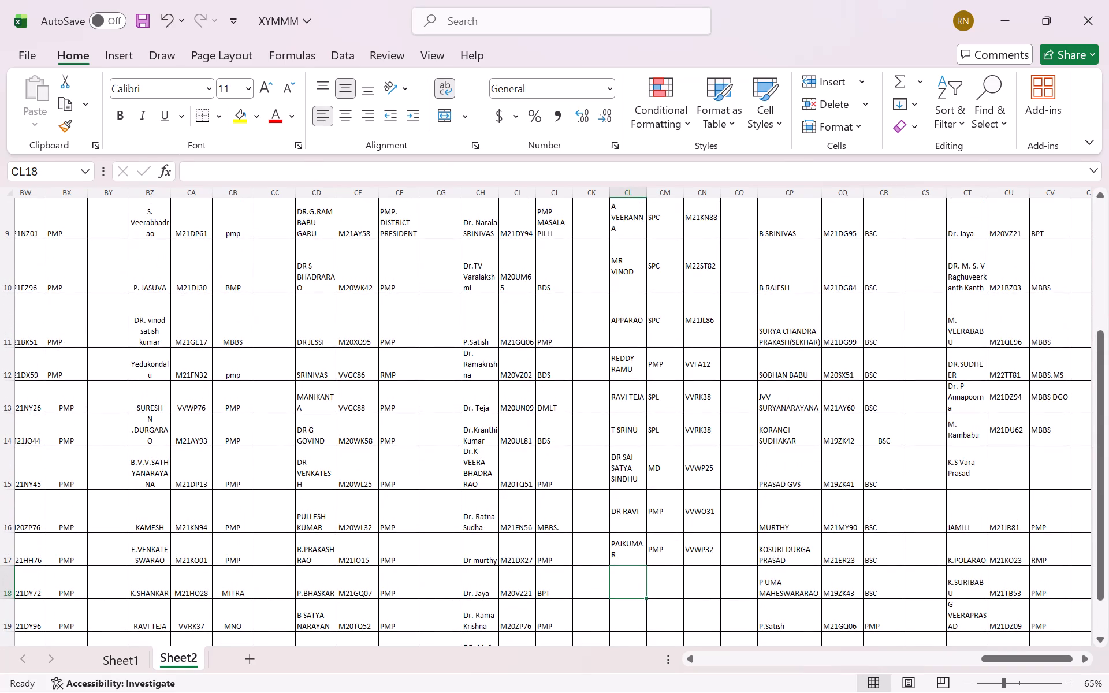
key(ctrl+f)
key(BackSpace)
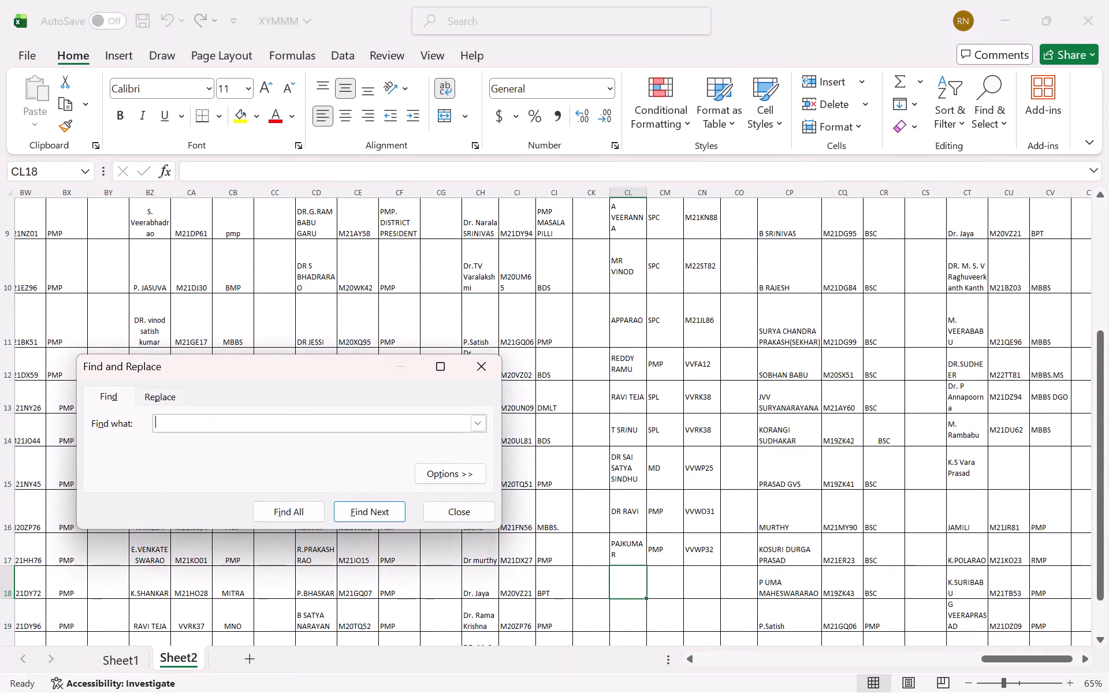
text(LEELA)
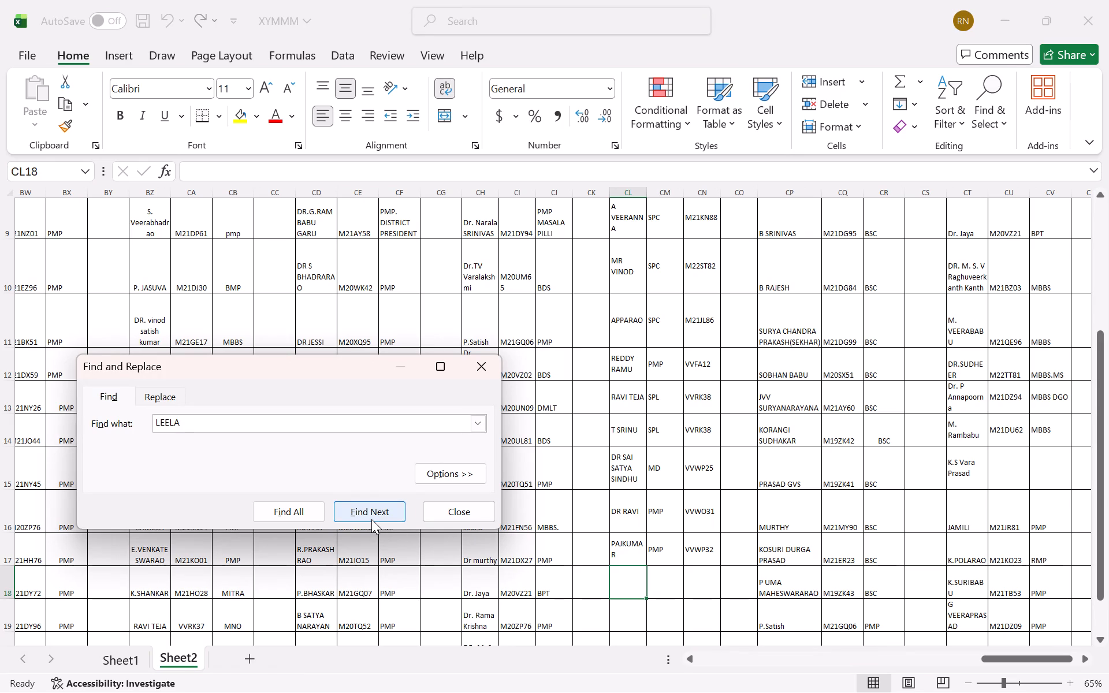
click(370, 517)
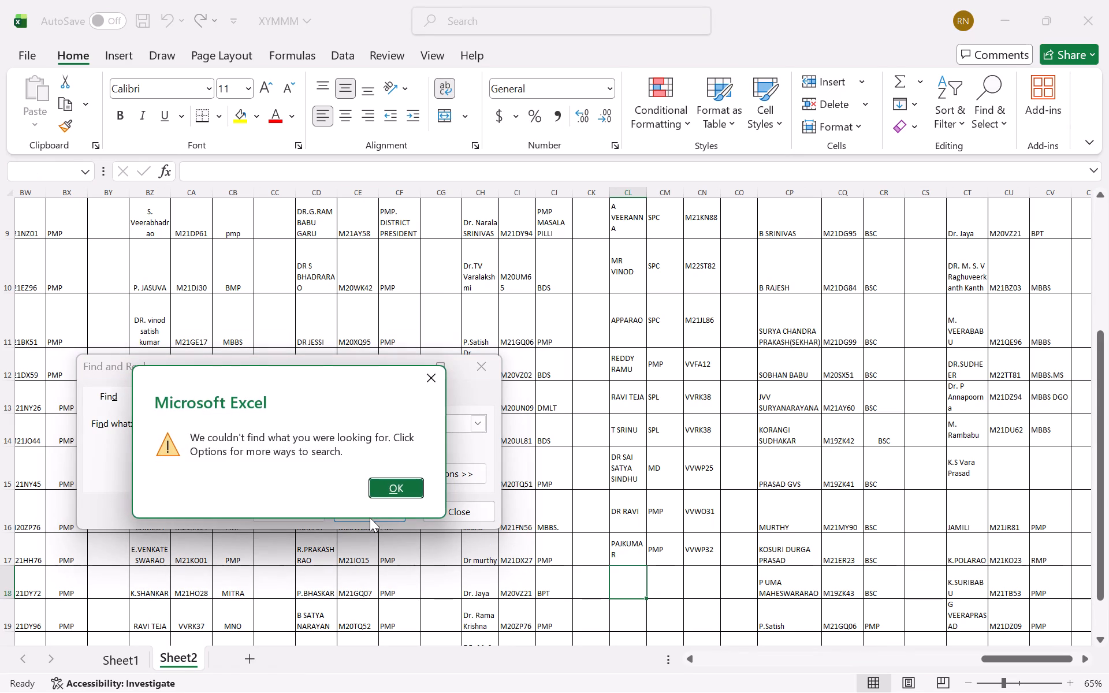
click(405, 479)
click(295, 507)
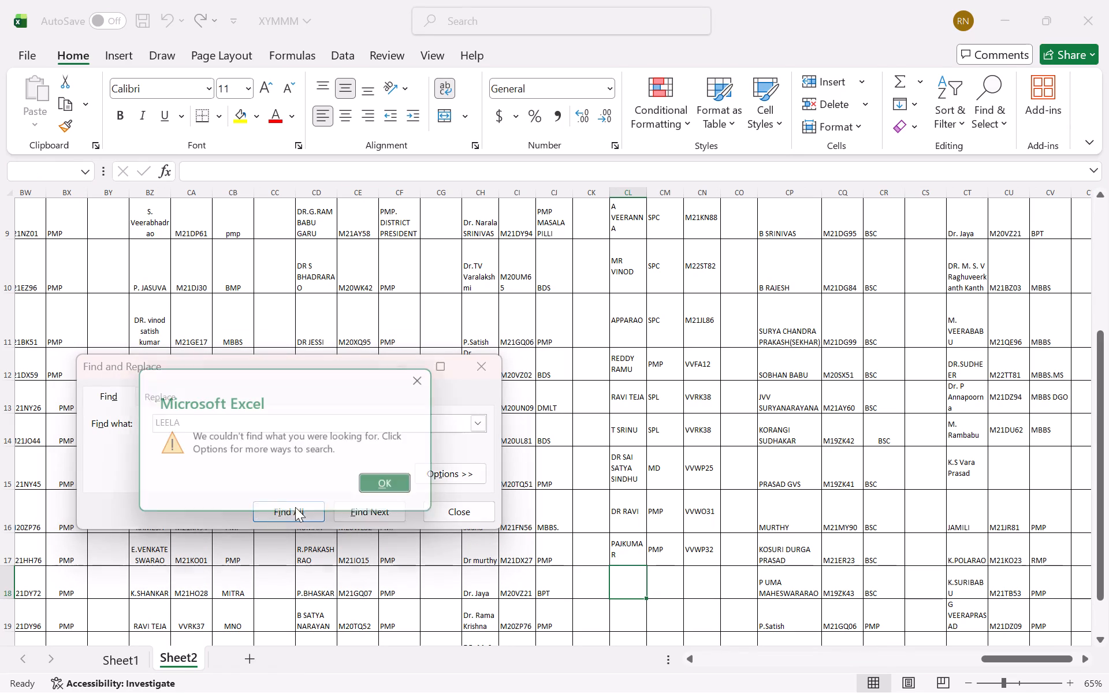
click(387, 489)
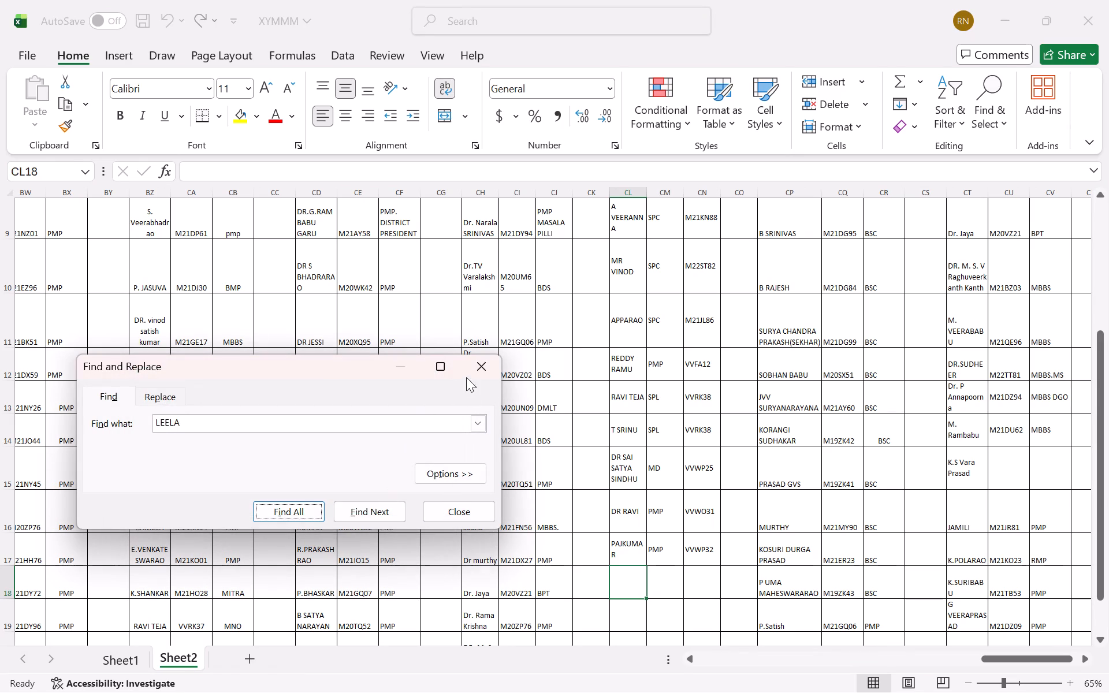
click(477, 367)
Examine the doctor rows of the earlier visit blocks from 14.11.2026 to 21.11.2026, including the 18.11.2026 RAMACHANDRAPURAM block, down to row 20.
scroll(477, 367, right, 3)
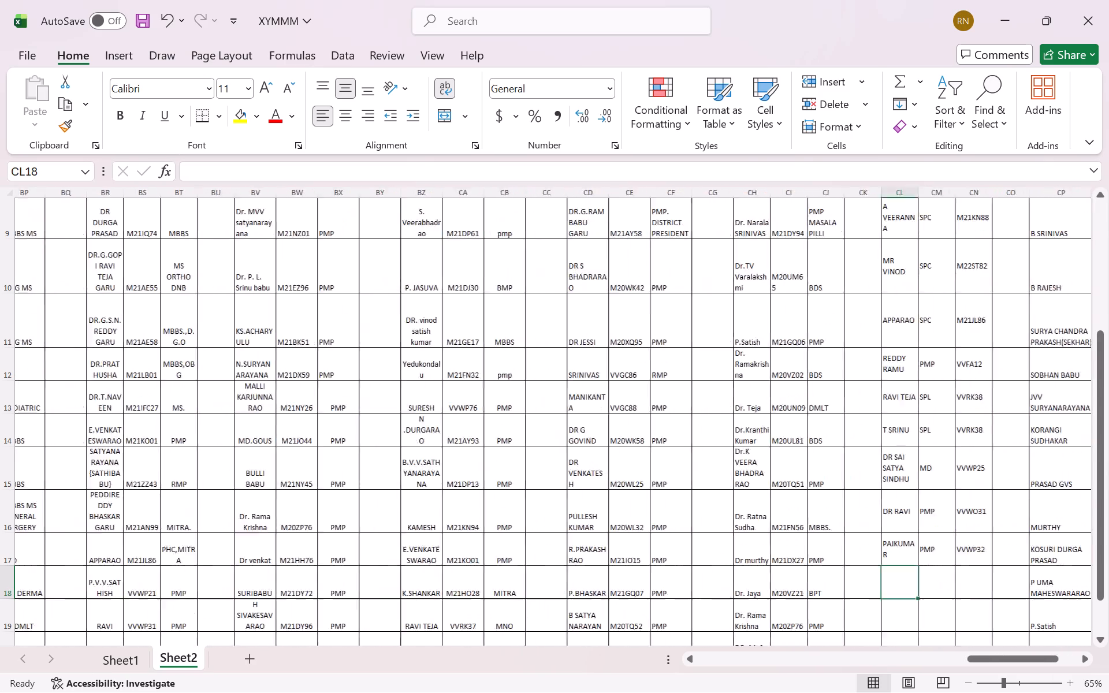
scroll(477, 367, right, 1)
scroll(477, 367, up, 3)
scroll(477, 367, right, 4)
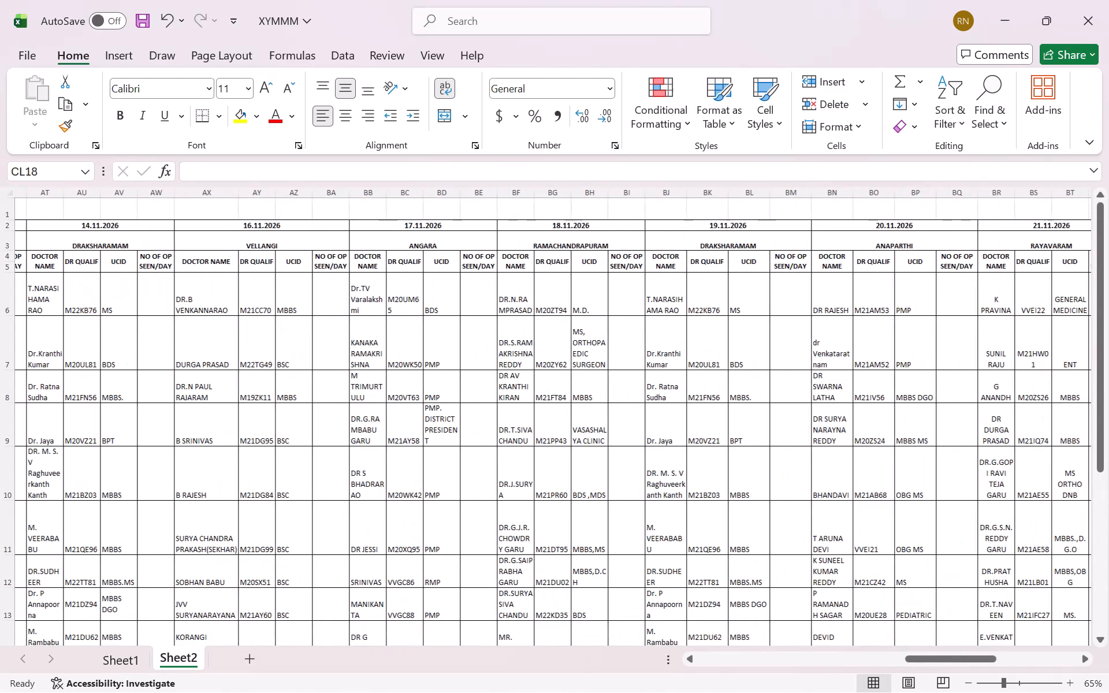
scroll(477, 367, right, 1)
scroll(477, 367, down, 2)
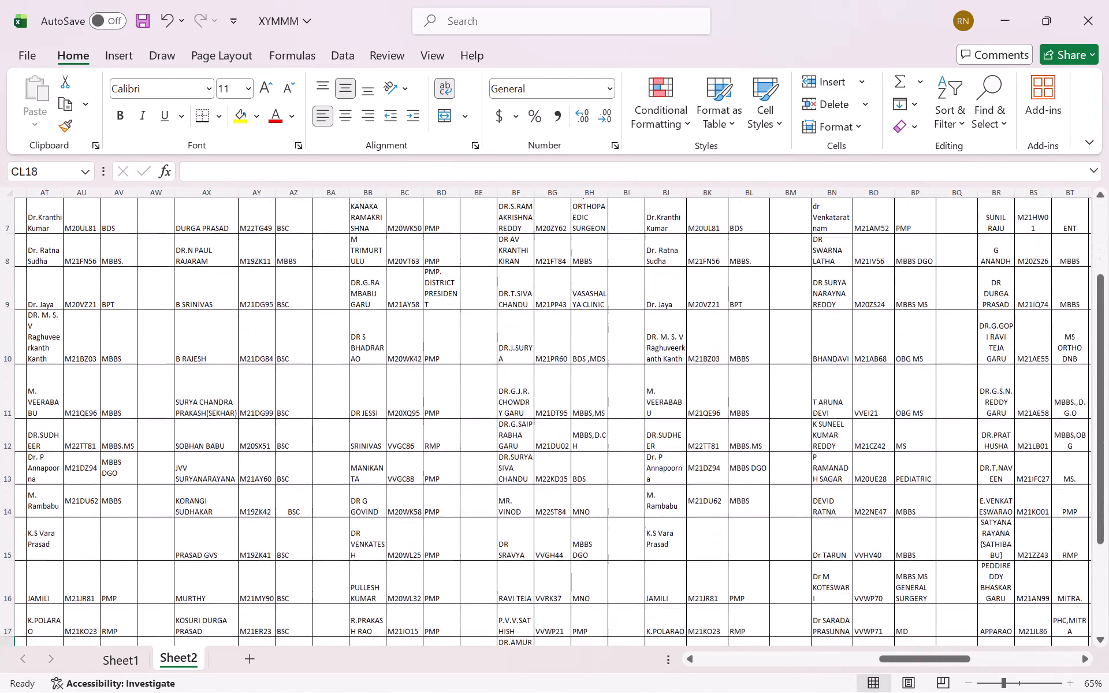
scroll(477, 367, left, 1)
scroll(477, 367, down, 1)
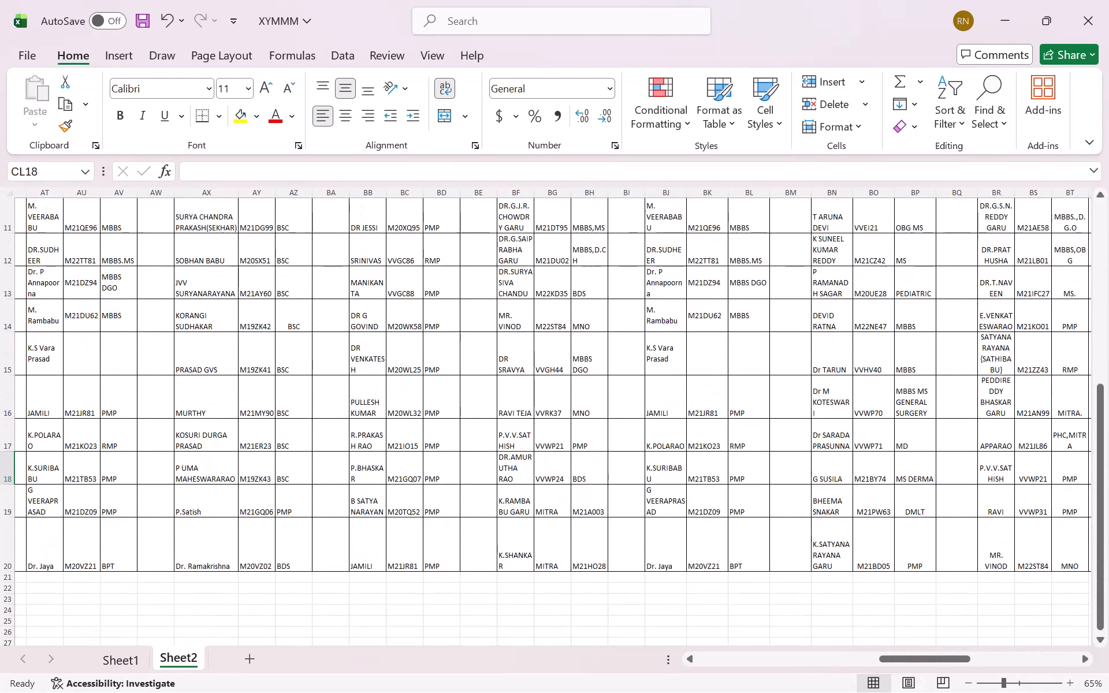
Correct the spelling of the row 16 doctor's given name to LEELA in the 13.11.2026 RAMACHANDRAPURAM block.
scroll(382, 364, up, 1)
scroll(382, 364, right, 1)
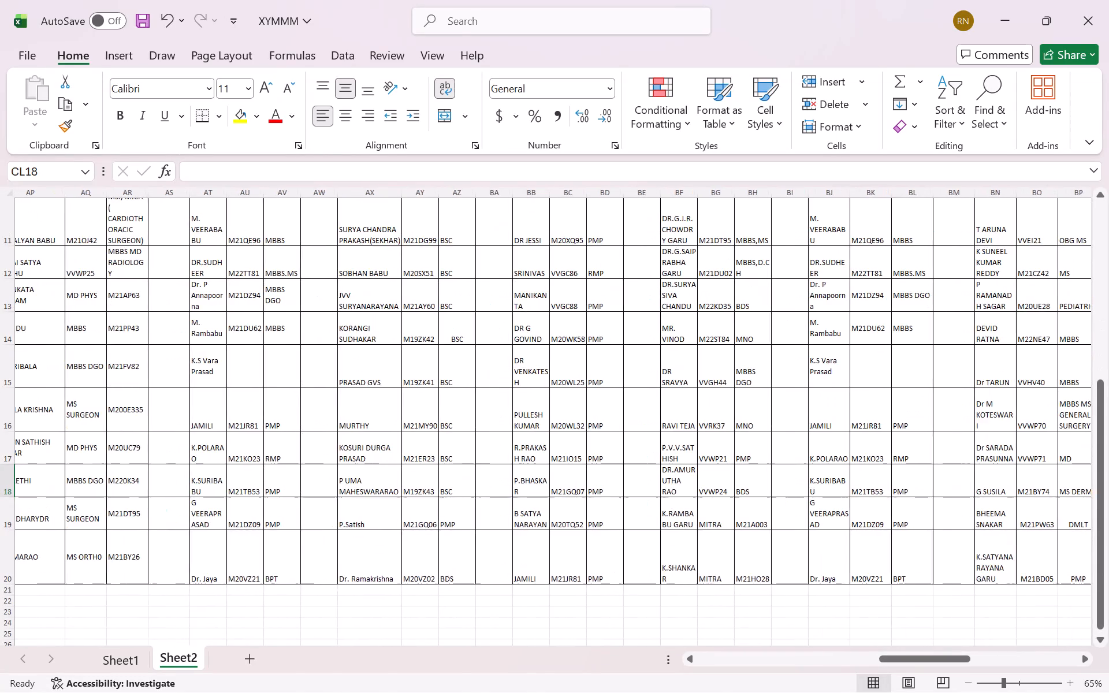
scroll(382, 364, right, 3)
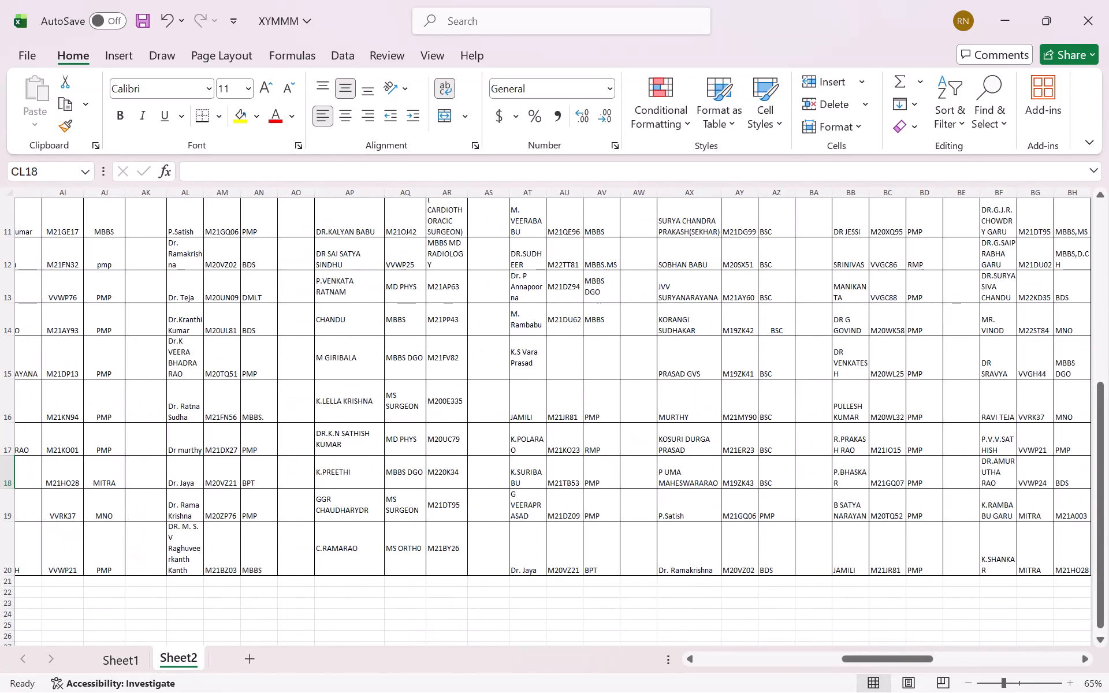
click(329, 397)
click(219, 175)
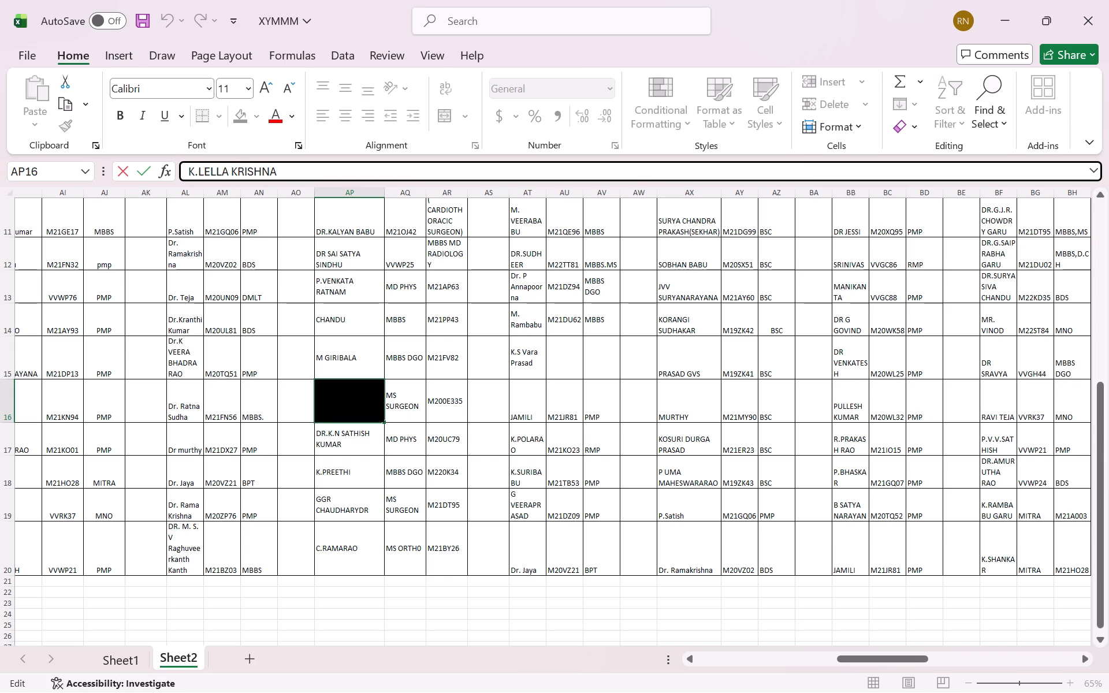
key(BackSpace)
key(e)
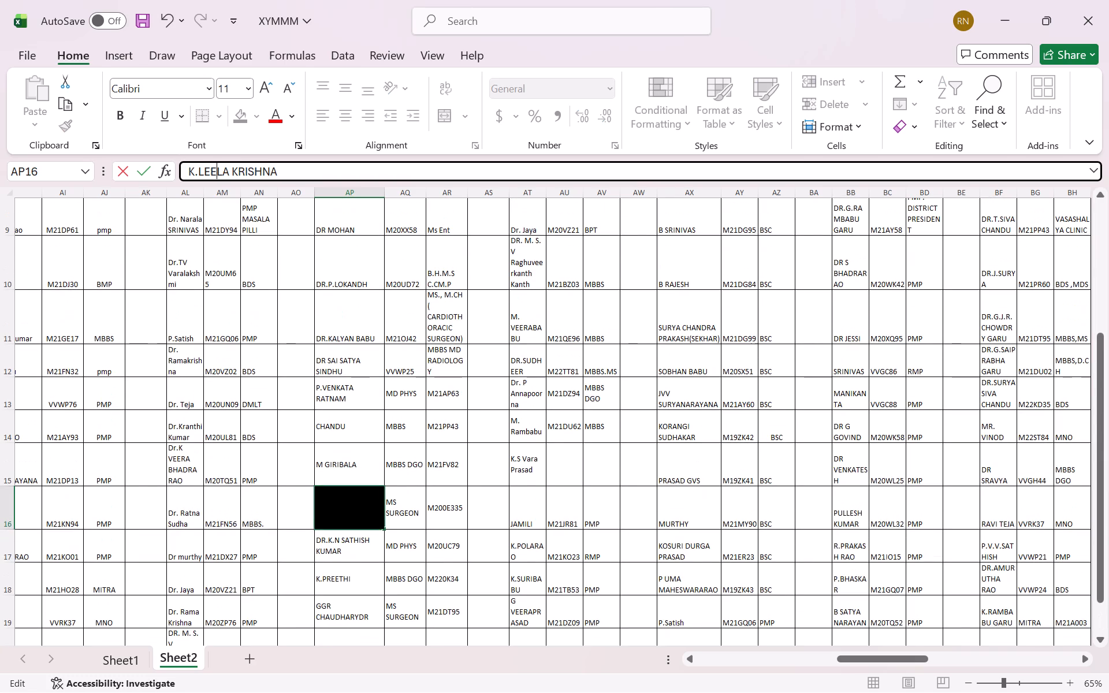
scroll(559, 310, left, 6)
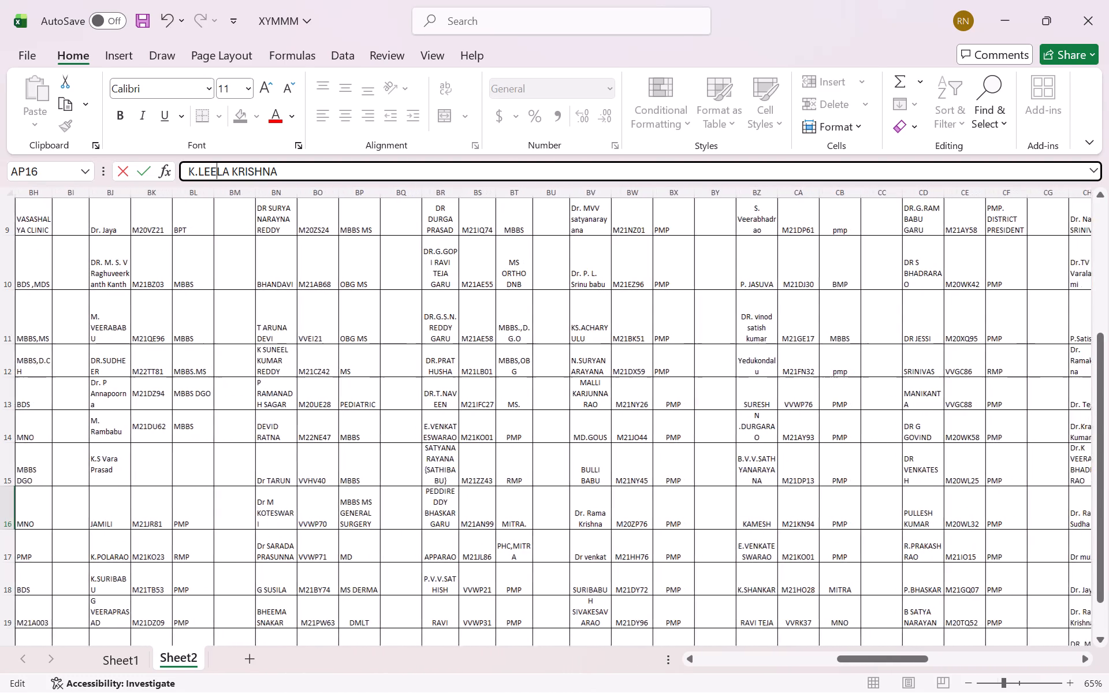
scroll(559, 310, up, 6)
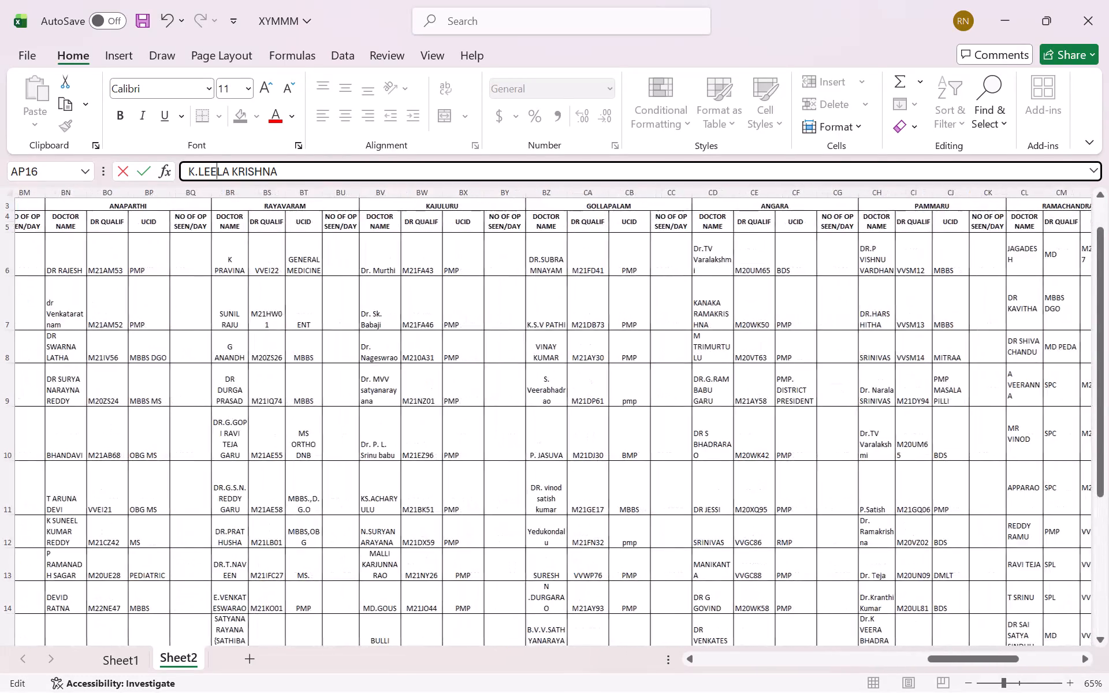
scroll(559, 310, up, 1)
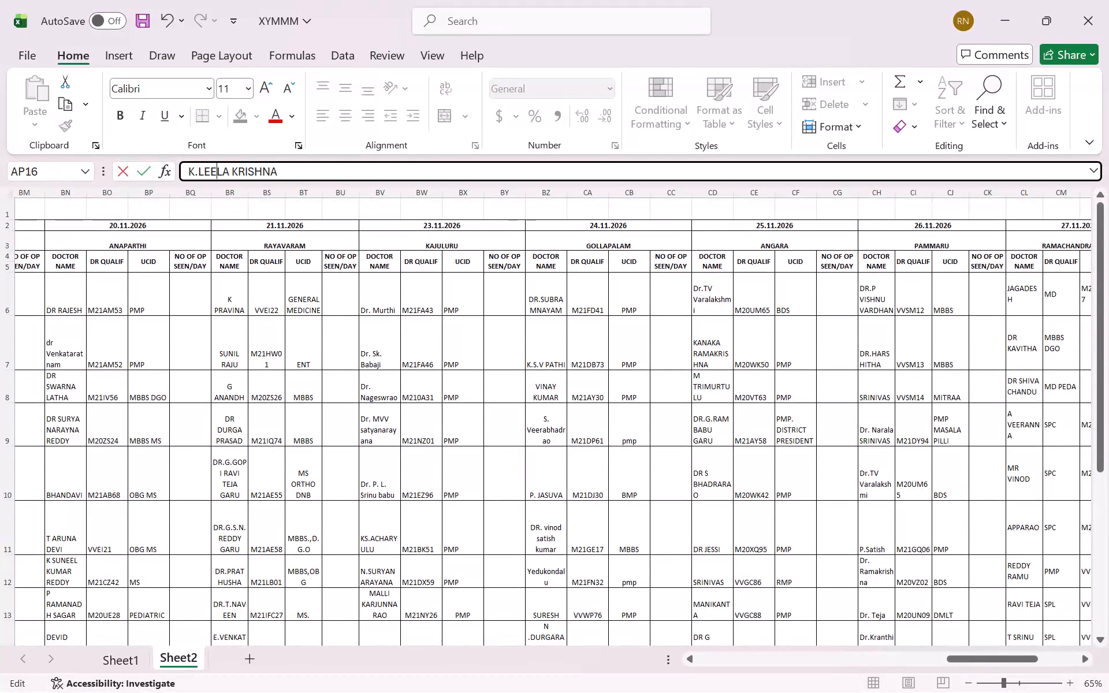
scroll(559, 310, left, 3)
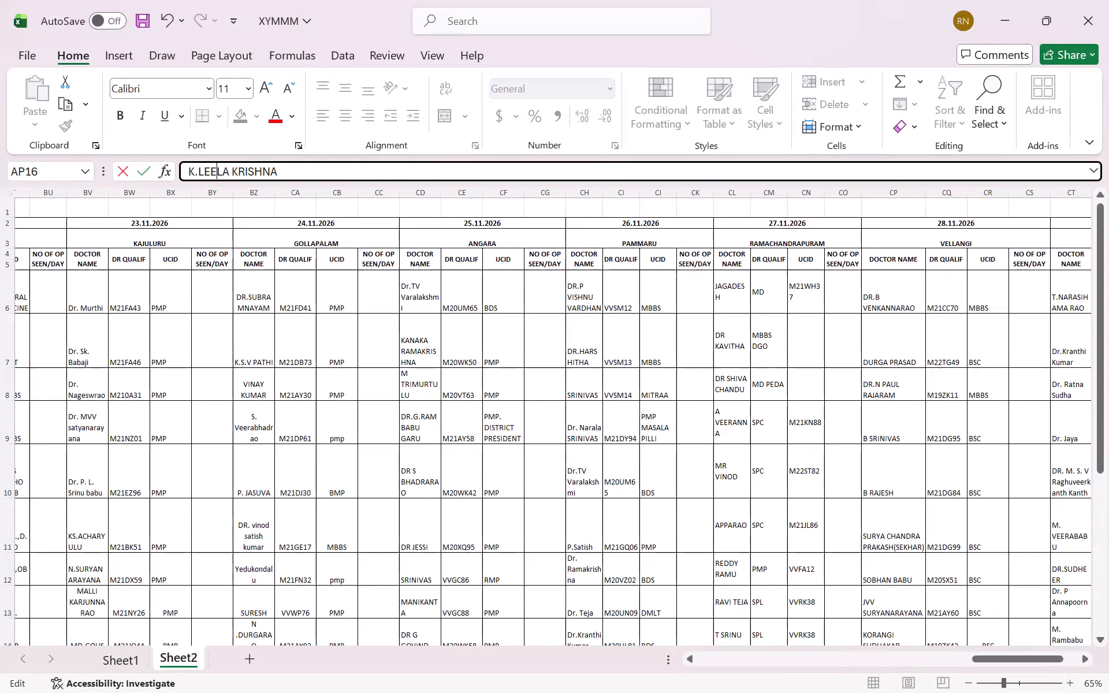
scroll(794, 341, down, 2)
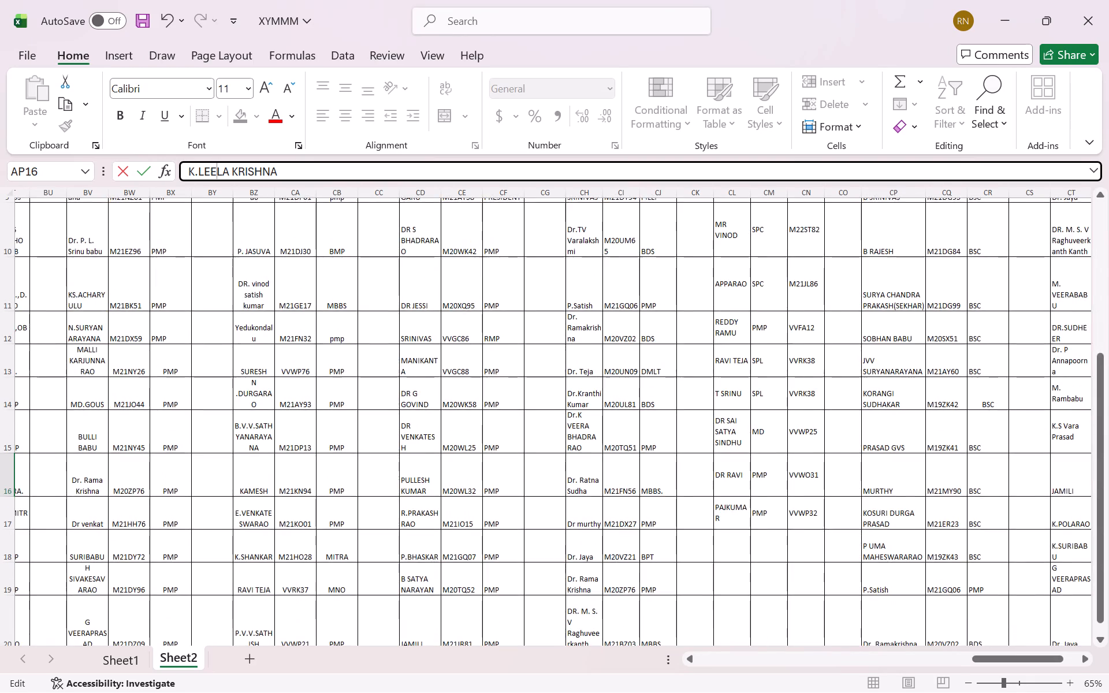
scroll(794, 341, down, 1)
click(720, 369)
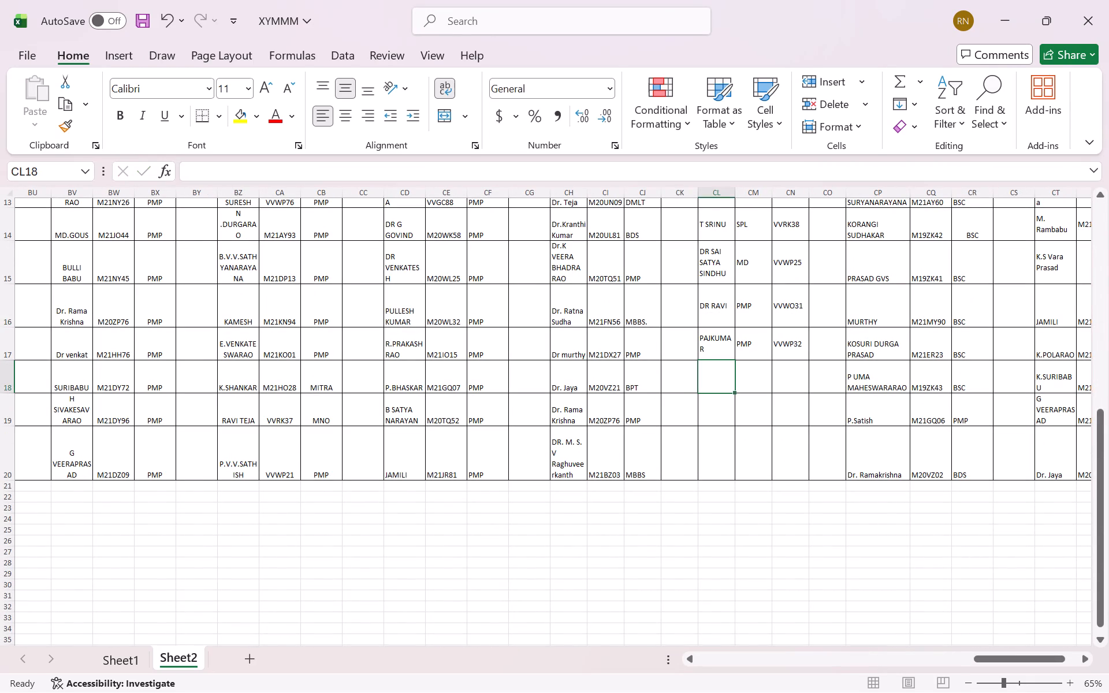
Search Sheet2 for the doctor name GIRI.
key(ctrl+f)
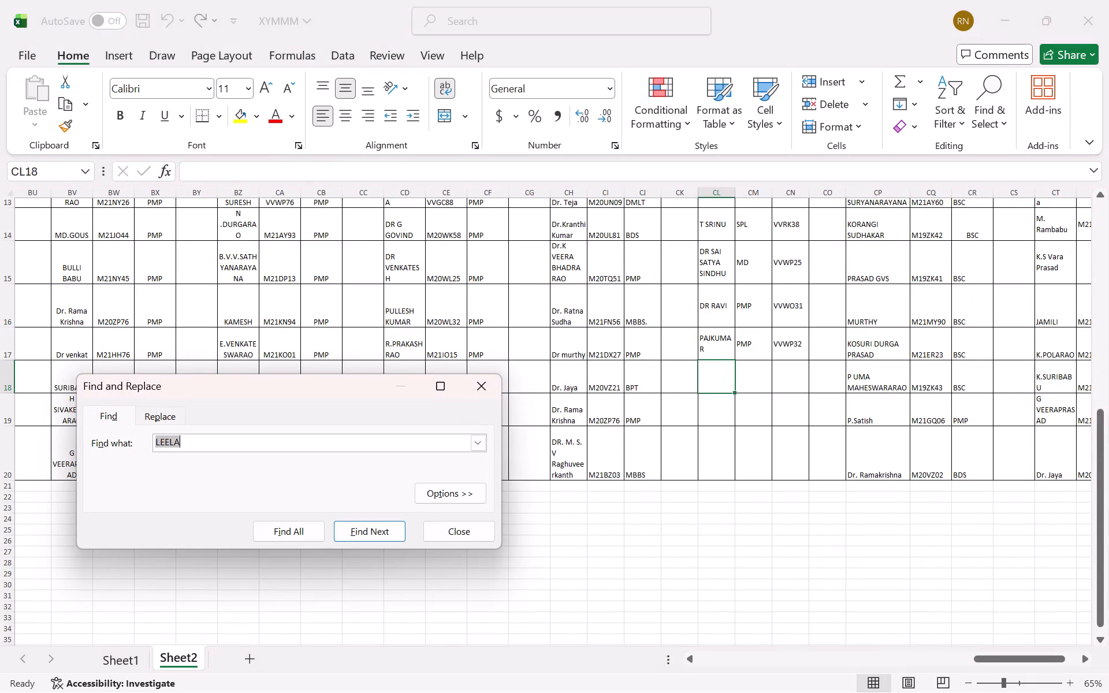
key(BackSpace)
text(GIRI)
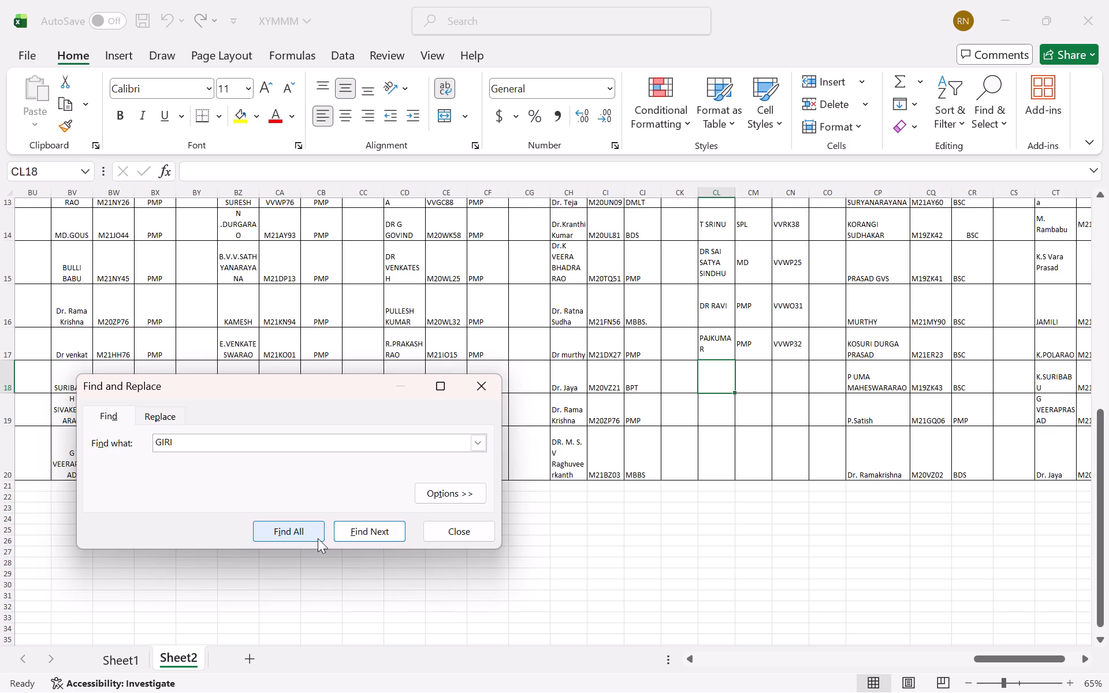
click(318, 538)
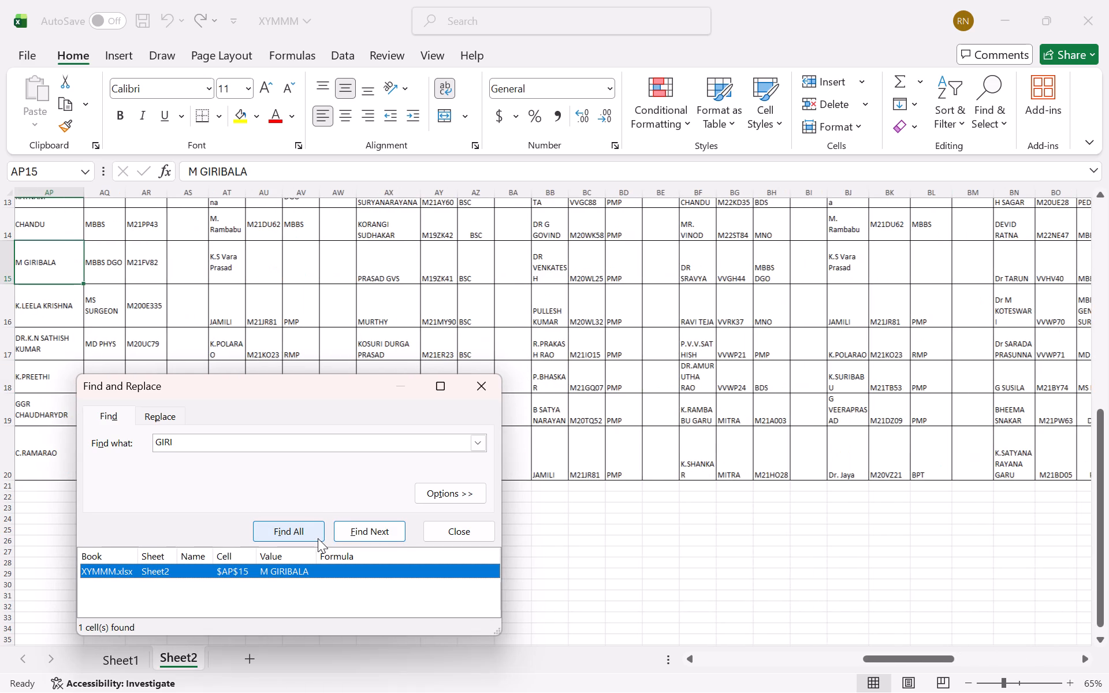
click(490, 376)
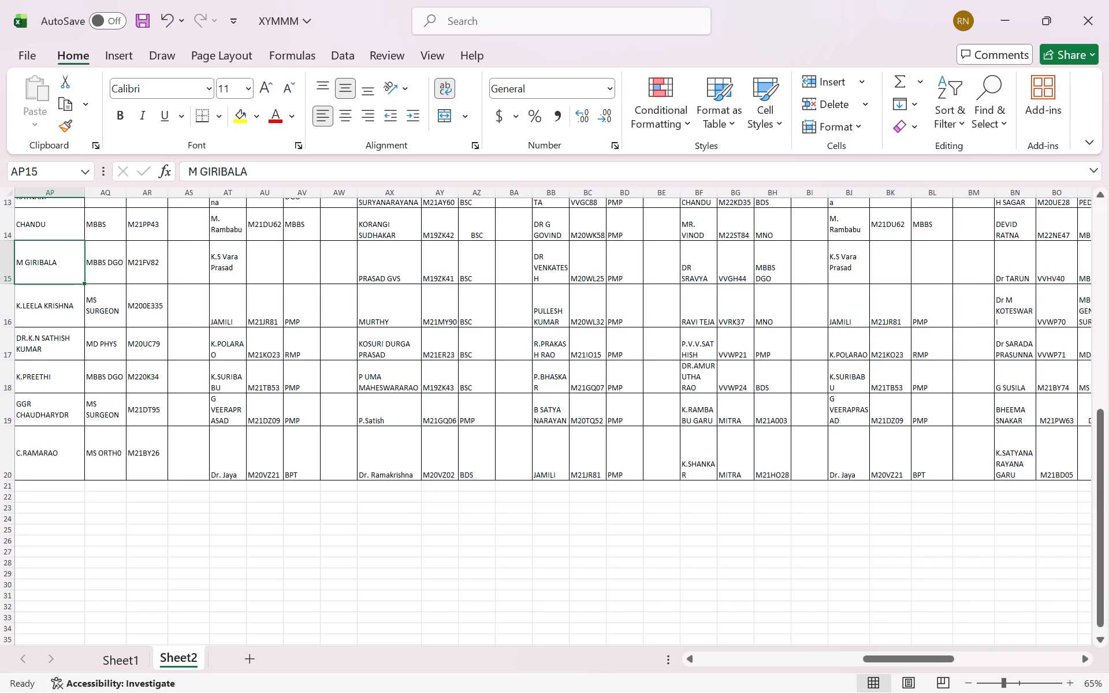
Search Sheet2 for all doctor names containing PRASAD.
scroll(357, 368, right, 1)
scroll(357, 368, up, 3)
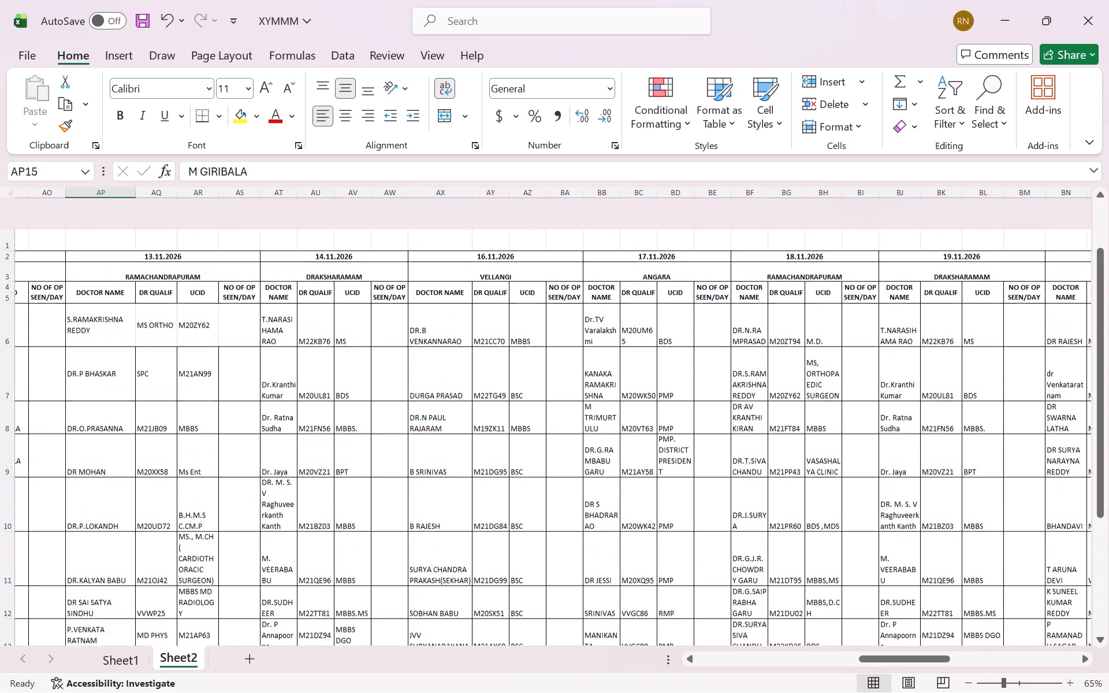
scroll(357, 368, up, 1)
scroll(357, 368, left, 4)
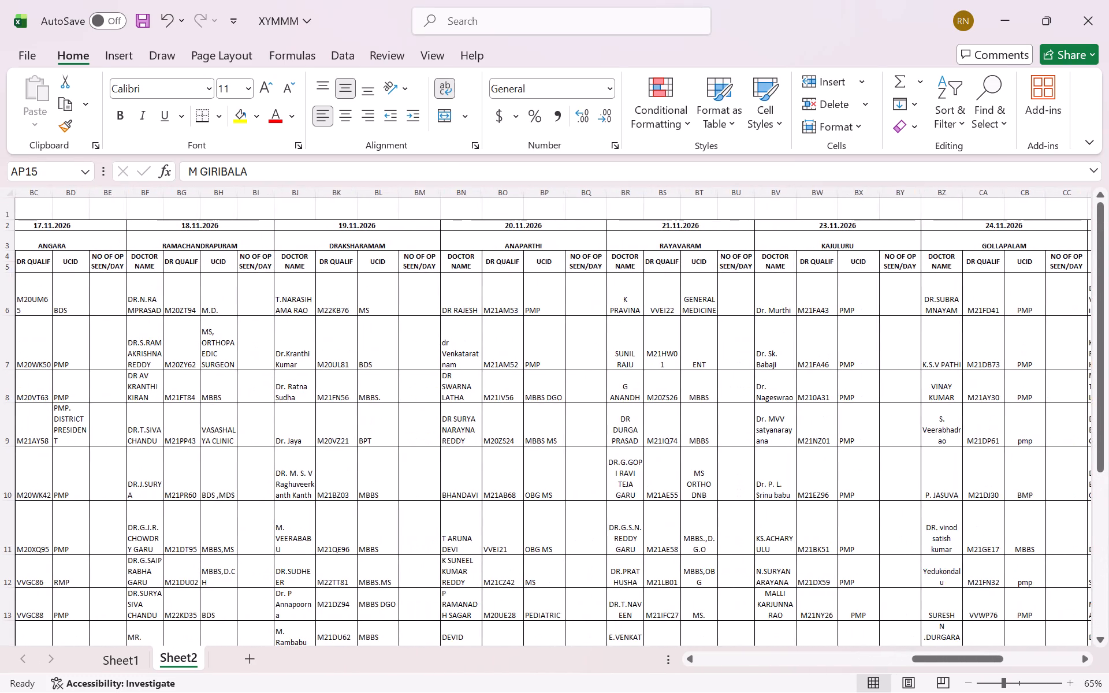
key(ctrl+f)
key(BackSpace)
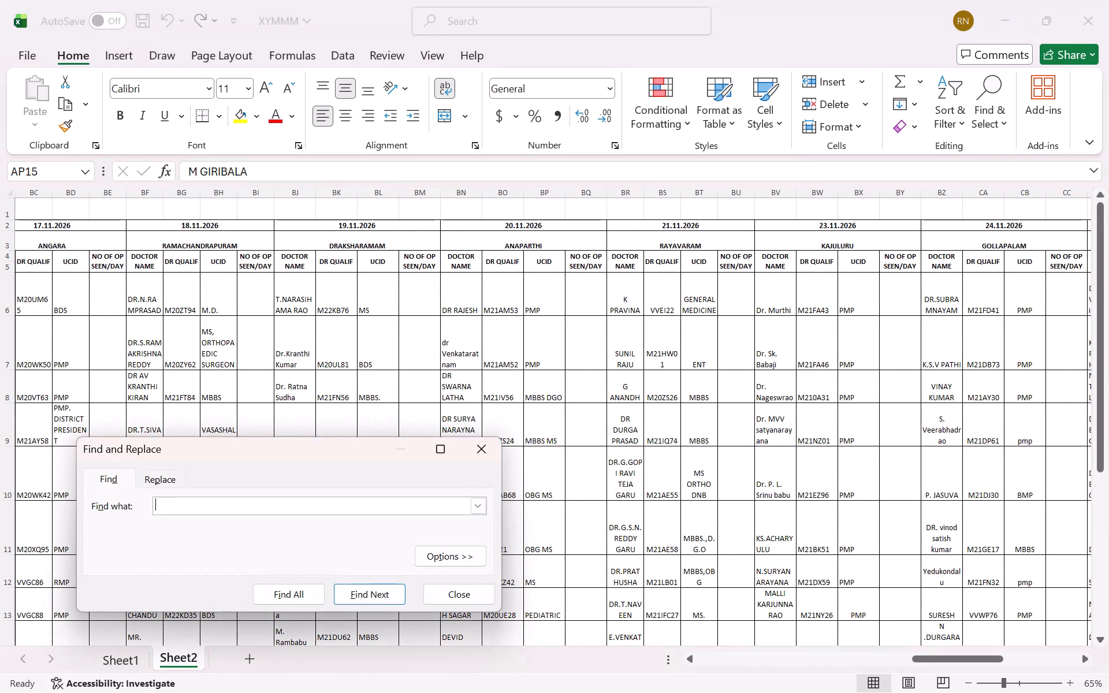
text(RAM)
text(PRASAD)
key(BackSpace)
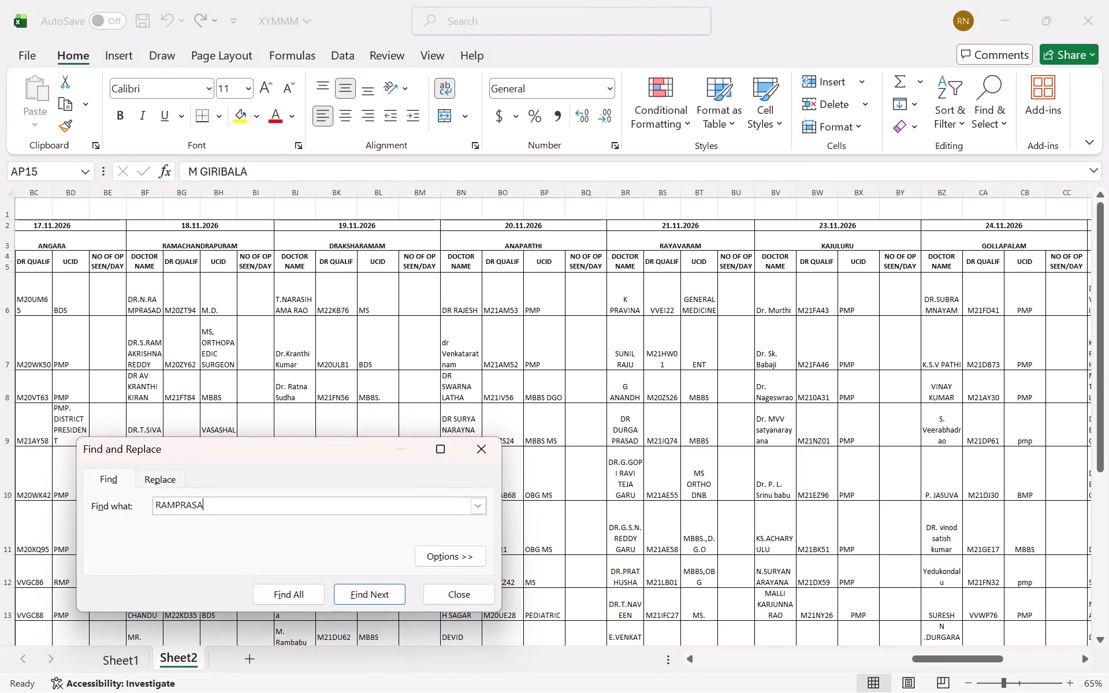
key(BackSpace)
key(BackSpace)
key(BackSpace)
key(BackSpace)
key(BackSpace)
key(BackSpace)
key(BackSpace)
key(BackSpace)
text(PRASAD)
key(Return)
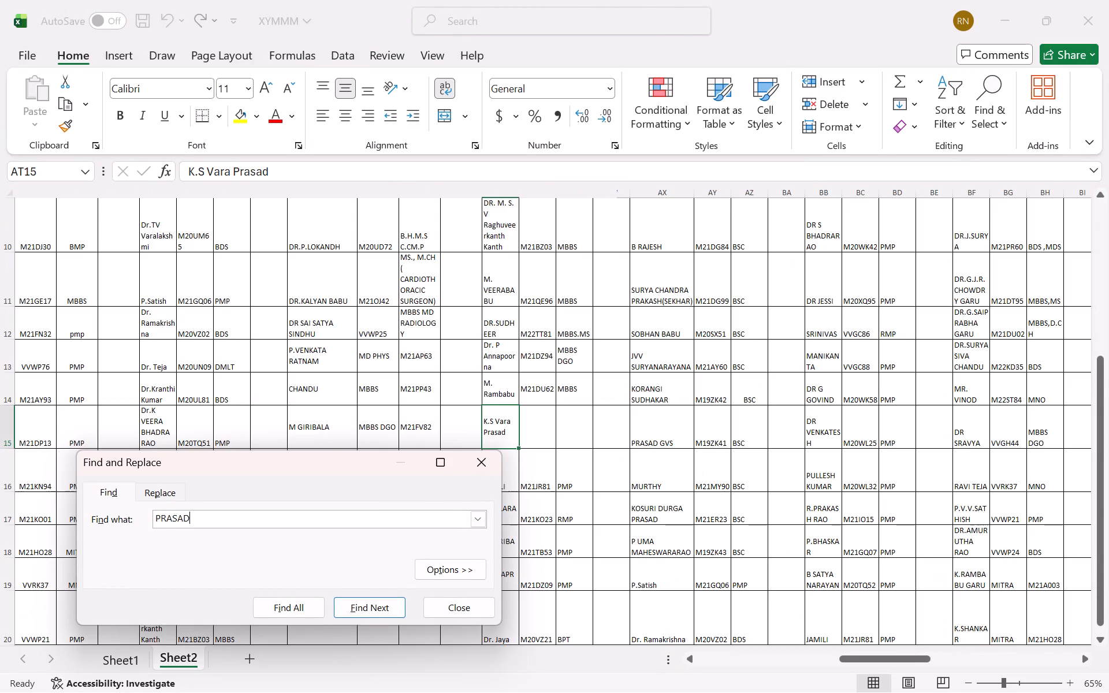
click(285, 613)
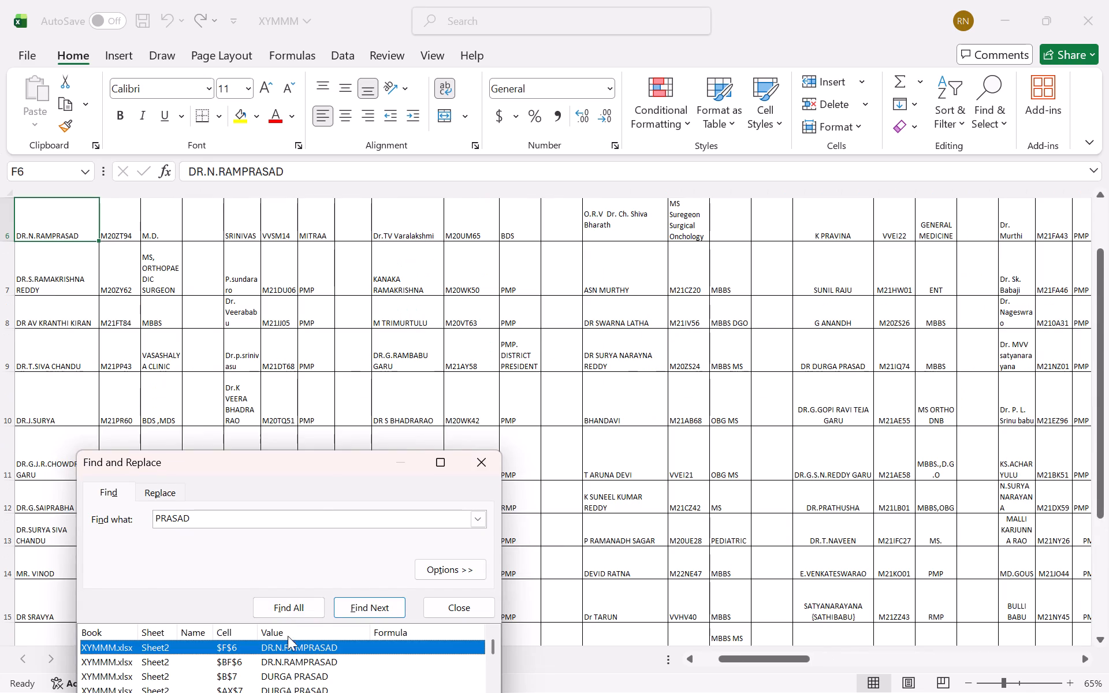
scroll(288, 643, up, 1)
scroll(288, 643, up, 20)
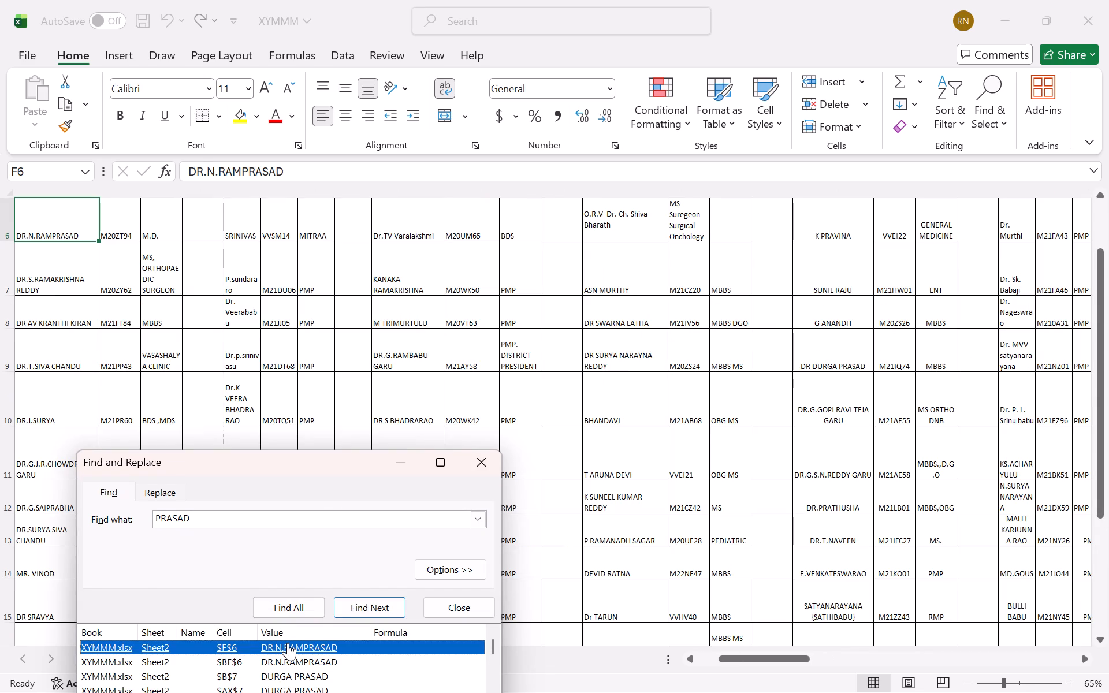
Search Sheet2 for all doctor names containing DURGA and look through the list of matches.
click(382, 520)
key(BackSpace)
key(BackSpace)
key(BackSpace)
key(BackSpace)
key(BackSpace)
key(BackSpace)
key(BackSpace)
key(BackSpace)
key(BackSpace)
key(BackSpace)
key(BackSpace)
key(BackSpace)
key(BackSpace)
key(BackSpace)
key(BackSpace)
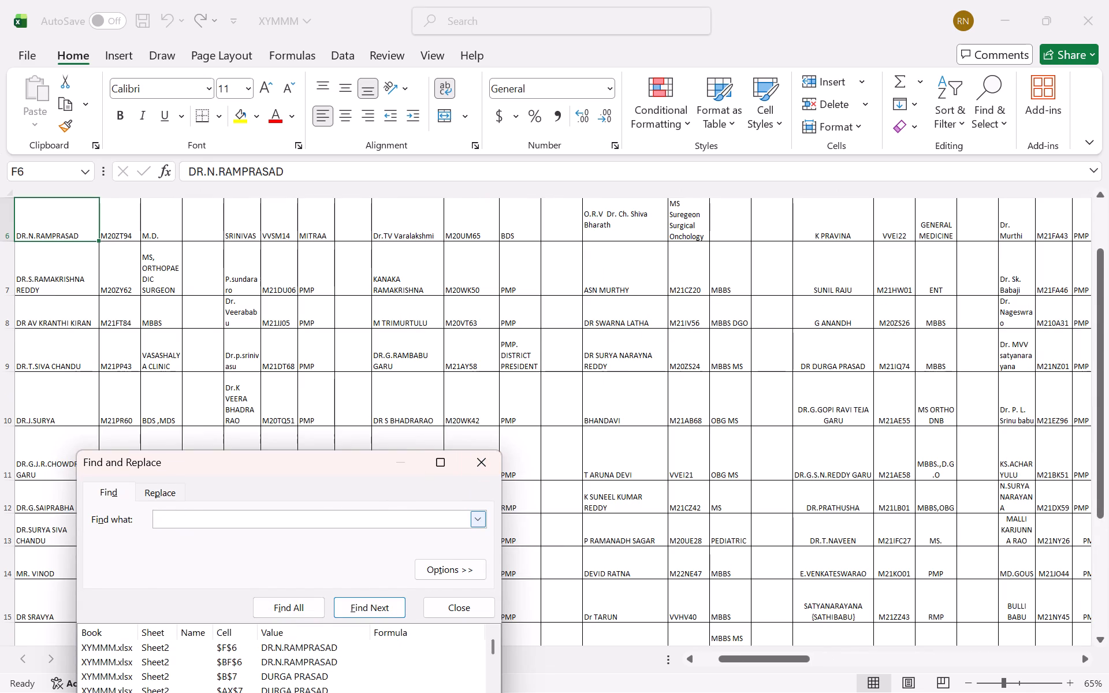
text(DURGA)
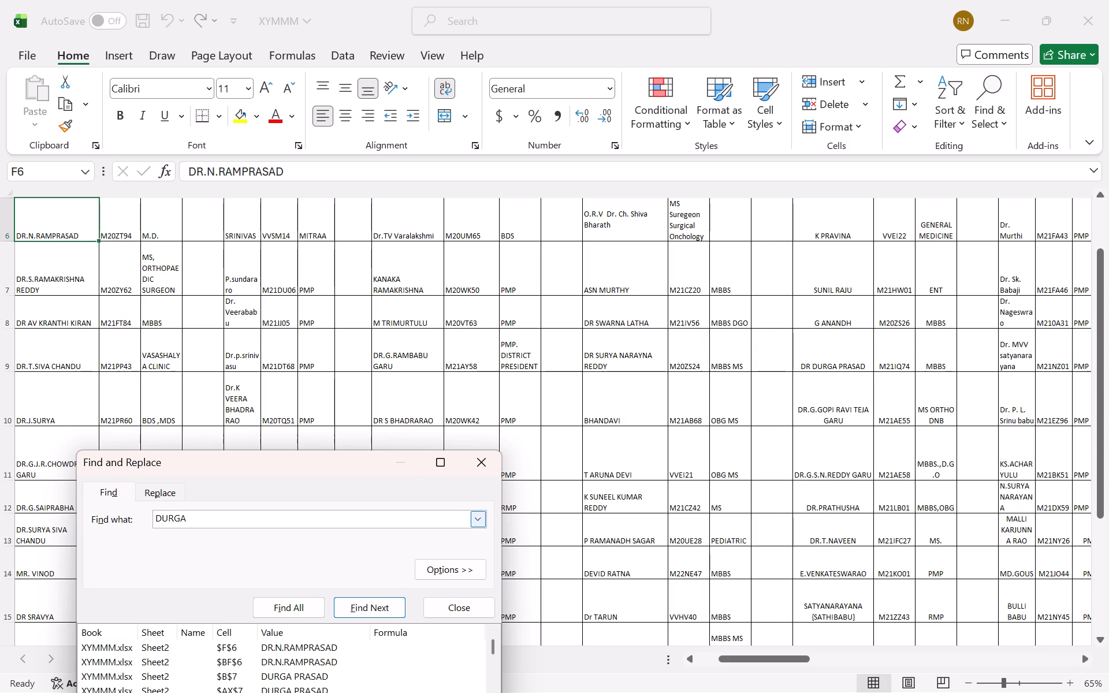
click(279, 610)
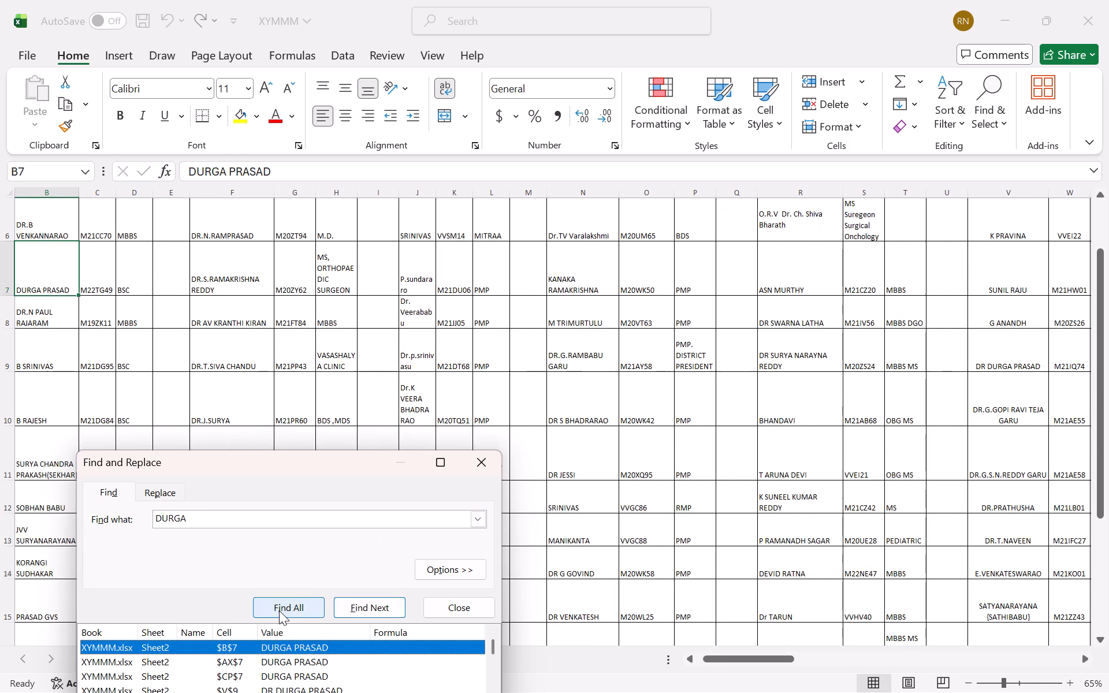
scroll(273, 664, up, 1)
scroll(273, 664, down, 1)
scroll(273, 664, up, 1)
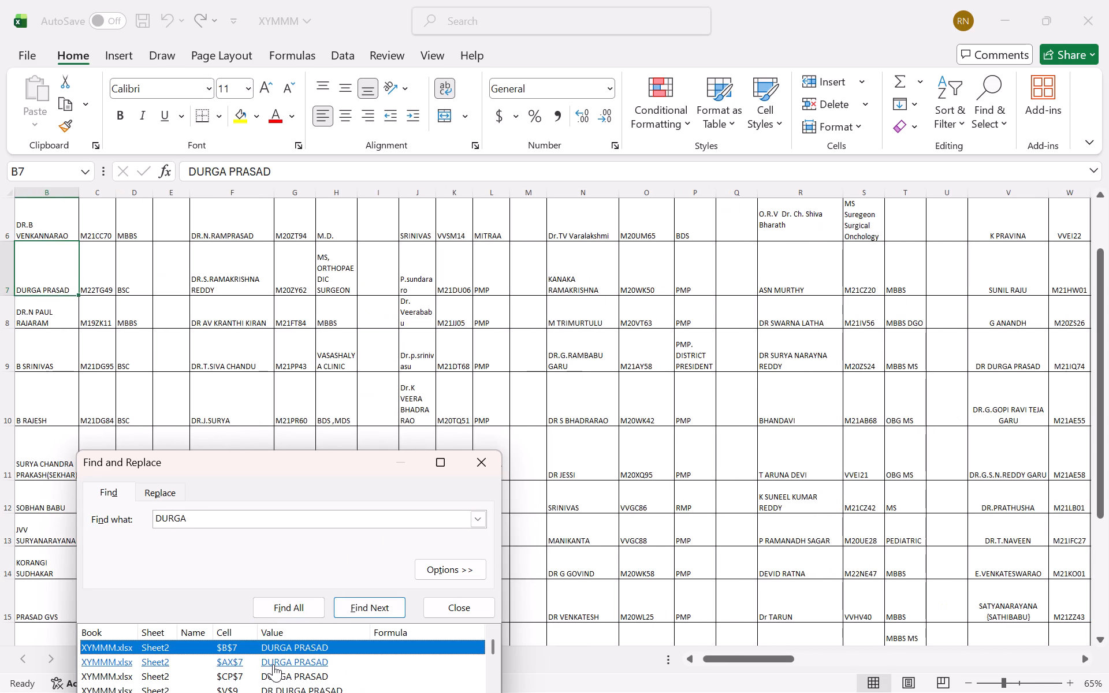
scroll(273, 664, down, 2)
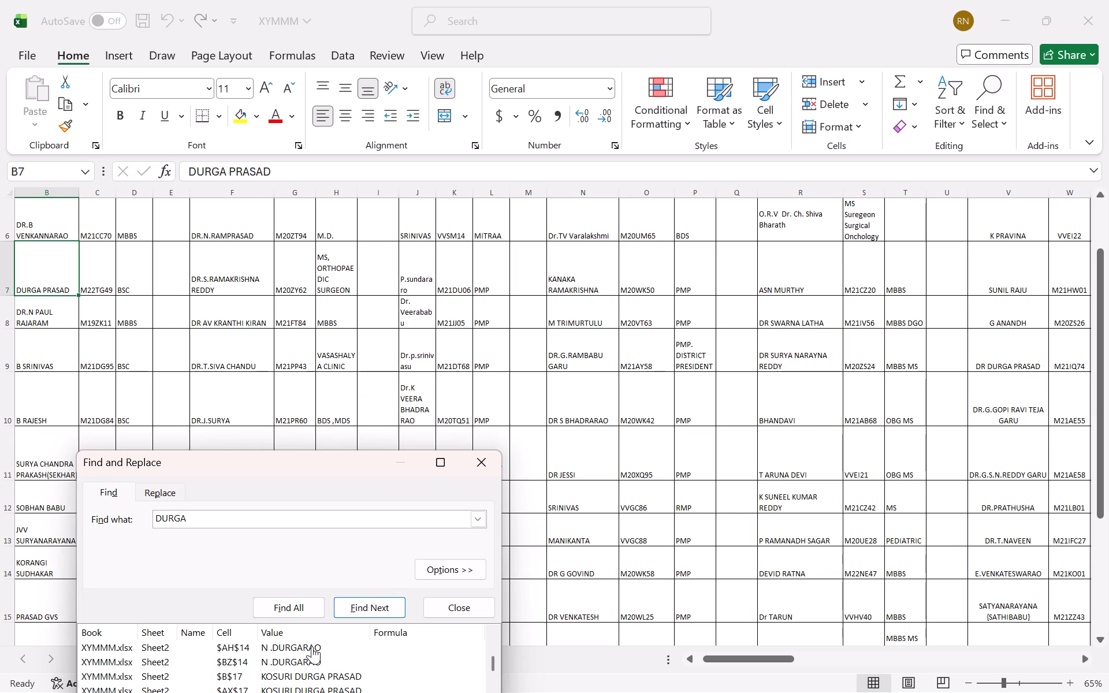
scroll(312, 646, down, 1)
scroll(312, 646, up, 1)
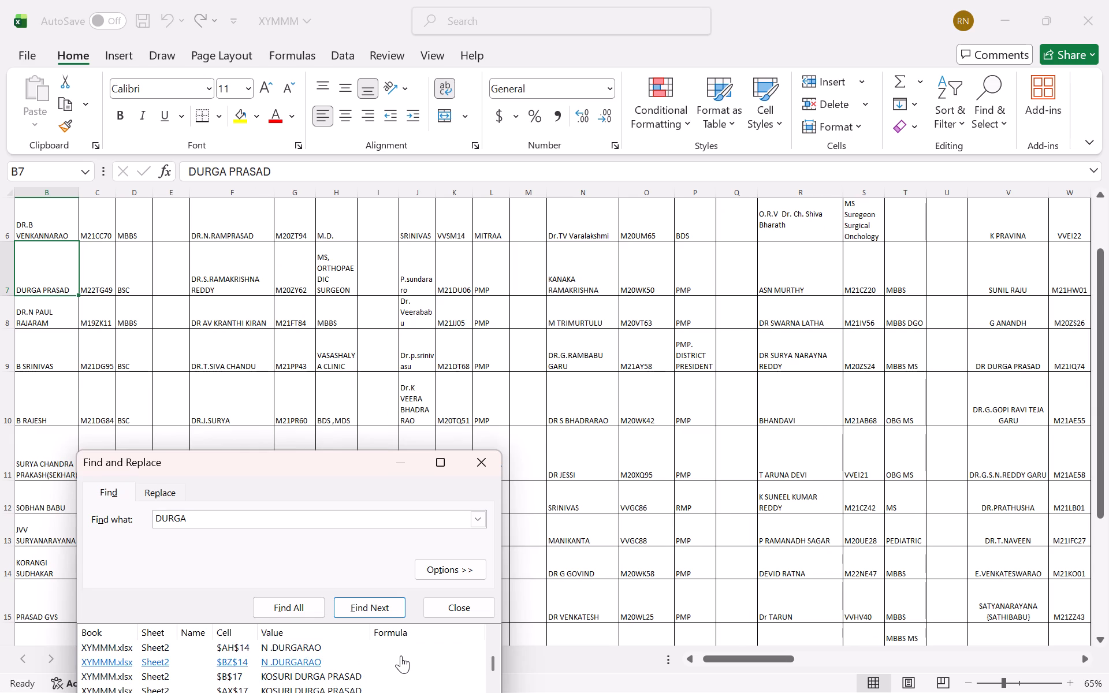
scroll(401, 655, down, 1)
scroll(401, 655, up, 2)
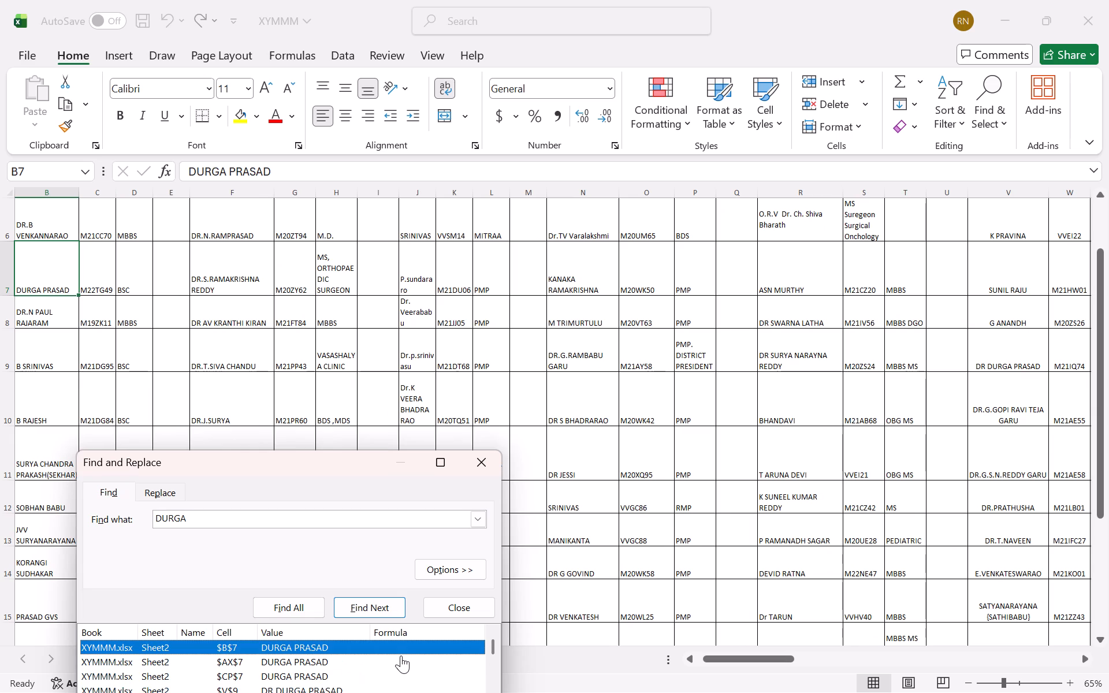
click(478, 461)
scroll(647, 399, up, 6)
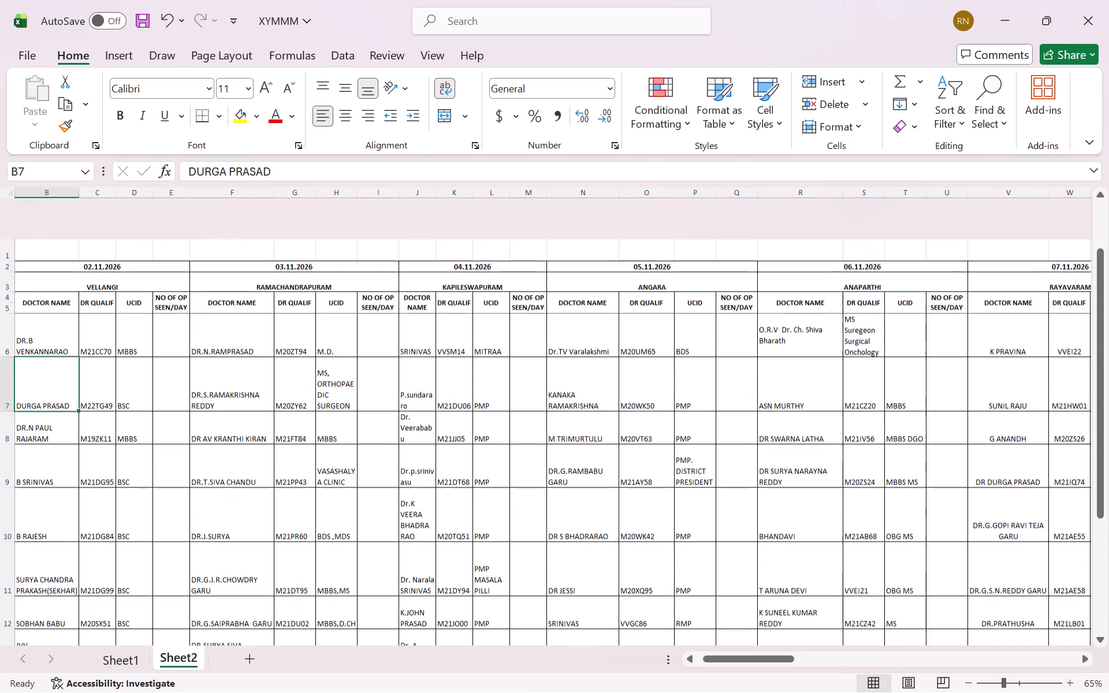
scroll(647, 399, left, 20)
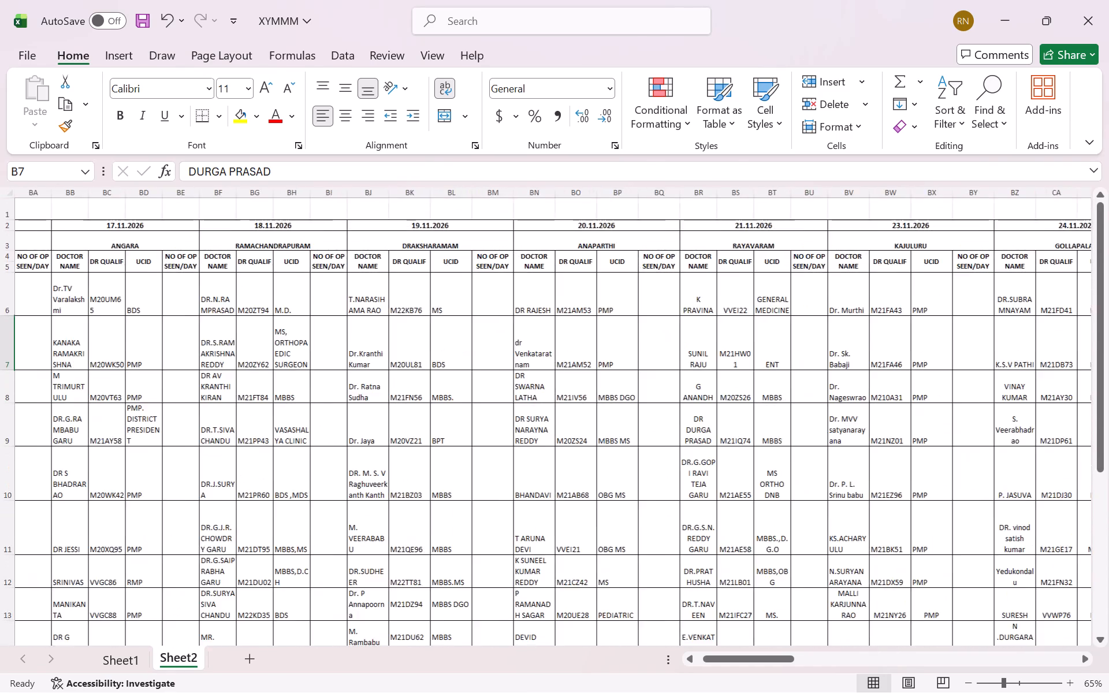
scroll(647, 399, left, 4)
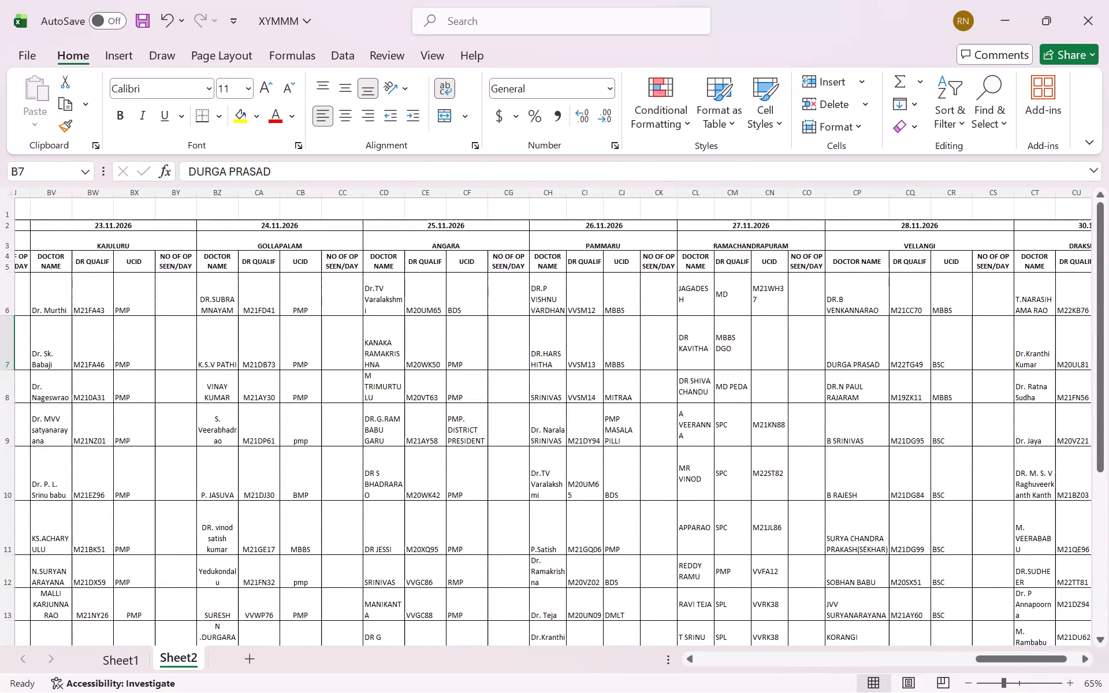
scroll(647, 399, left, 1)
scroll(647, 399, down, 4)
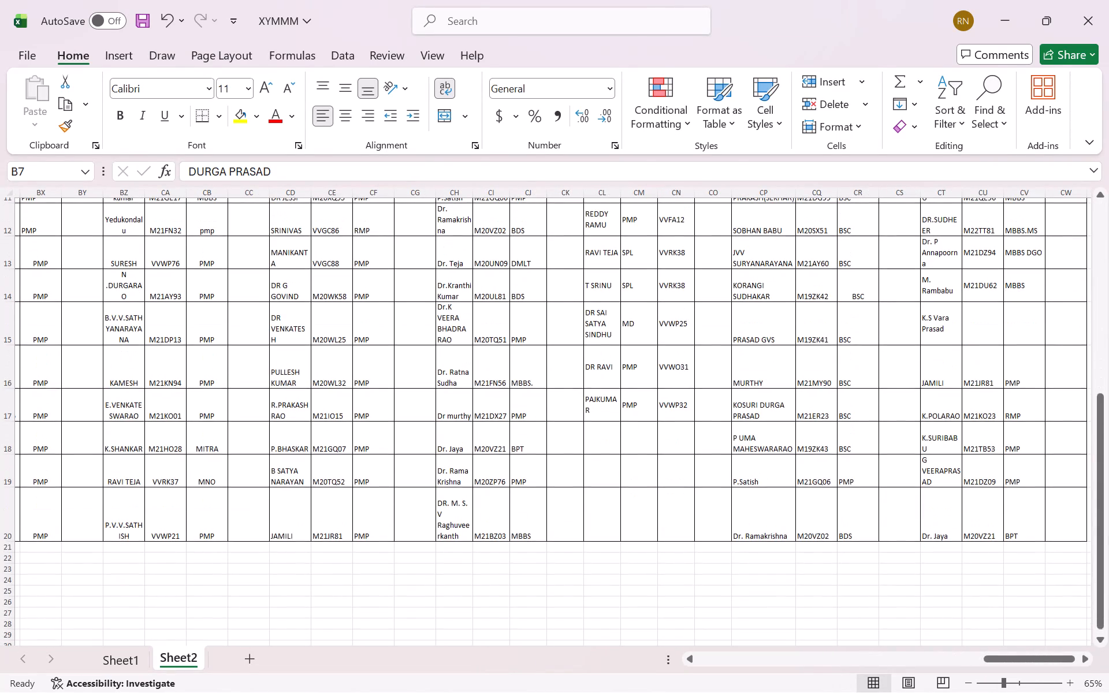
click(602, 432)
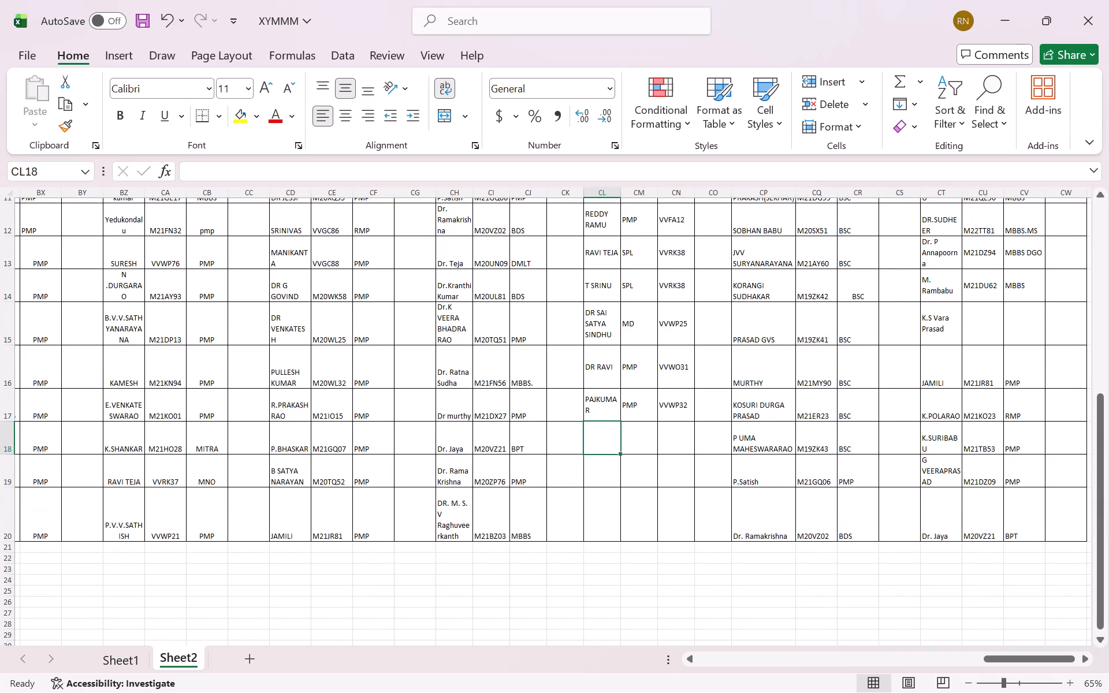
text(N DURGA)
click(637, 436)
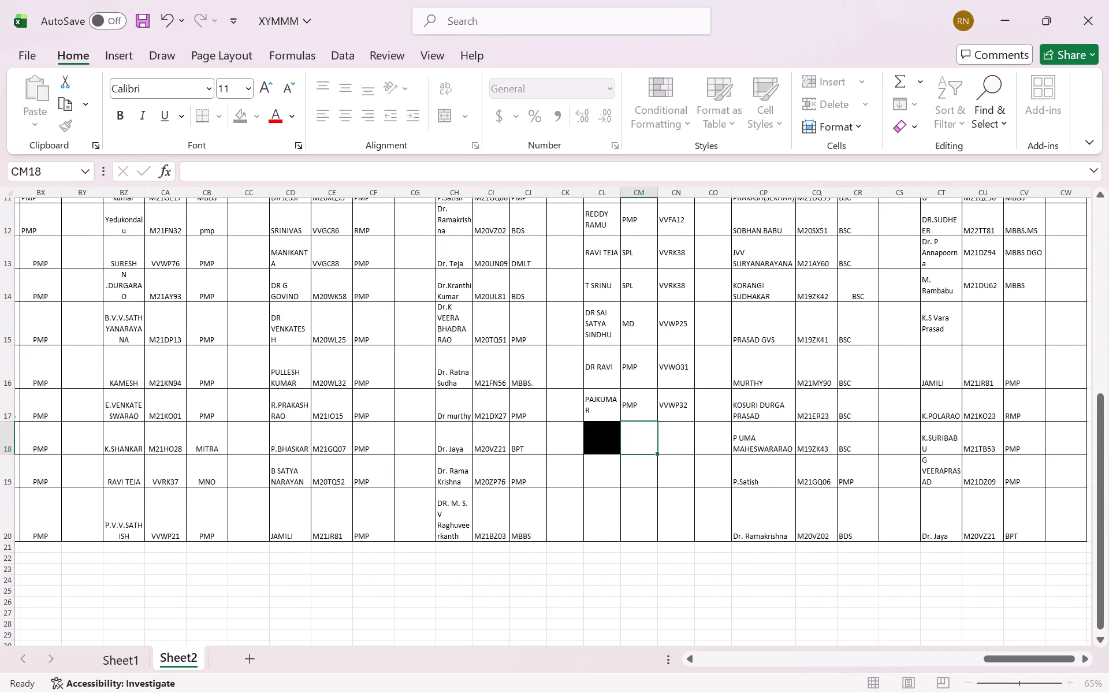
Enter MBBS DGO as the DR QUALIF for row 18 of the 27.11.2026 RAMACHANDRAPURAM block.
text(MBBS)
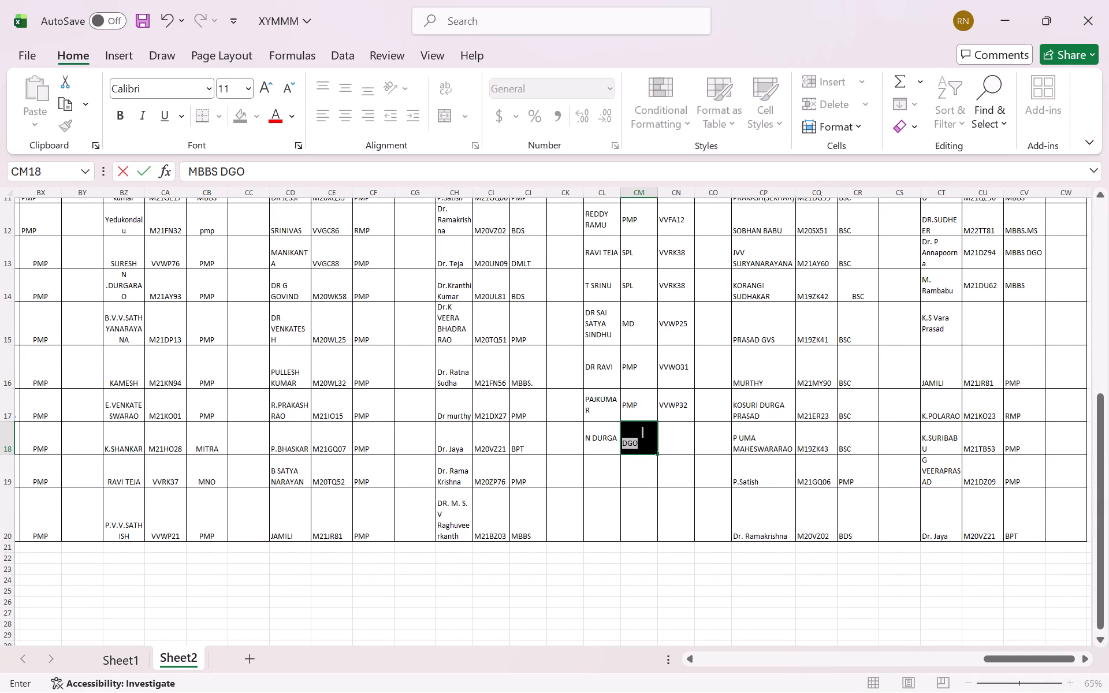
click(676, 444)
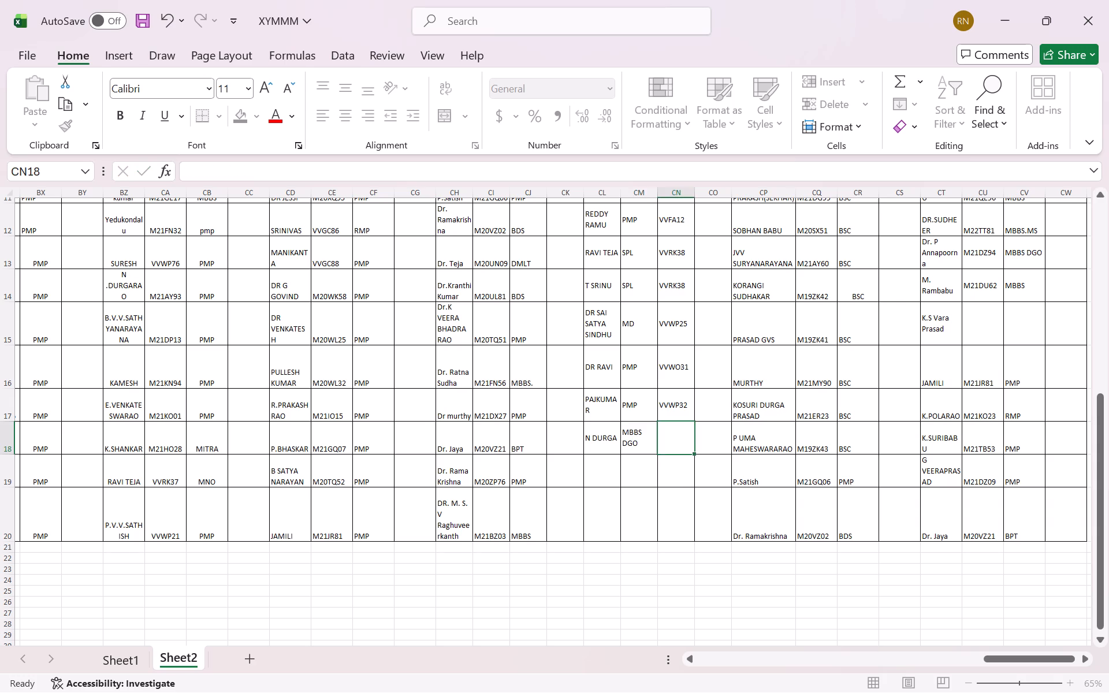
Search Sheet2 for all doctor names containing AMRUTH.
scroll(624, 452, up, 5)
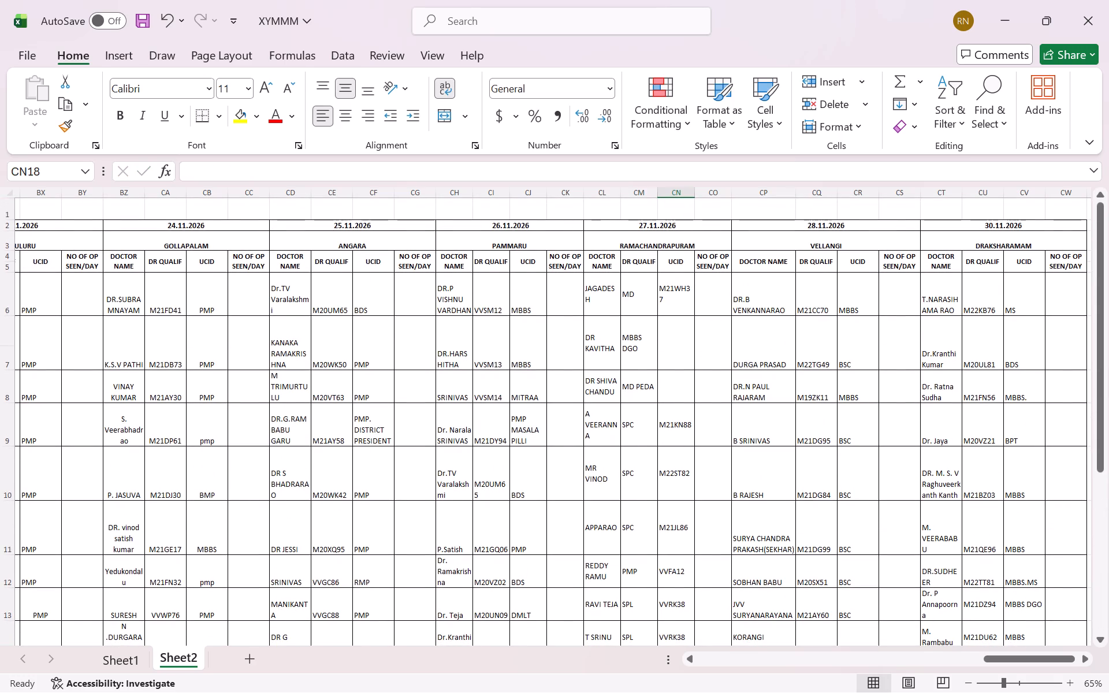
scroll(624, 452, down, 1)
scroll(624, 452, up, 2)
scroll(624, 452, down, 3)
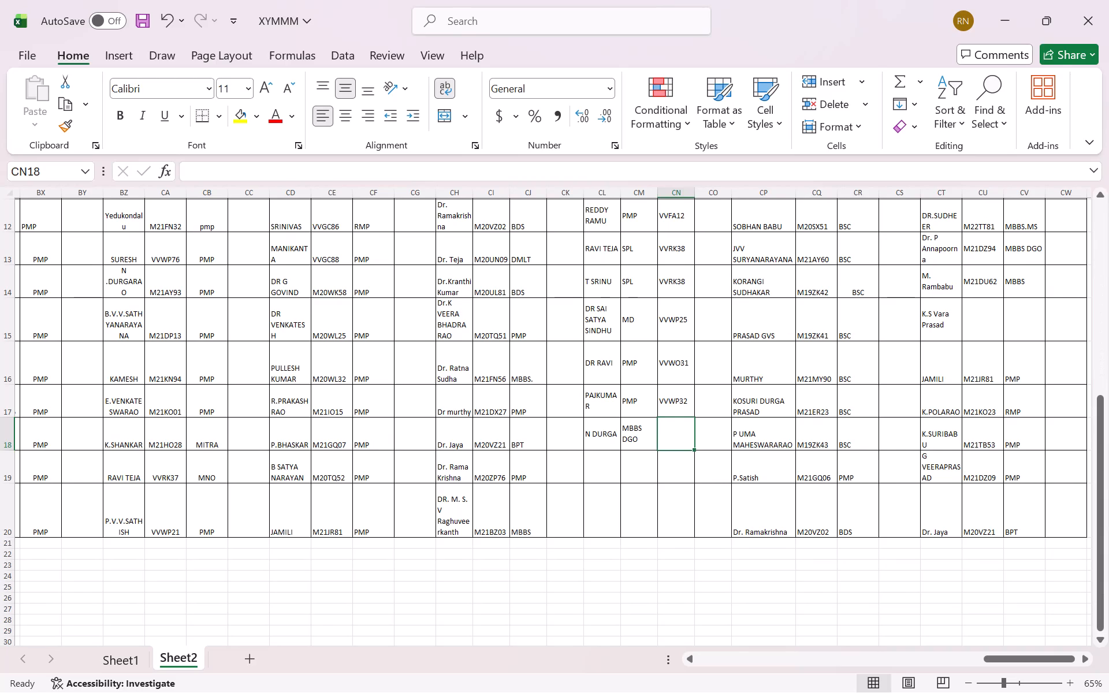
key(ctrl+f)
key(BackSpace)
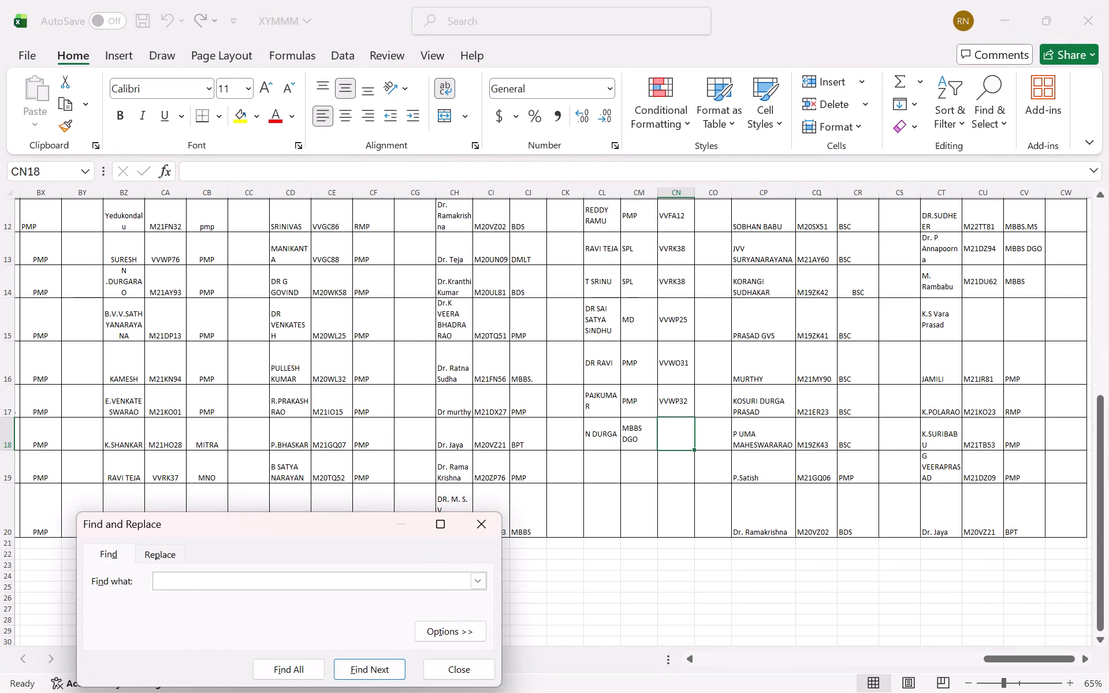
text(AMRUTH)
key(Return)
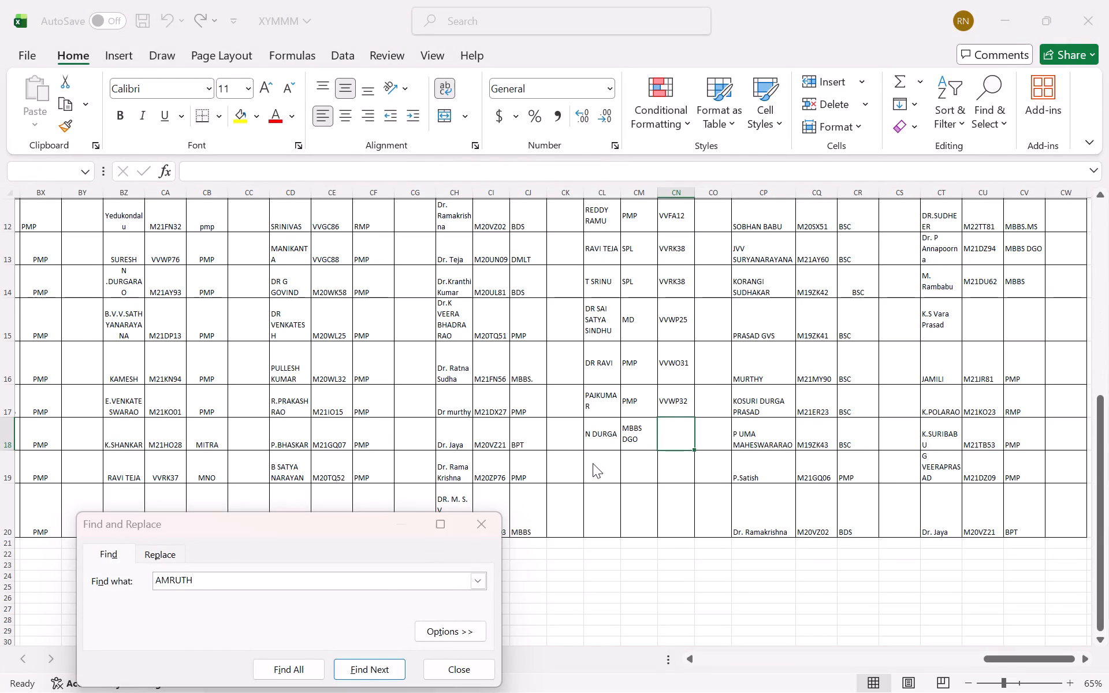
click(397, 651)
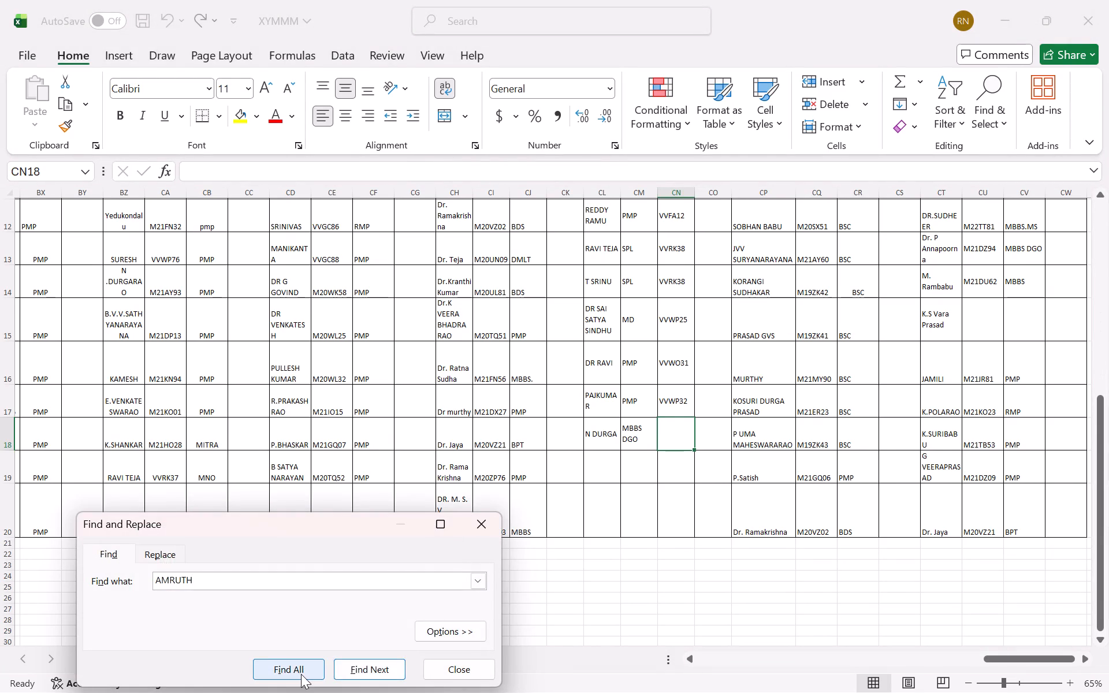
click(301, 674)
click(384, 654)
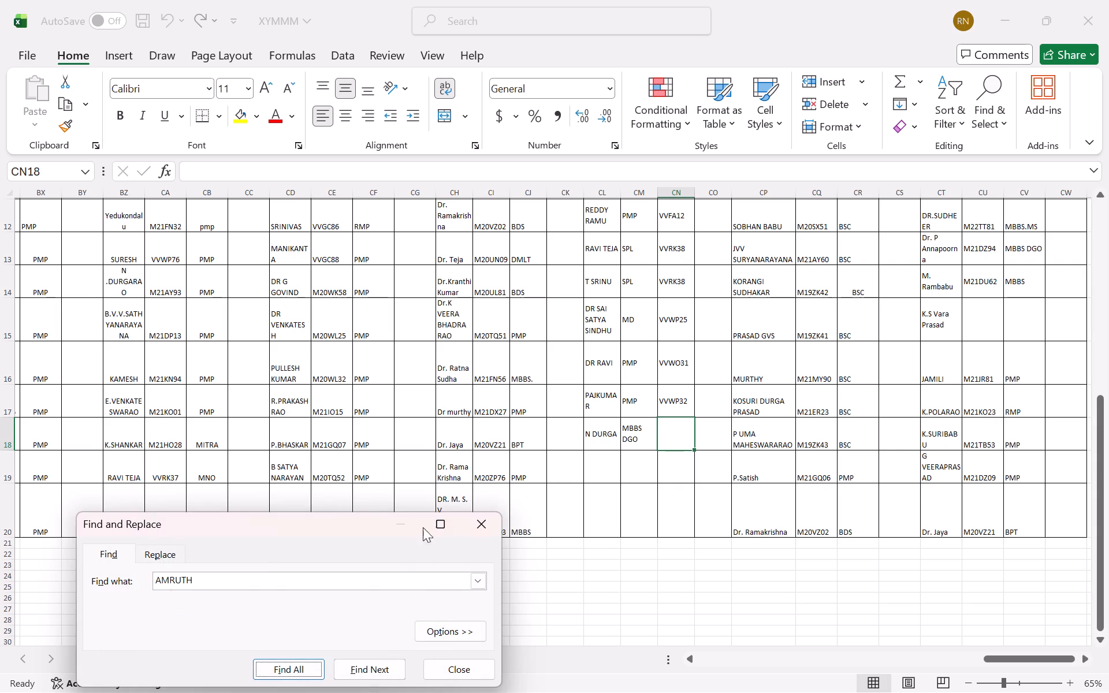
click(470, 523)
Enter doctor Amruth's full name with the DR prefix and BDS as DR QUALIF in row 19 of the 27.11.2026 block.
click(597, 468)
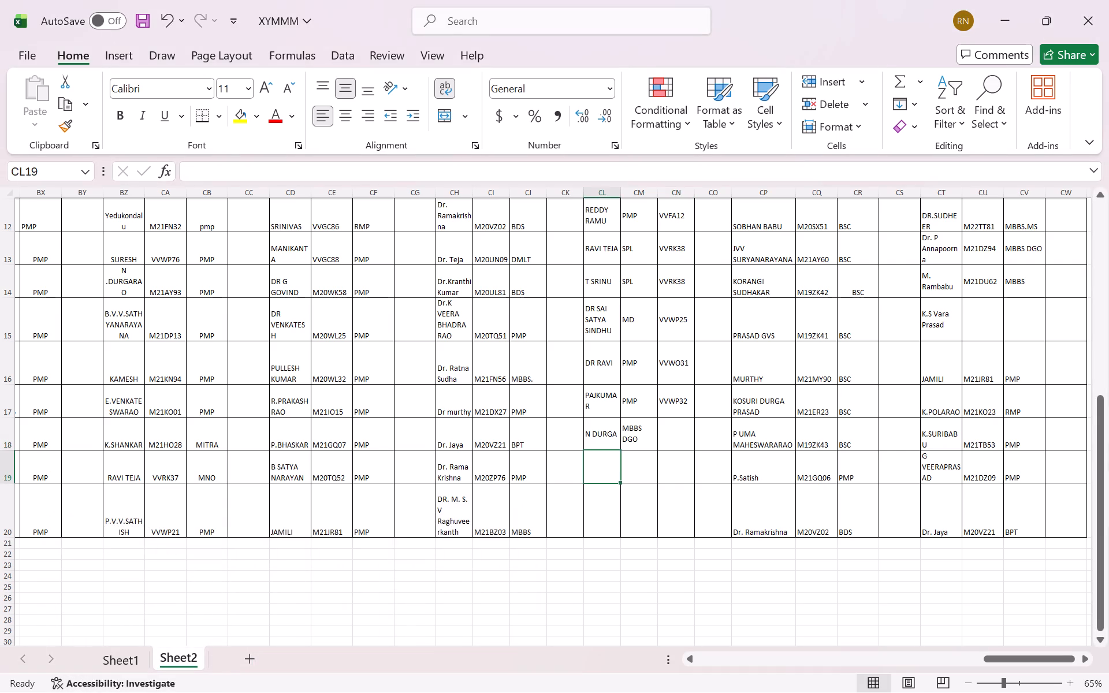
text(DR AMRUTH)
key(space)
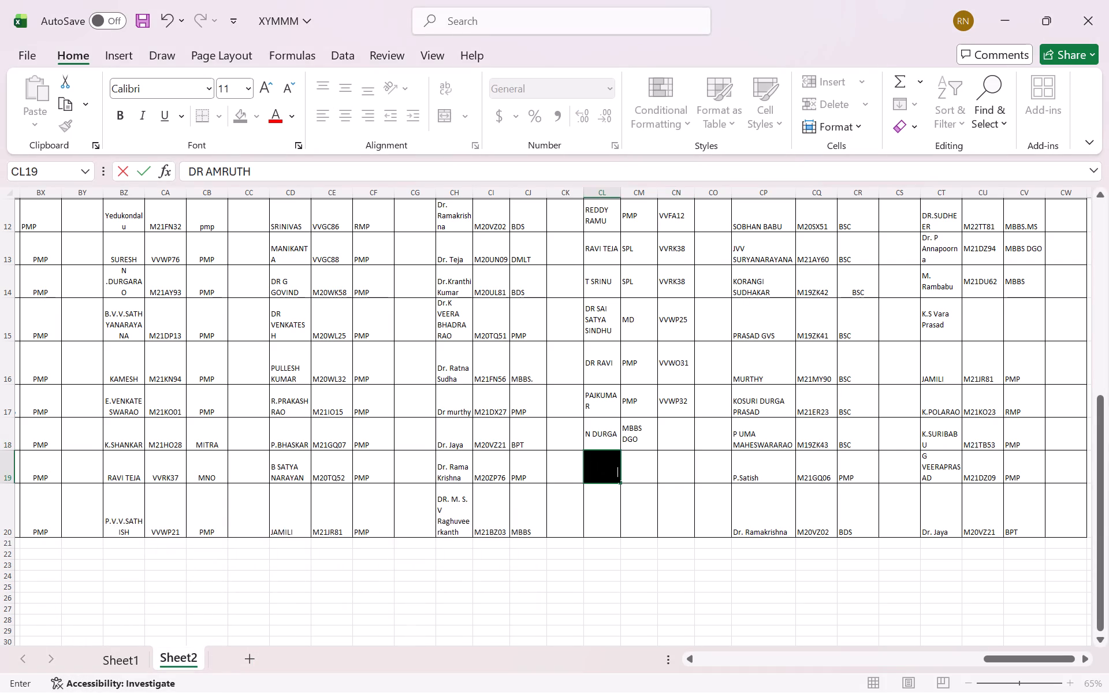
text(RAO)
click(631, 469)
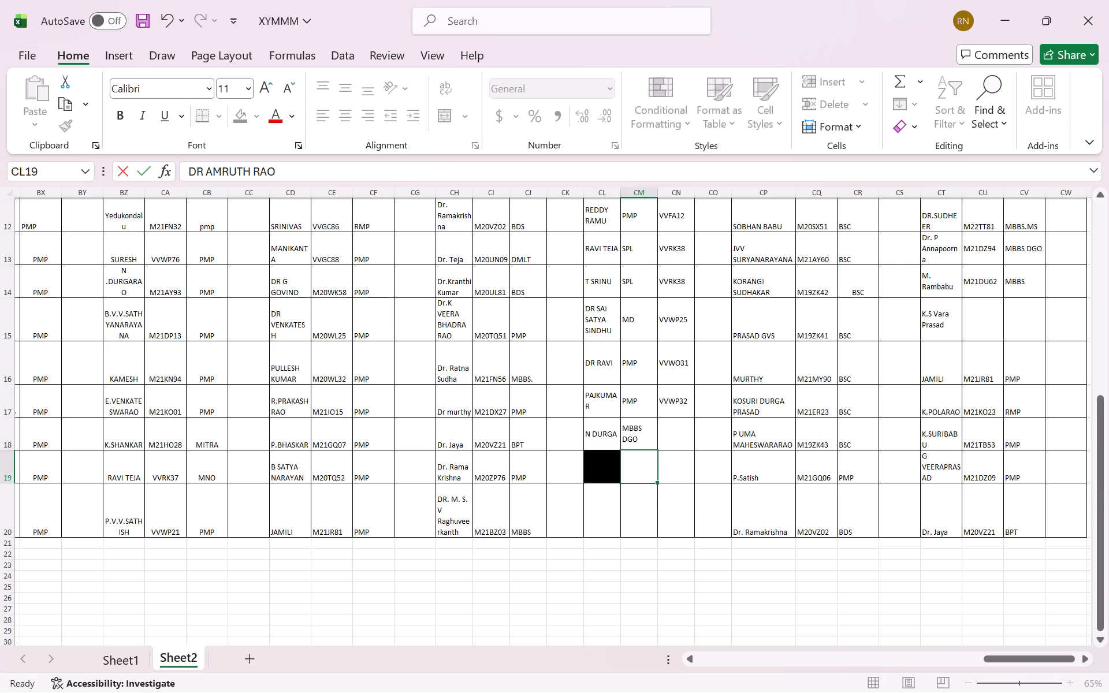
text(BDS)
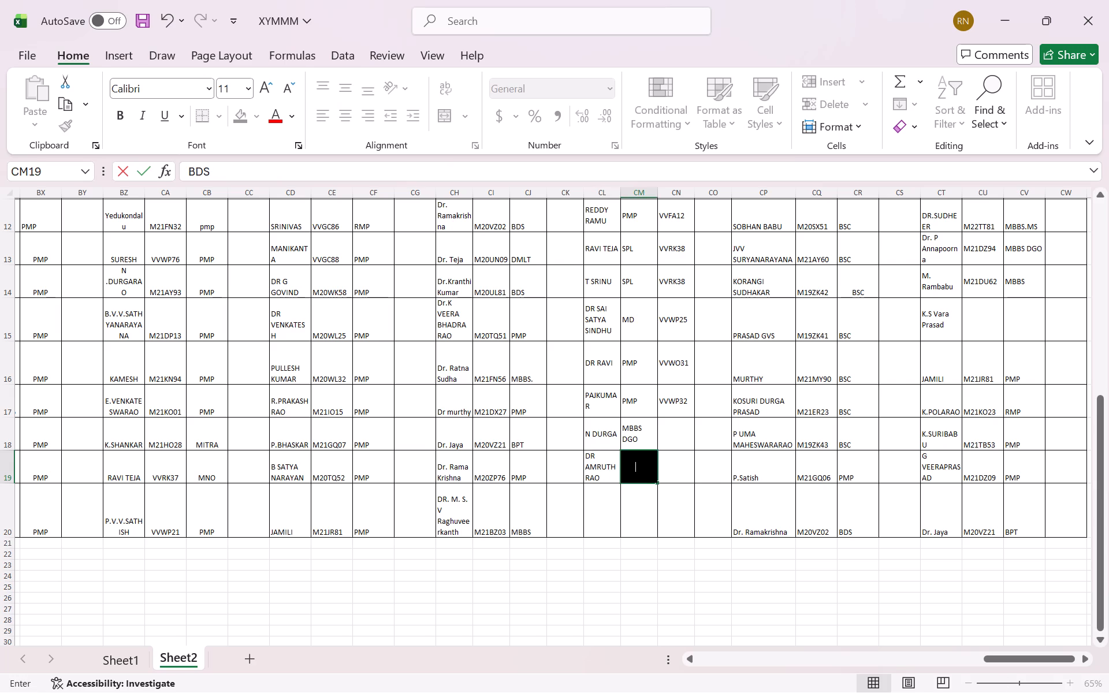
click(581, 518)
click(601, 513)
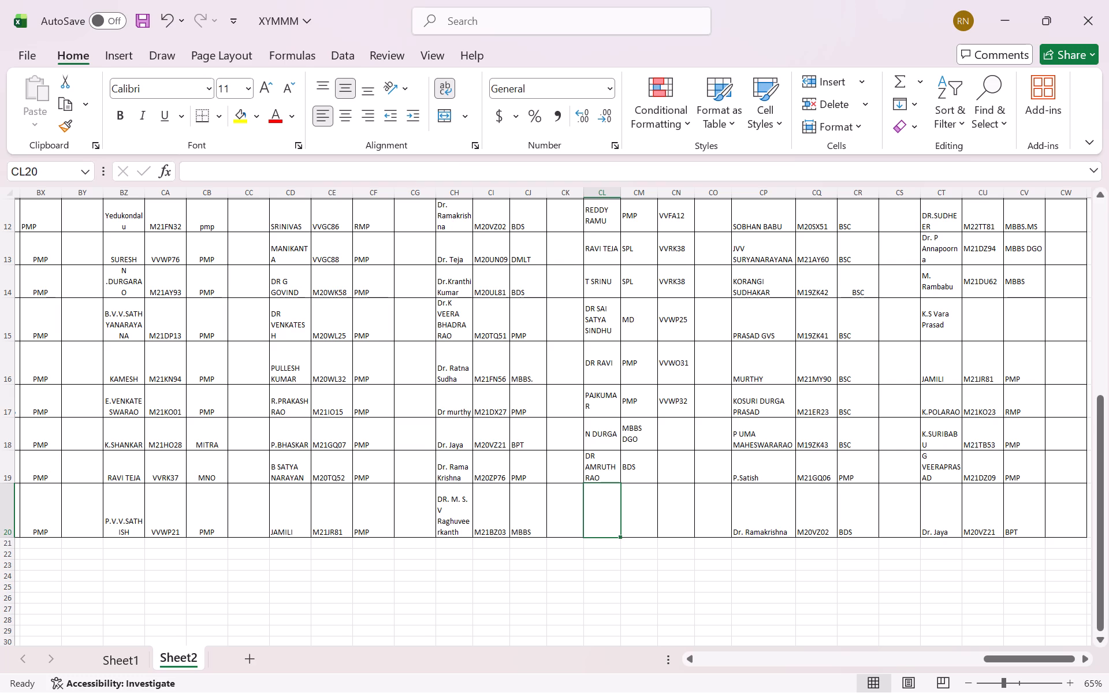
Search Sheet2 for all doctor names containing SUNIL and view the list of matches.
key(ctrl+f)
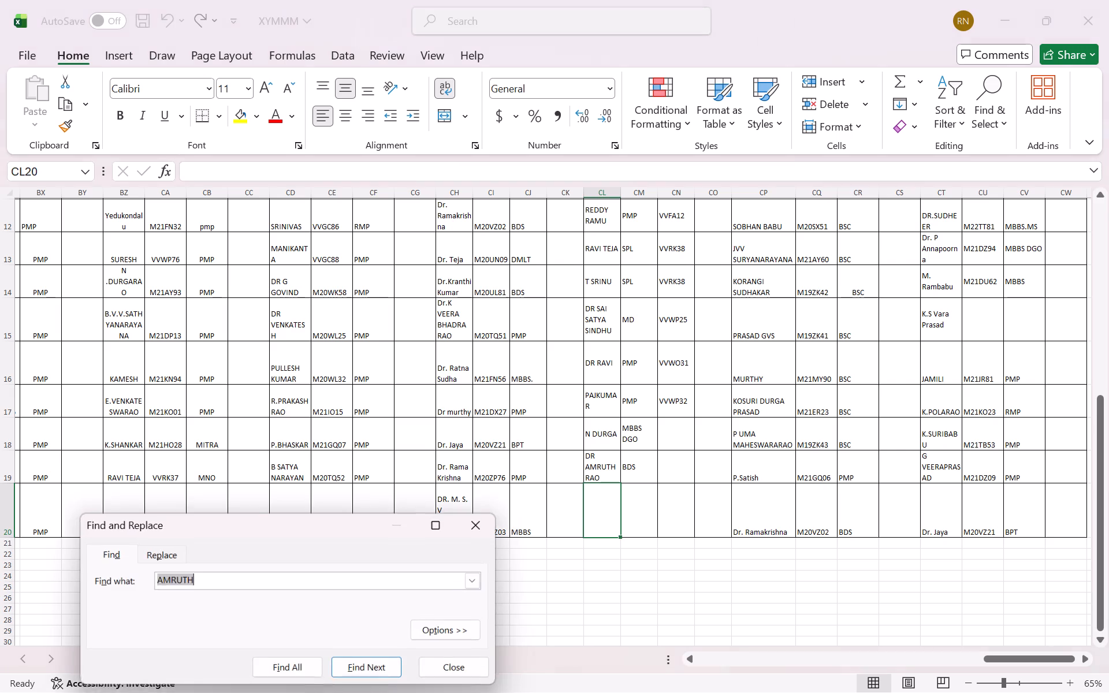
key(BackSpace)
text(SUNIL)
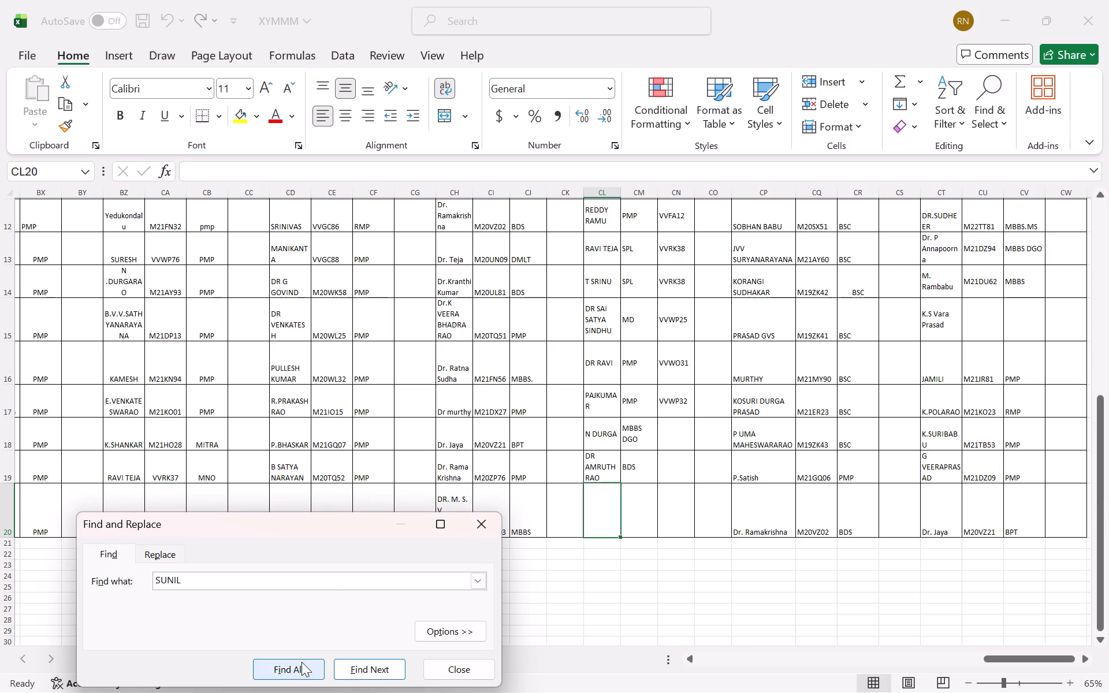
click(302, 662)
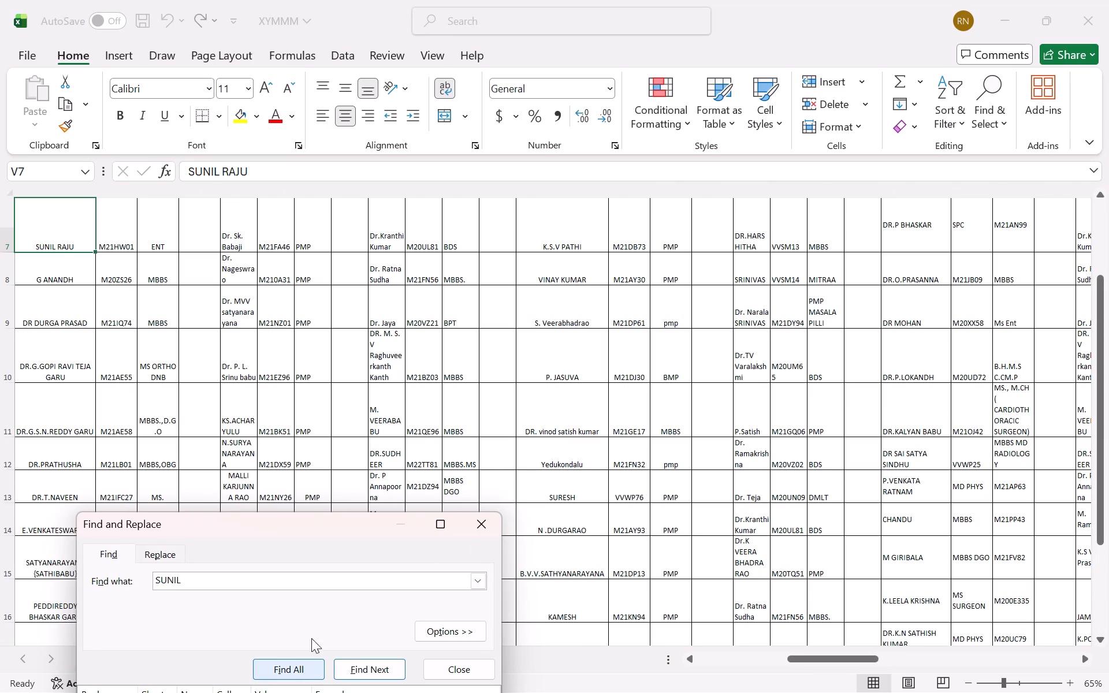
scroll(323, 621, down, 2)
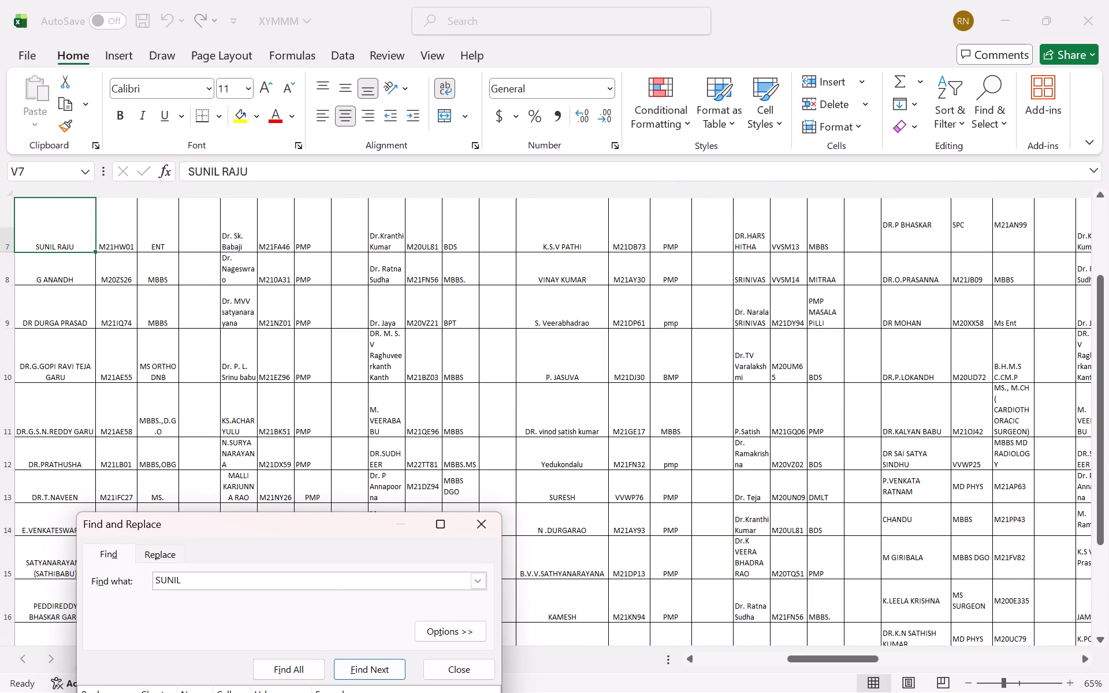
drag(322, 519, 314, 334)
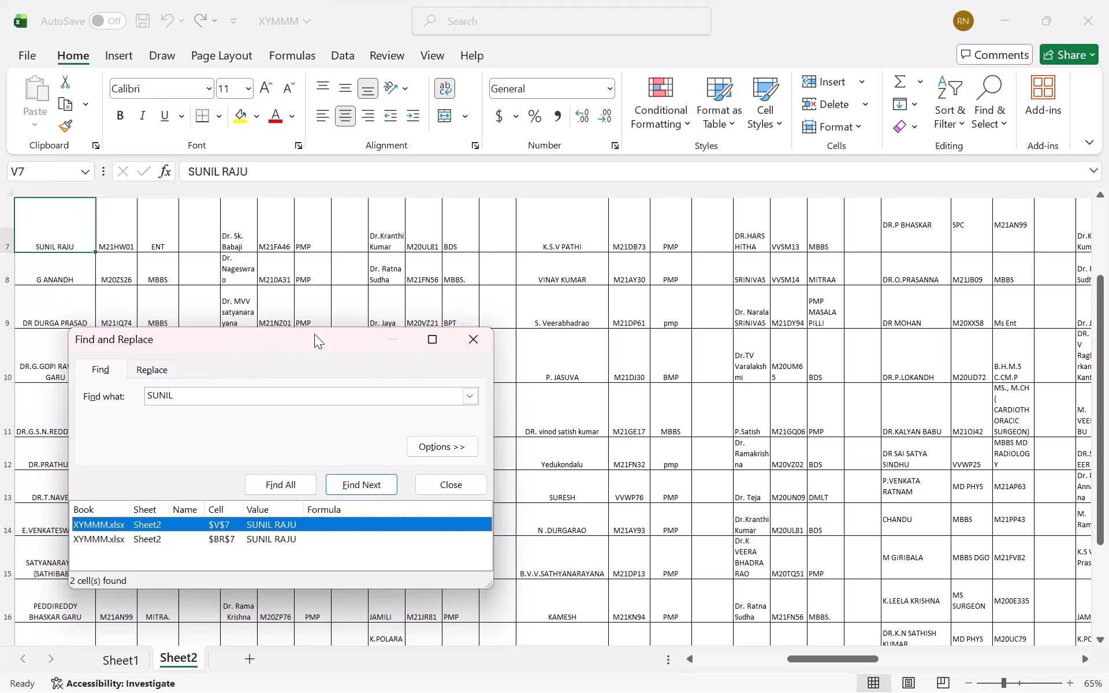
click(477, 330)
Enter doctor Sunil's full name in row 20 of the 27.11.2026 RAMACHANDRAPURAM block, fixing its spacing and last letter.
scroll(765, 336, up, 3)
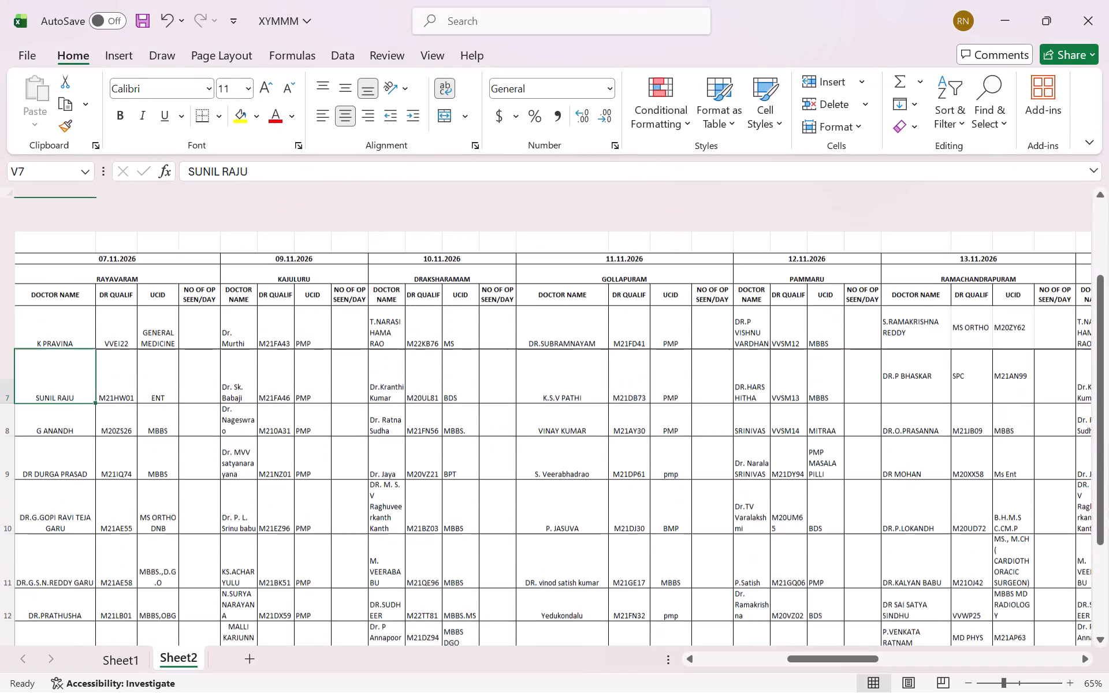
scroll(765, 336, up, 3)
scroll(765, 336, left, 9)
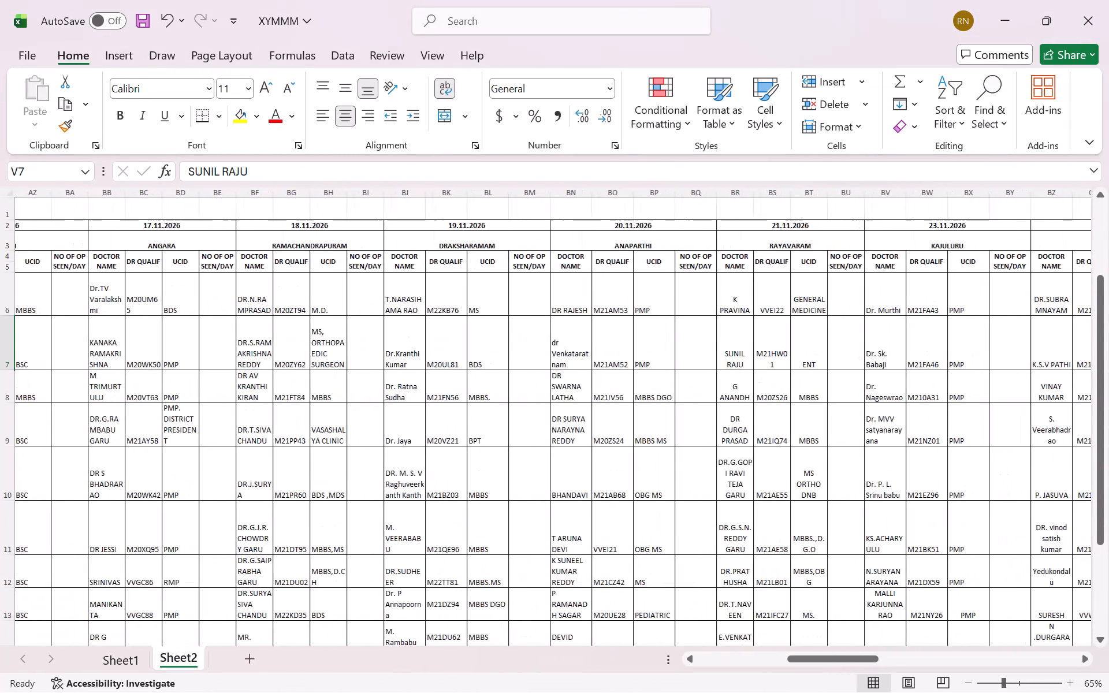
scroll(765, 336, left, 3)
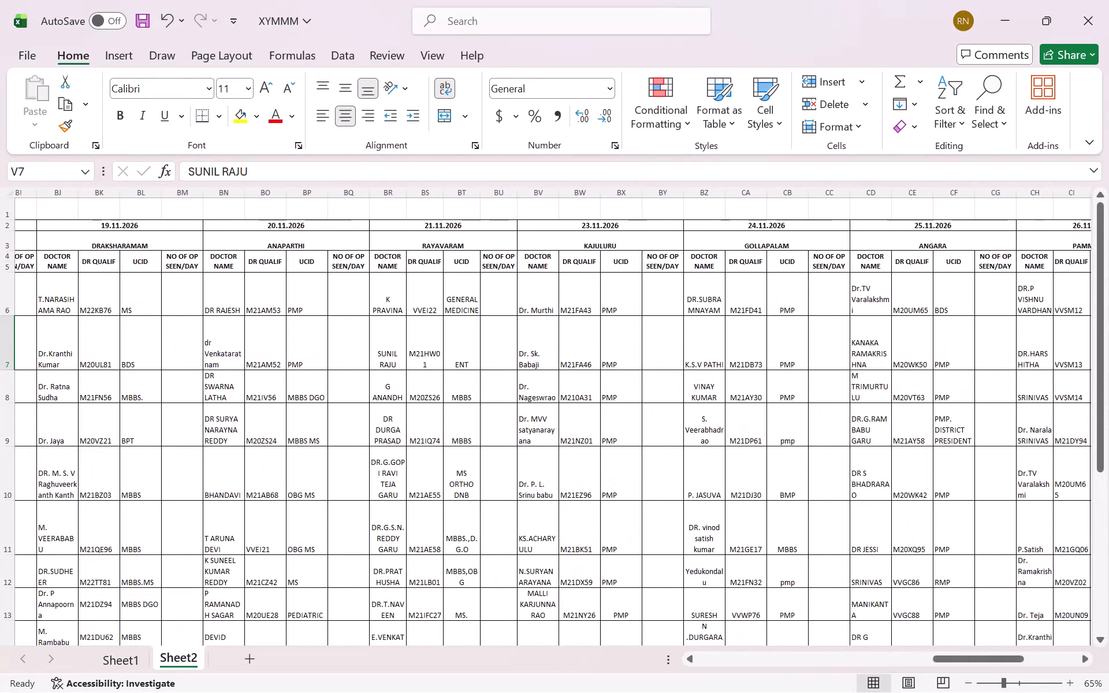
scroll(765, 336, left, 4)
scroll(765, 336, down, 1)
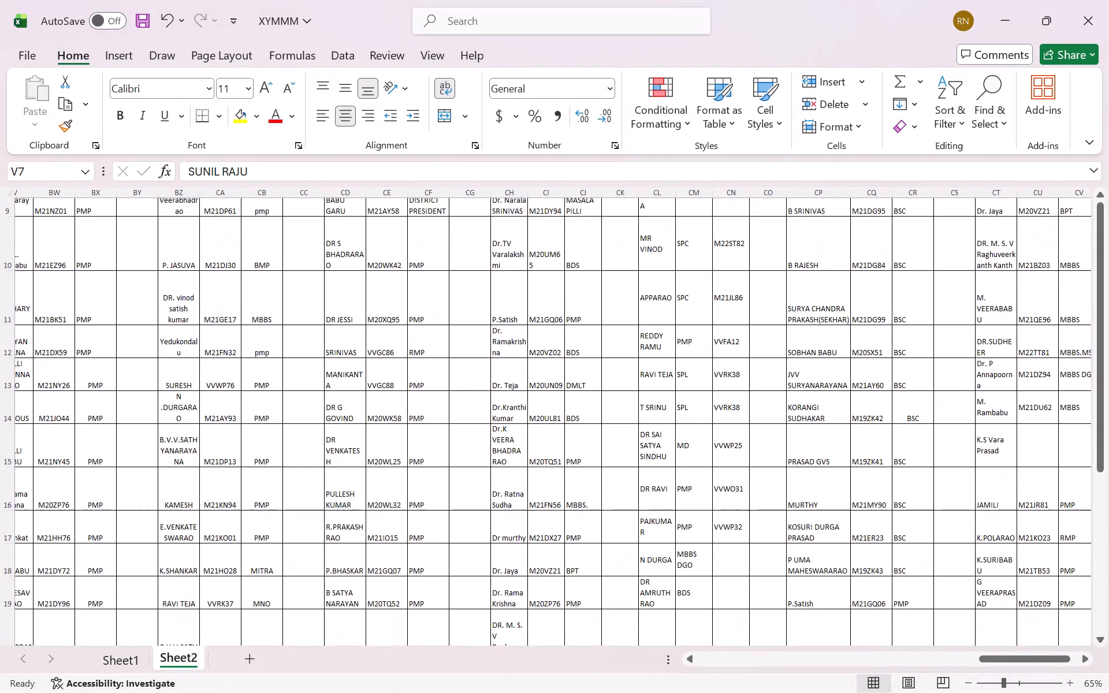
scroll(765, 336, down, 2)
click(624, 480)
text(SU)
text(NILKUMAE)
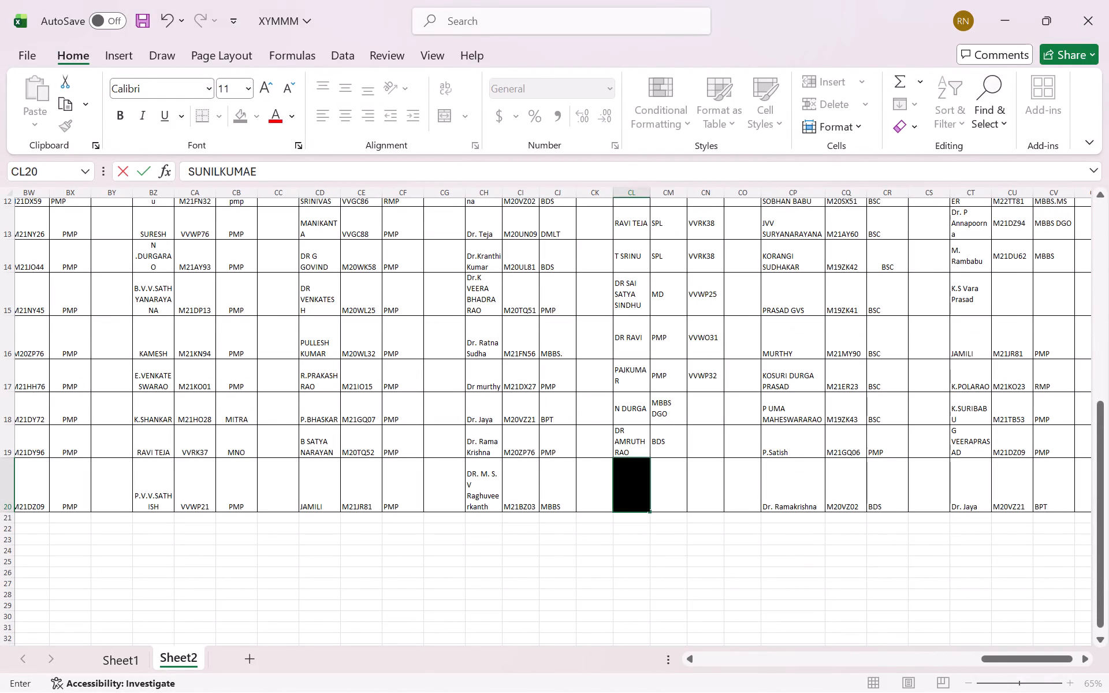
click(219, 169)
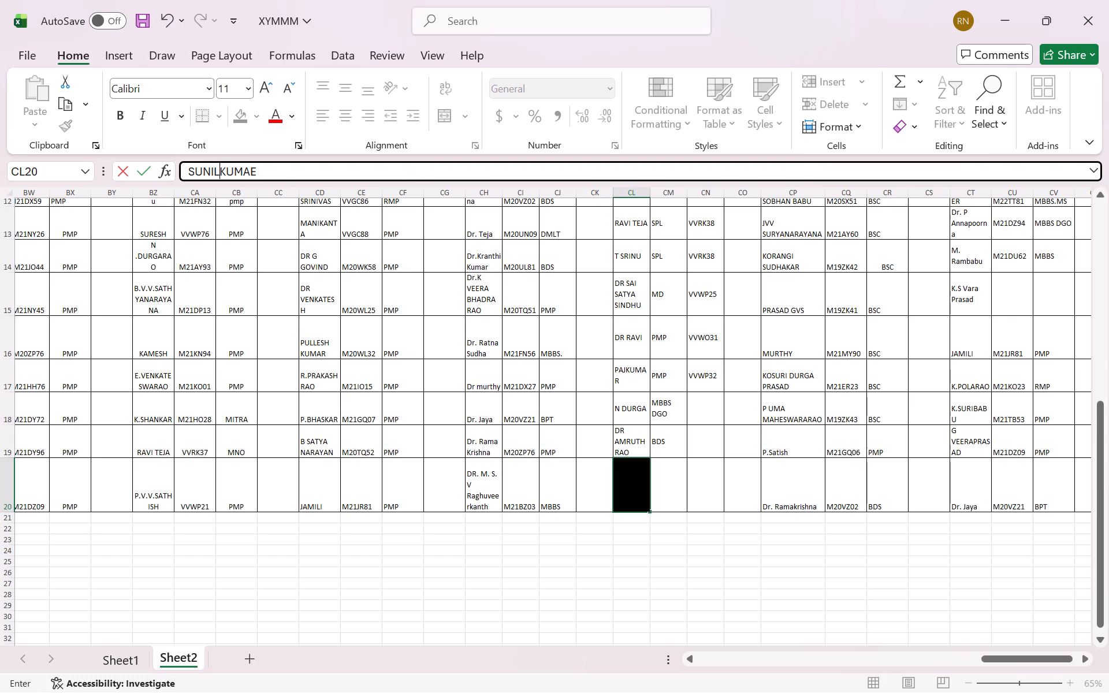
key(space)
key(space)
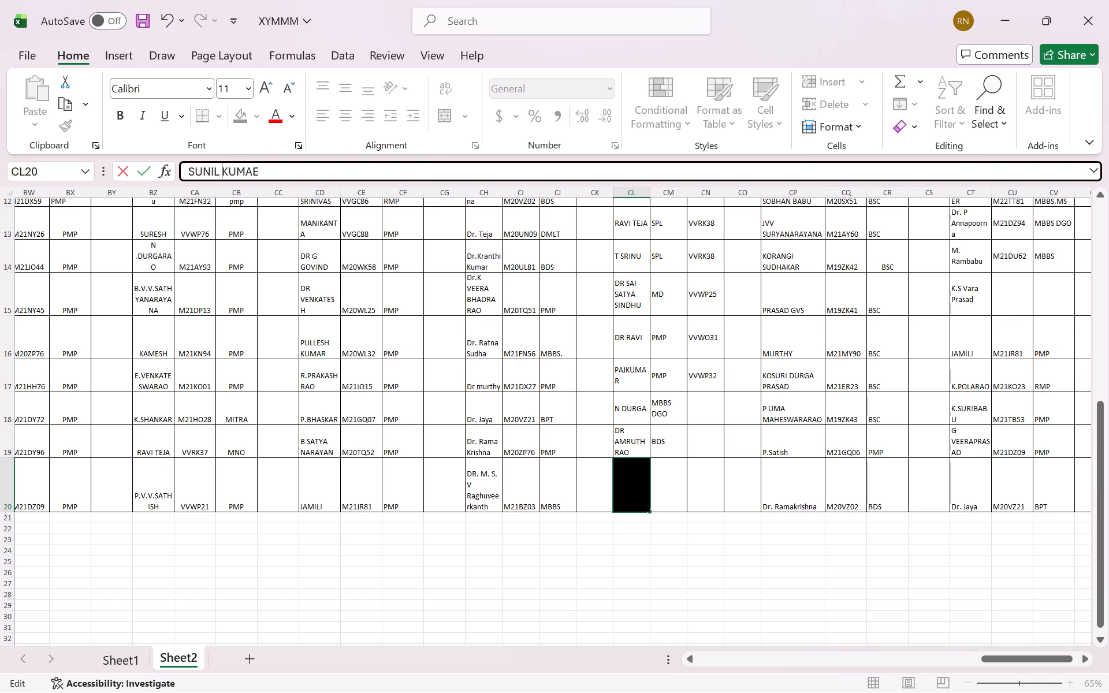
click(287, 164)
key(BackSpace)
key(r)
Enter MS as the DR QUALIF for row 20 of the 27.11.2026 RAMACHANDRAPURAM block.
click(680, 494)
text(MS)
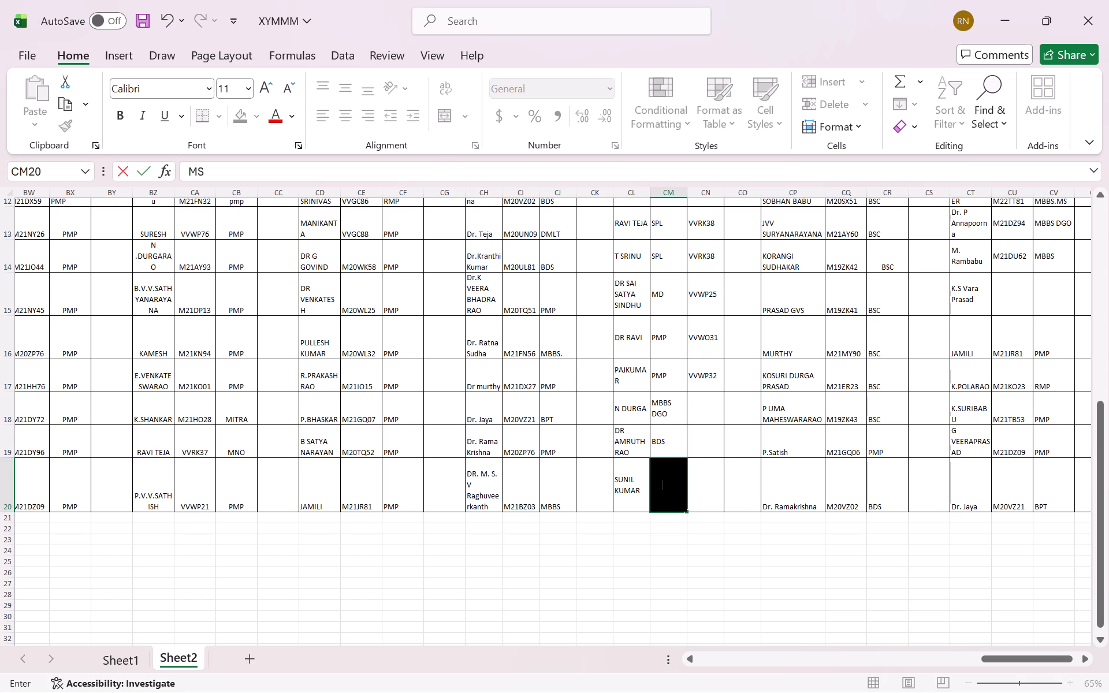
Review the dated blocks on Sheet2 from 27.11.2026 back to the earliest one for doctor rows with missing entries.
scroll(680, 494, up, 3)
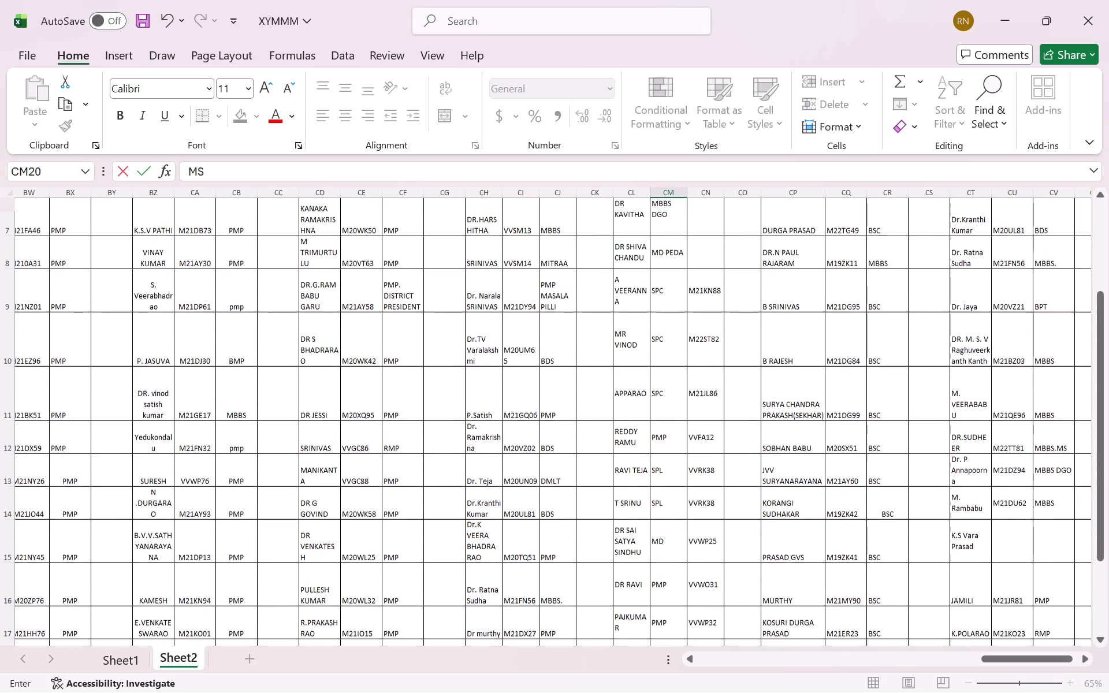
scroll(680, 494, up, 1)
scroll(680, 494, right, 3)
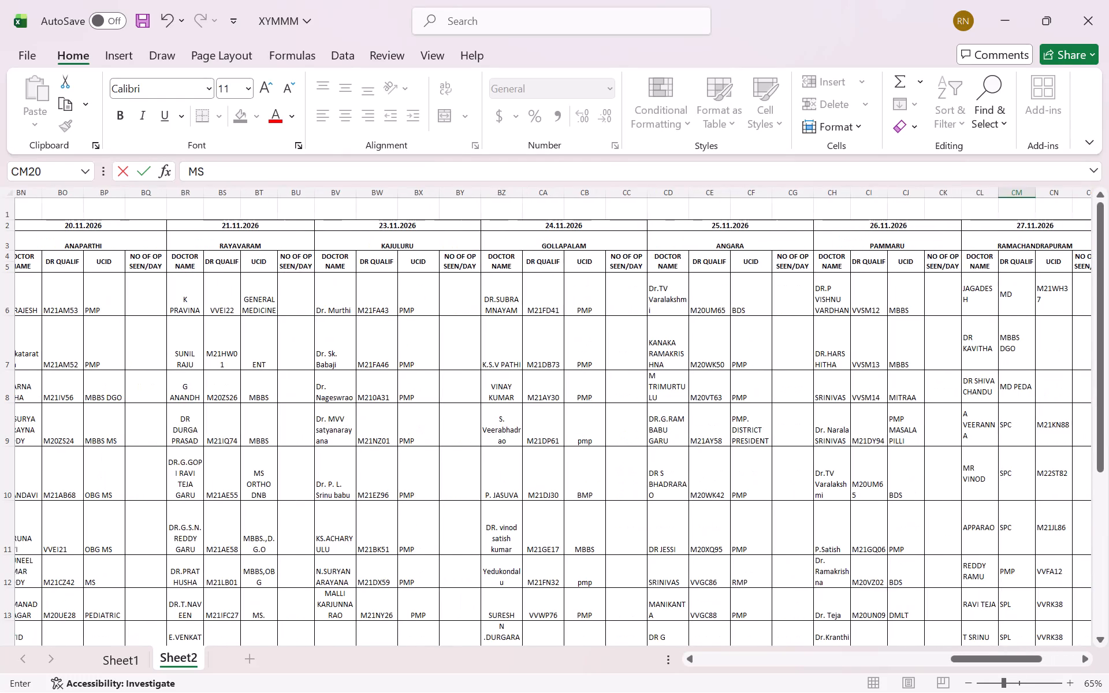
scroll(680, 494, right, 8)
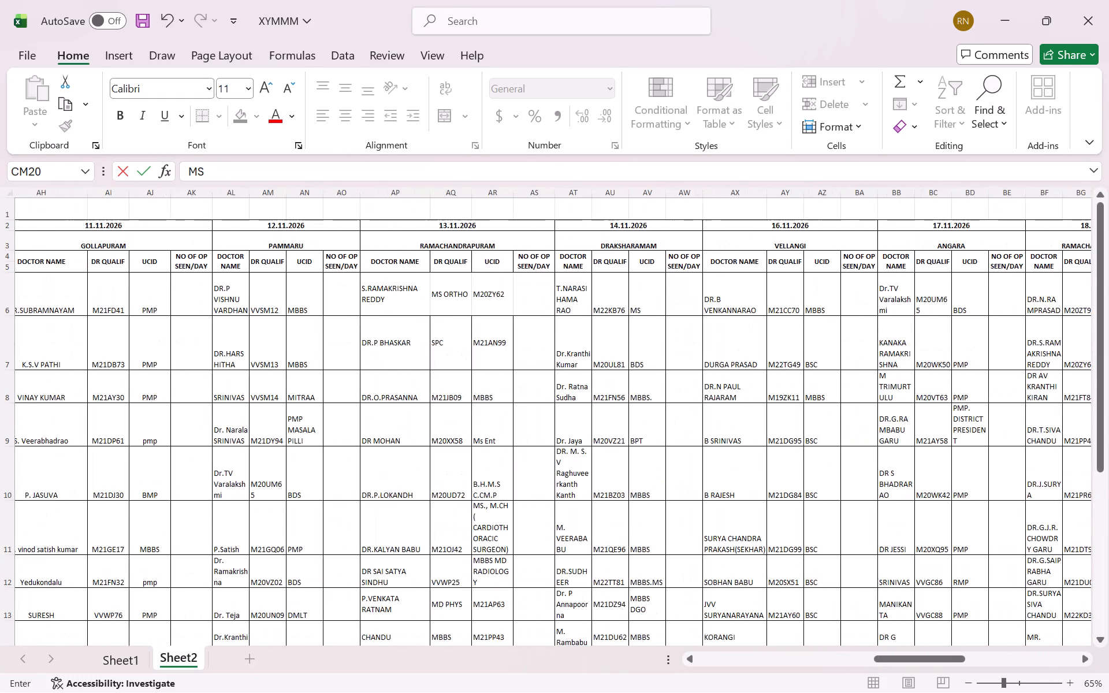
scroll(680, 494, right, 7)
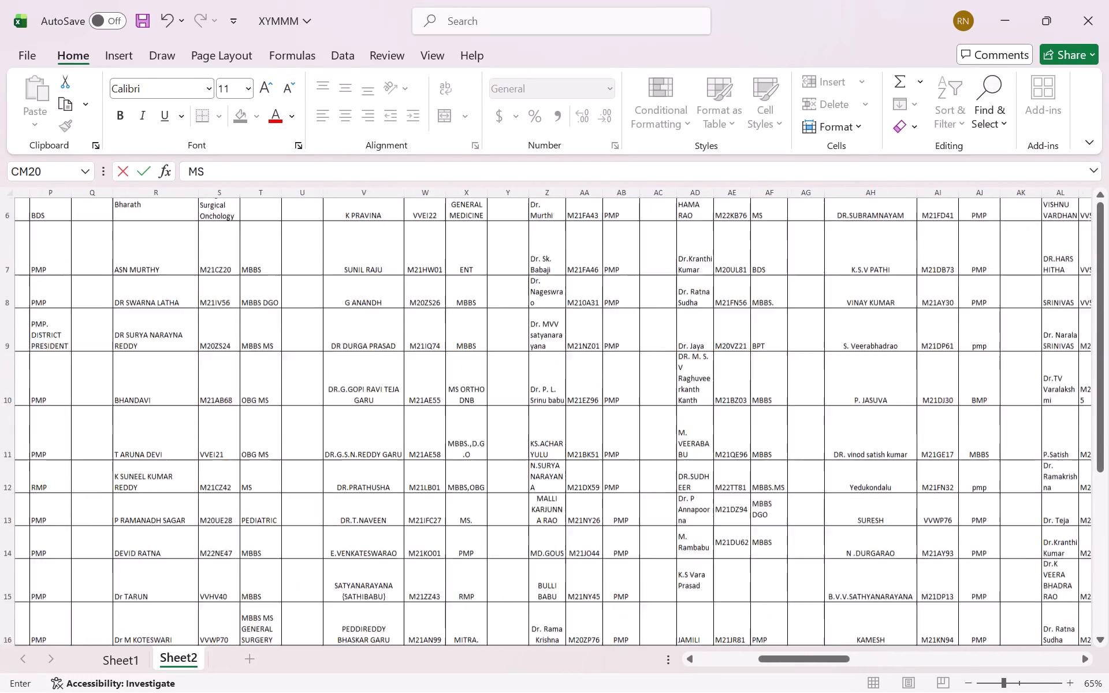
scroll(512, 338, down, 2)
scroll(512, 338, right, 2)
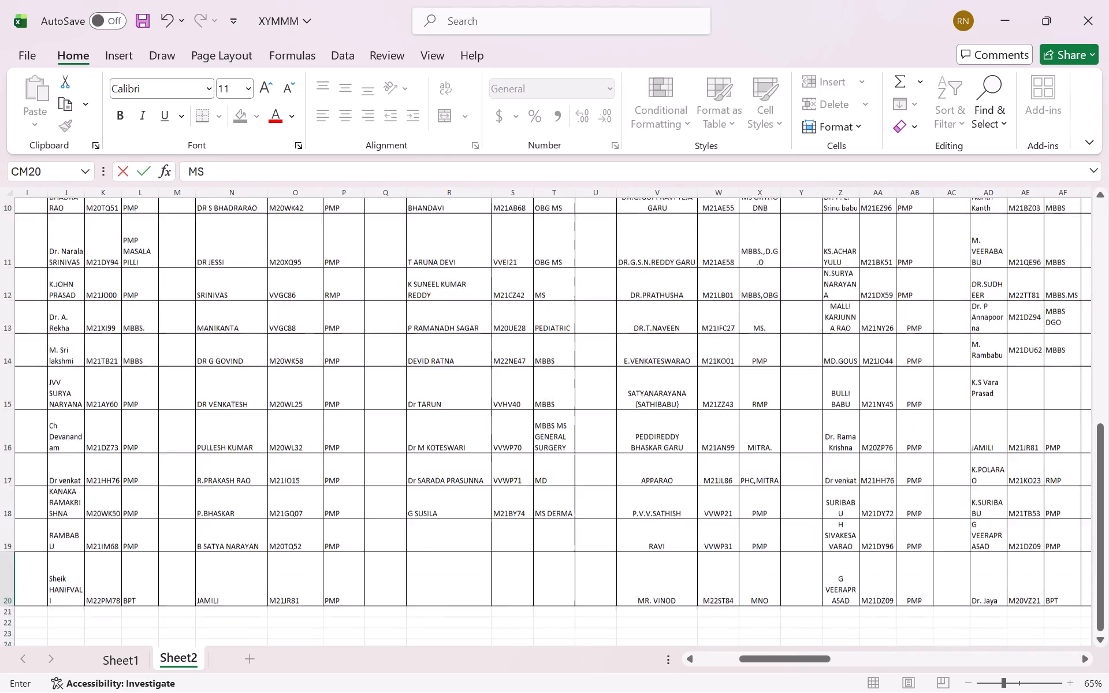
scroll(512, 338, up, 3)
scroll(512, 338, down, 1)
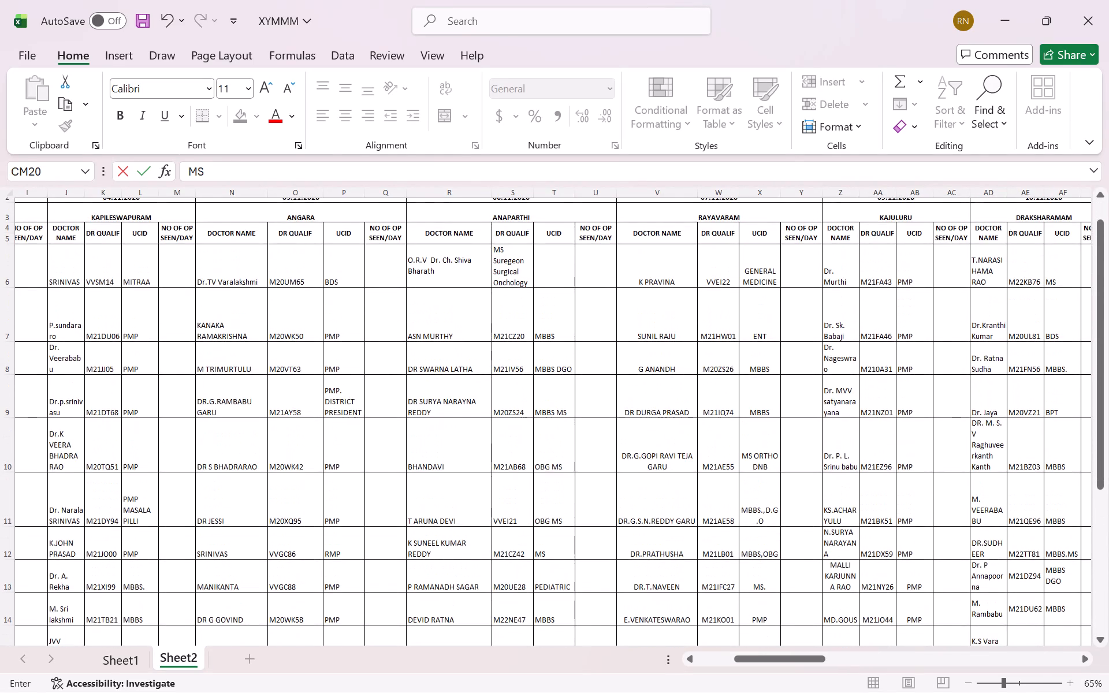
scroll(512, 338, right, 11)
scroll(512, 338, down, 1)
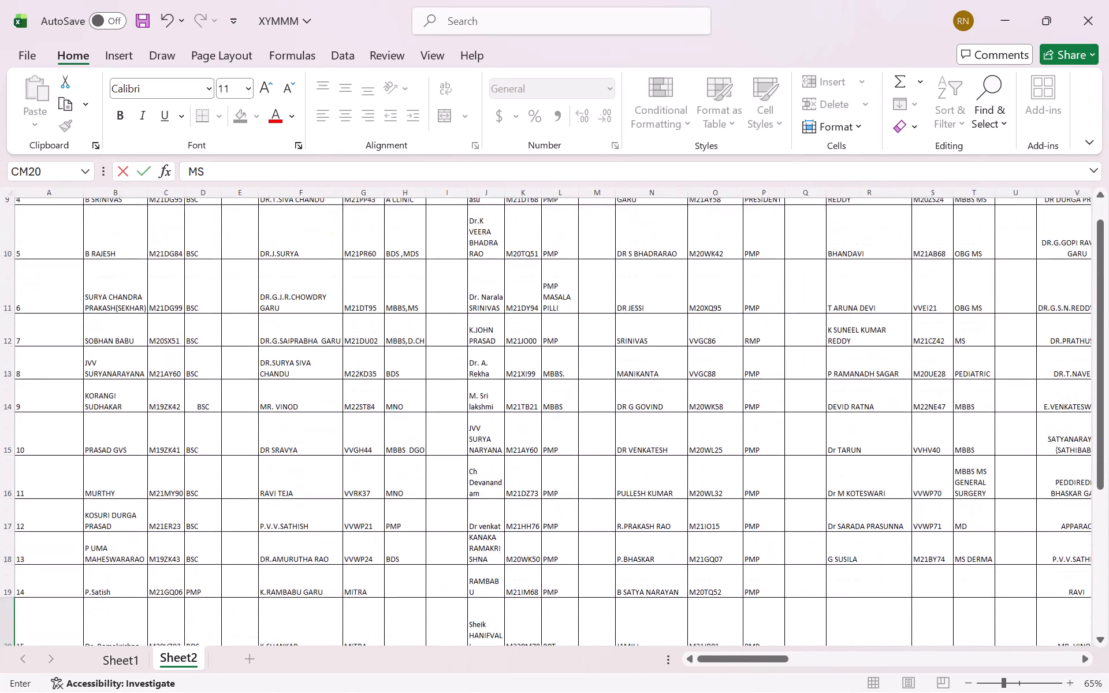
scroll(512, 338, down, 3)
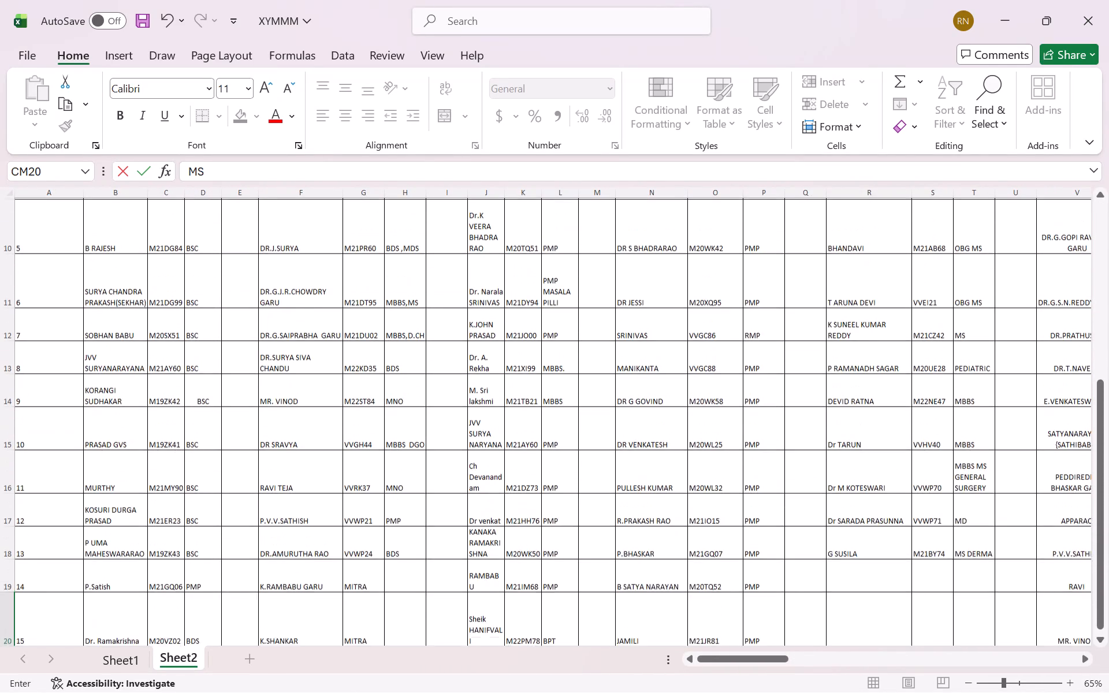
Go through the blocks from 04.11.2026 to 14.11.2026 and check every doctor row for blank DR QUALIF or UCID cells.
scroll(512, 338, up, 4)
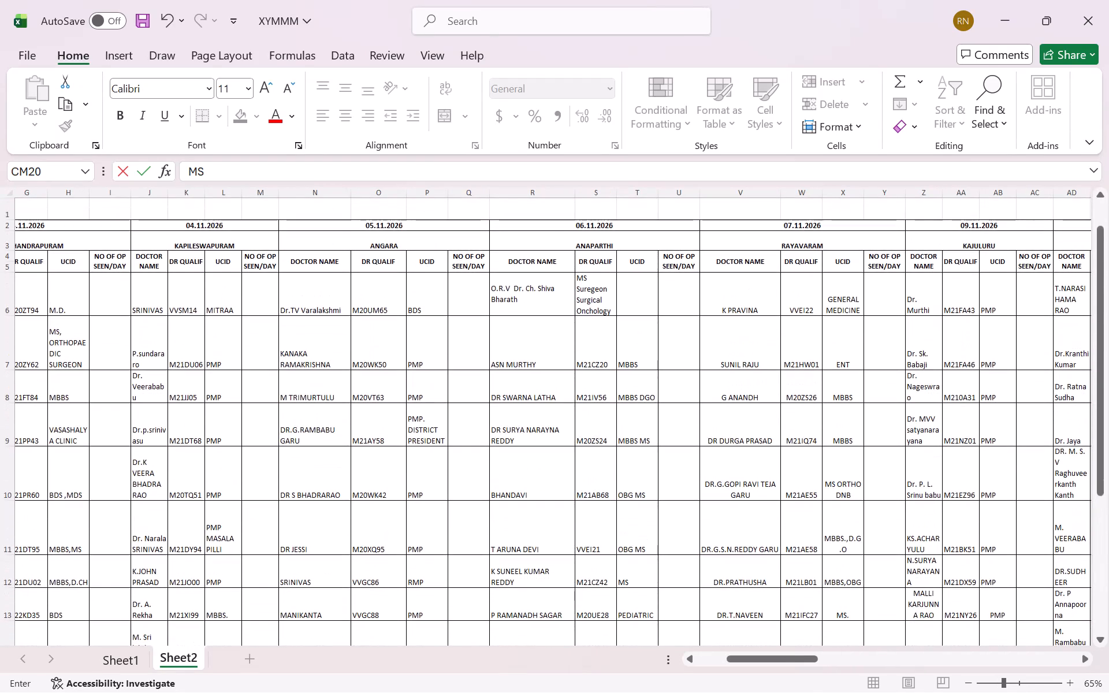
scroll(512, 338, down, 3)
scroll(512, 338, left, 1)
scroll(512, 338, down, 1)
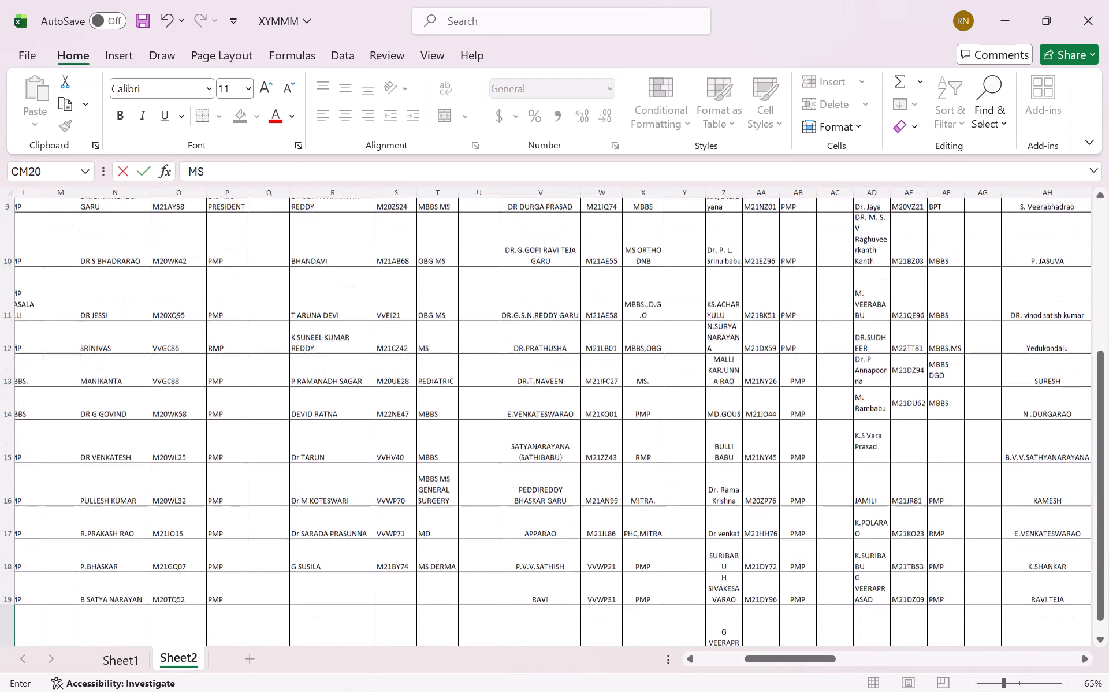
scroll(512, 338, down, 2)
scroll(512, 338, left, 2)
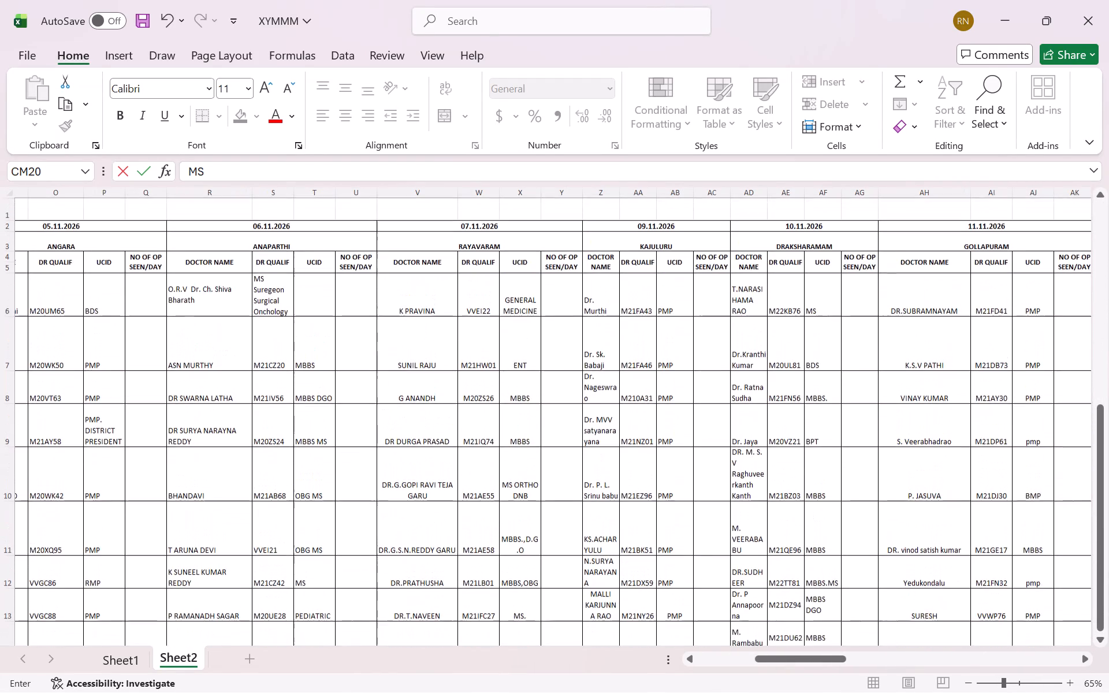
scroll(512, 338, down, 2)
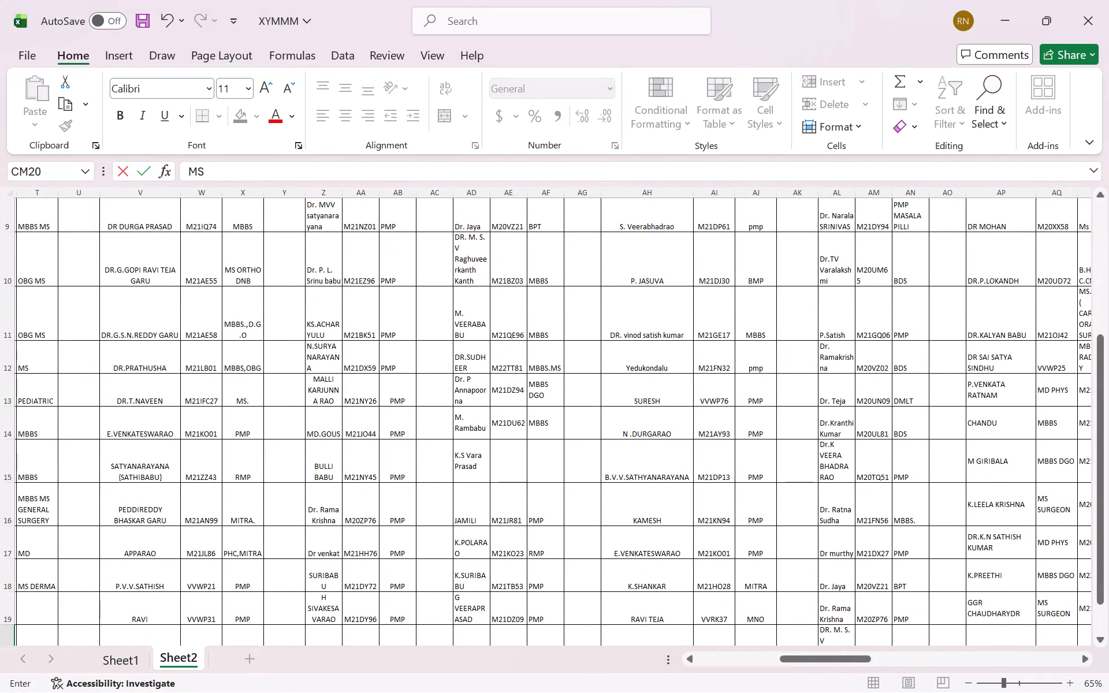
scroll(492, 419, down, 1)
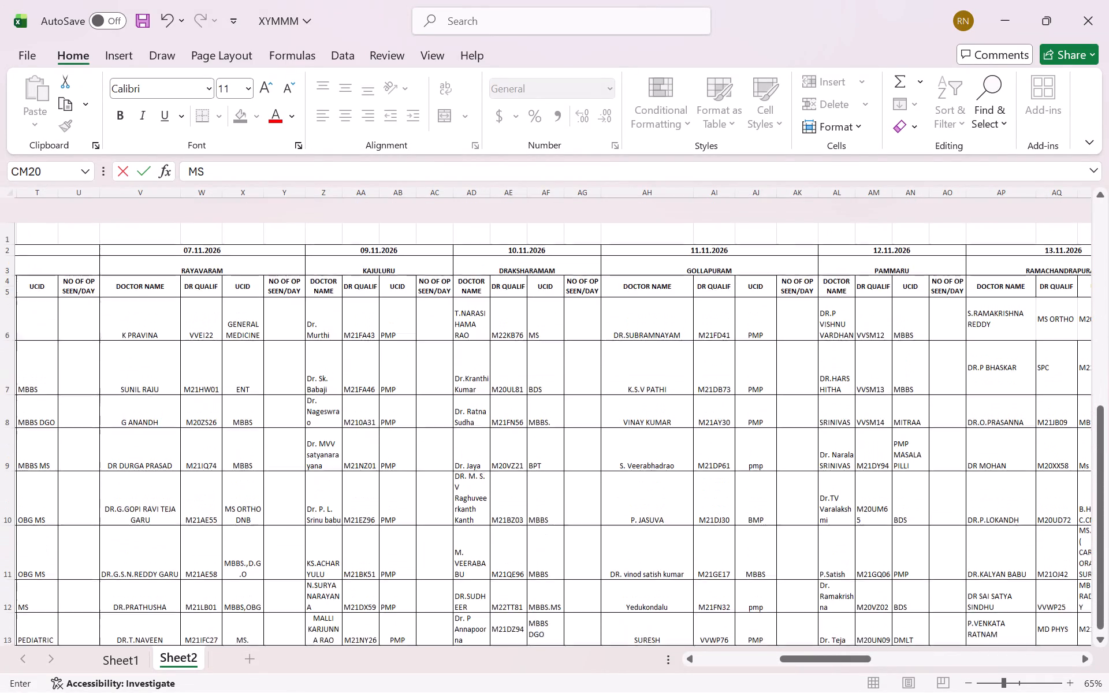
scroll(492, 419, left, 4)
scroll(492, 419, down, 2)
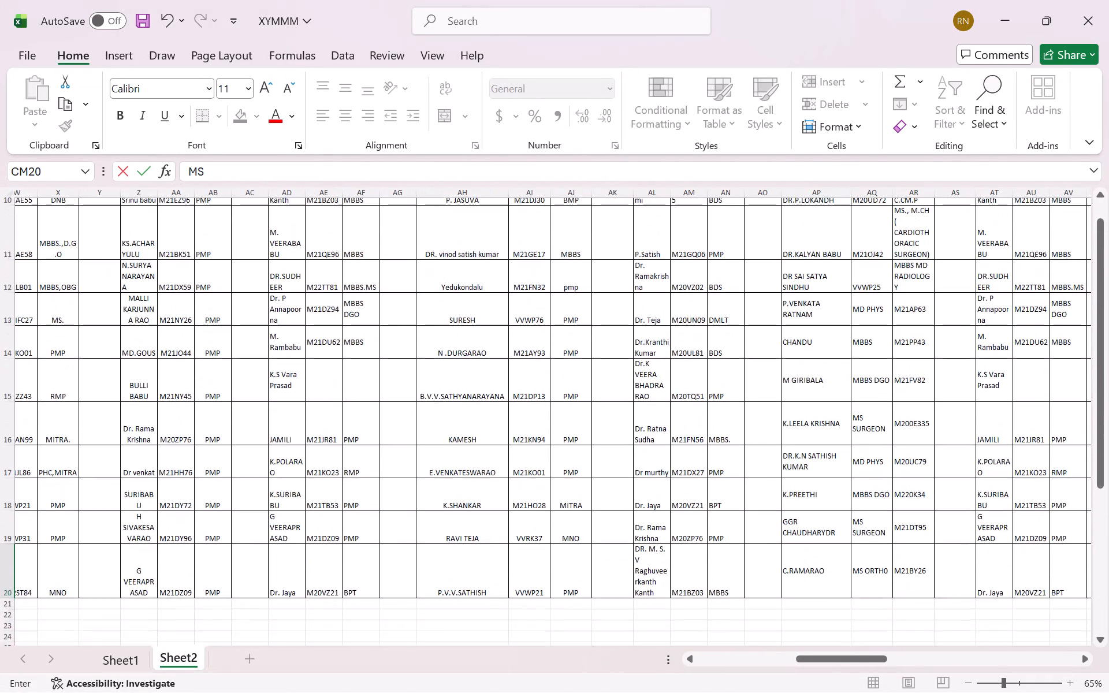
Enter MS SURG in the blank UCID cell of row 15 in the 10.11.2026 DRAKSHARAMAM block.
scroll(492, 419, down, 1)
scroll(492, 419, up, 1)
click(329, 397)
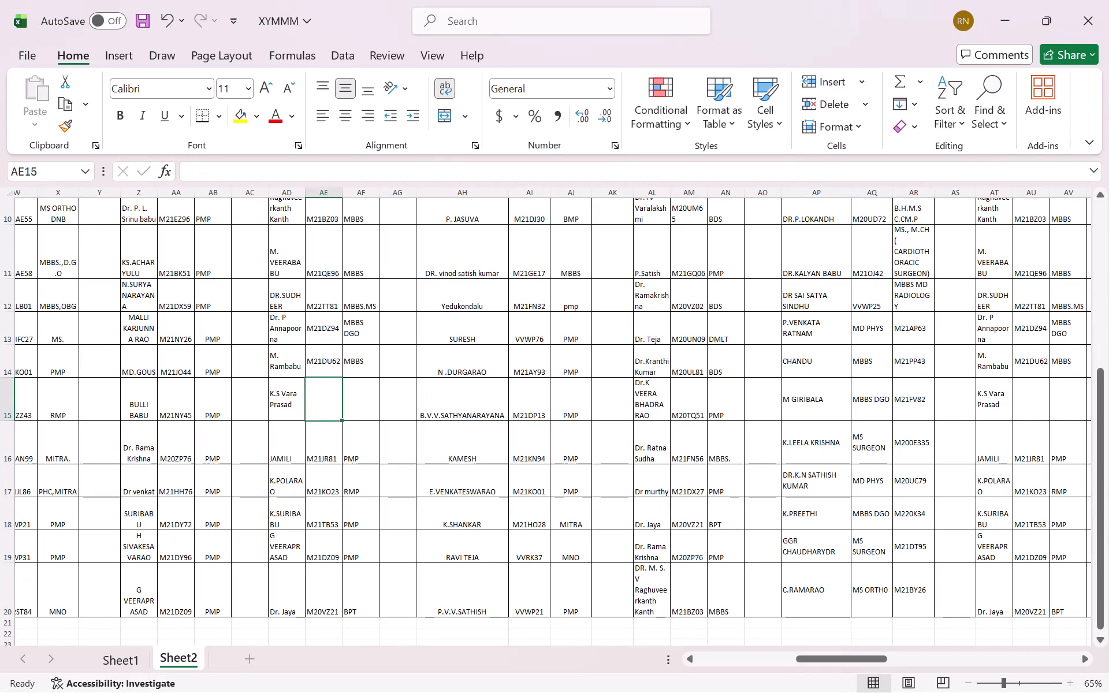
click(370, 400)
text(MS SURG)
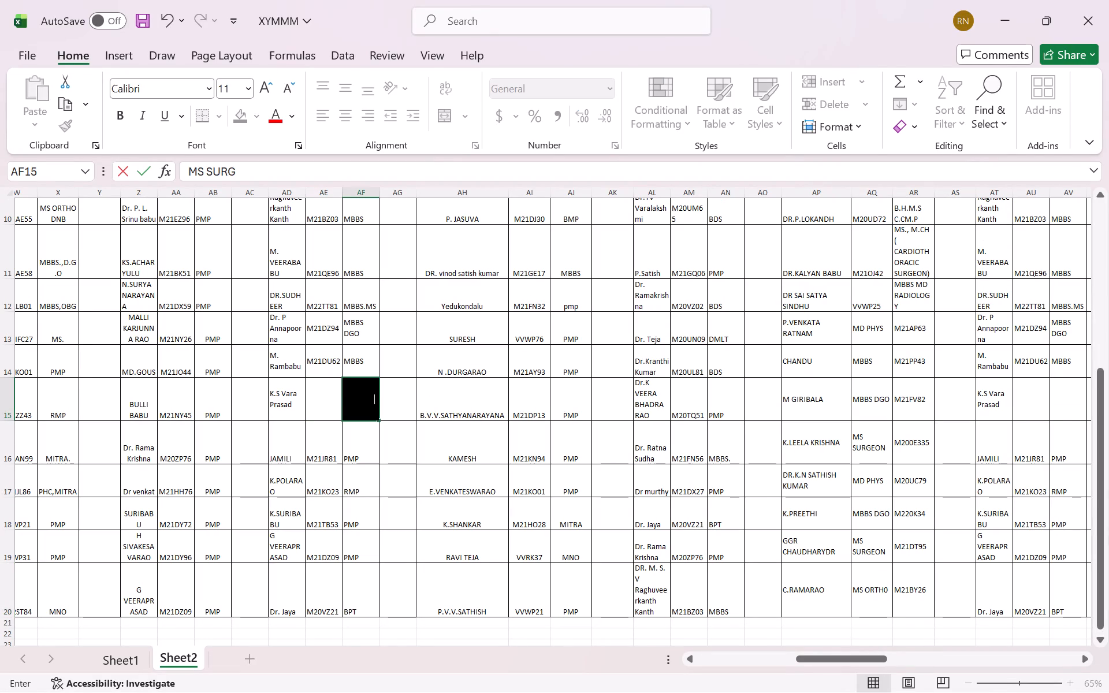
Enter MS SURG in the blank UCID cell of row 15 in the 14.11.2026 DRAKSHARAMAM block.
scroll(614, 443, left, 1)
scroll(614, 443, up, 1)
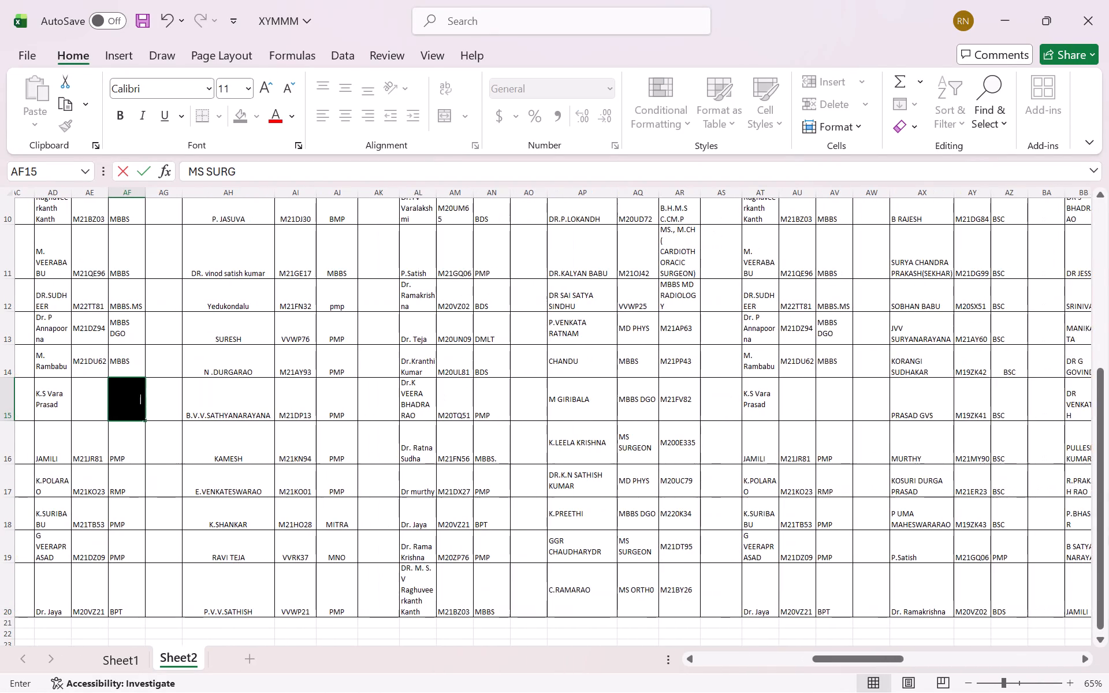
scroll(614, 443, up, 2)
scroll(614, 443, down, 2)
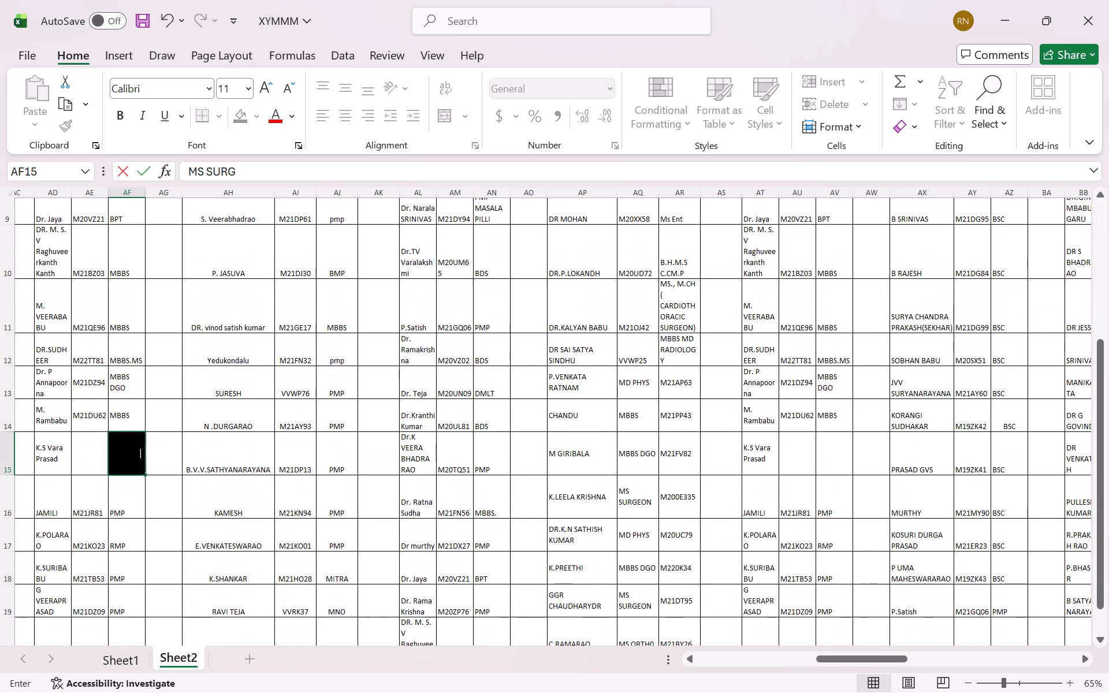
scroll(876, 374, left, 2)
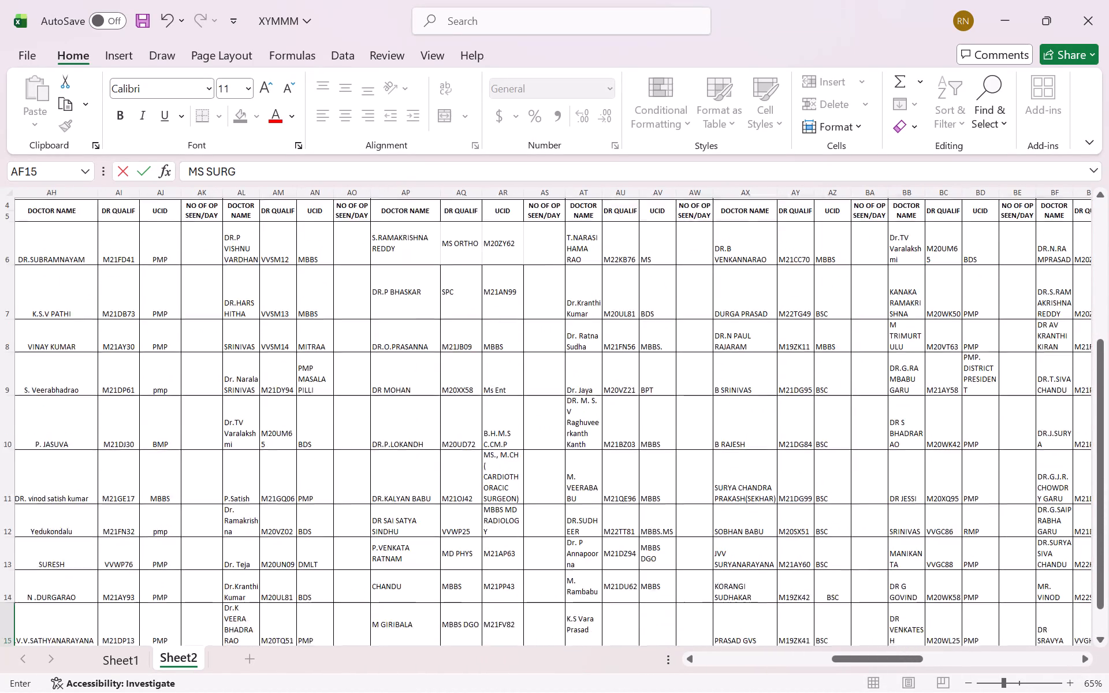
scroll(876, 374, down, 1)
click(664, 453)
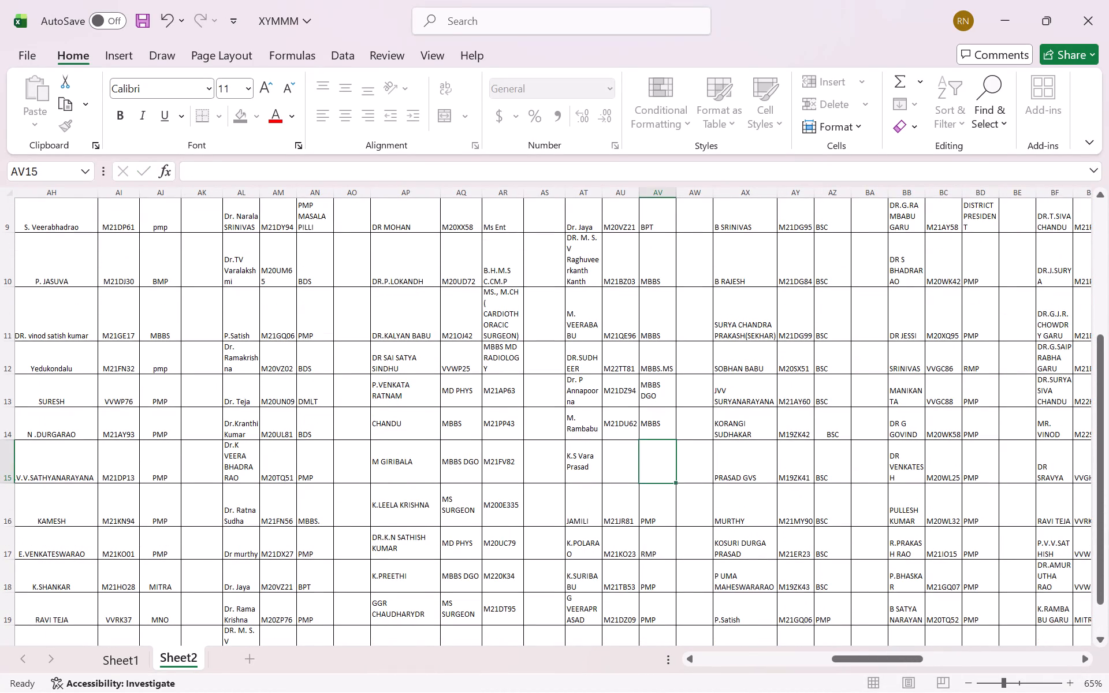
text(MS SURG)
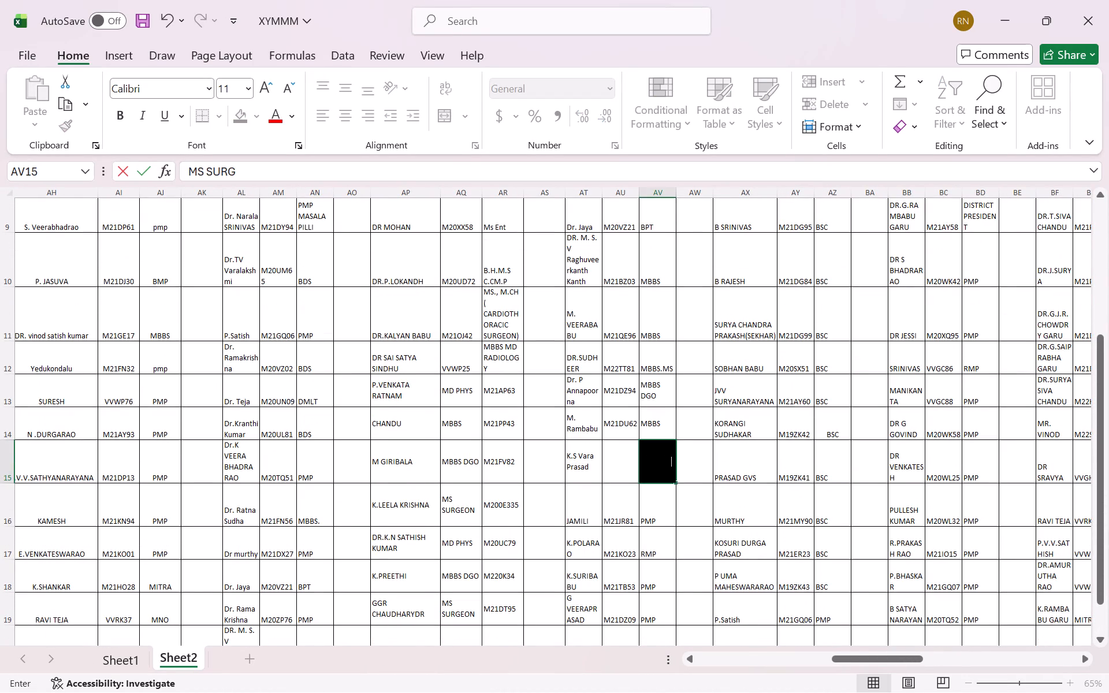
Enter MS SUR in the blank UCID cell of row 15 in the 19.11.2026 DRAKSHARAMAM block.
scroll(827, 441, left, 1)
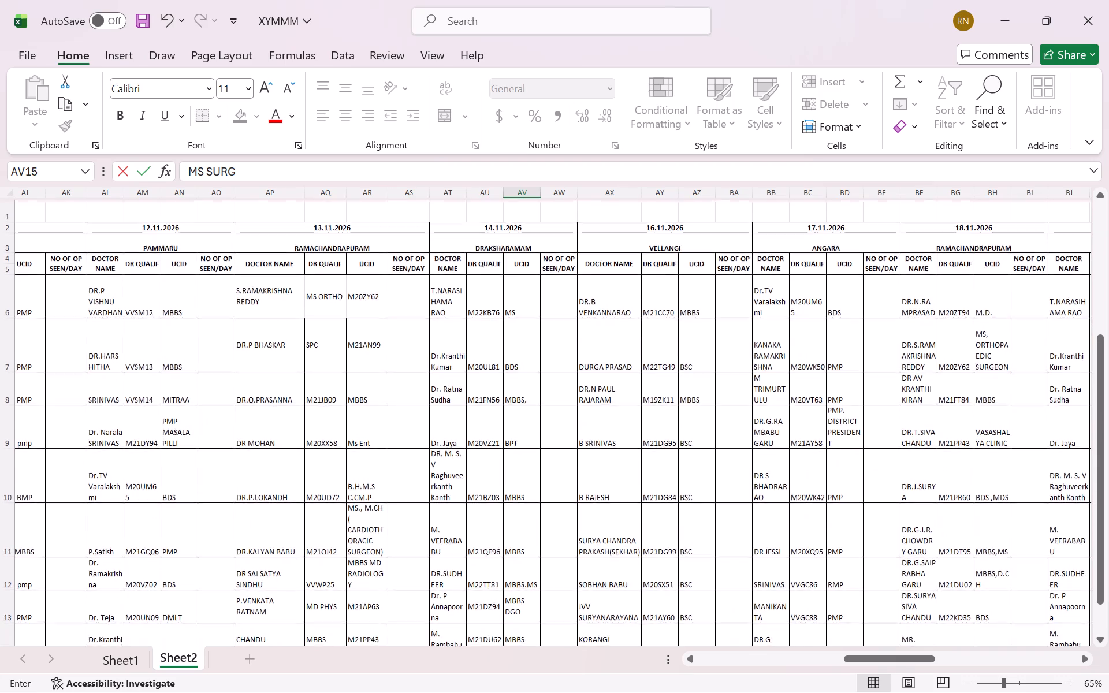
scroll(827, 441, down, 3)
scroll(827, 441, up, 7)
scroll(827, 441, left, 2)
scroll(827, 441, down, 3)
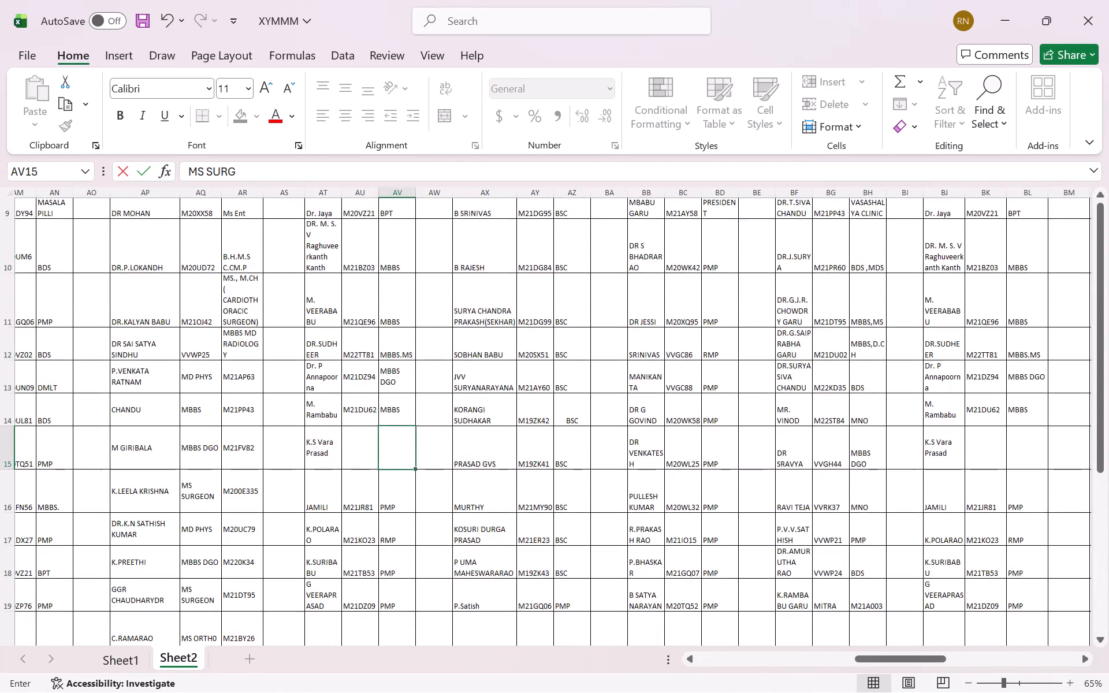
scroll(827, 441, left, 1)
scroll(827, 441, up, 1)
click(882, 580)
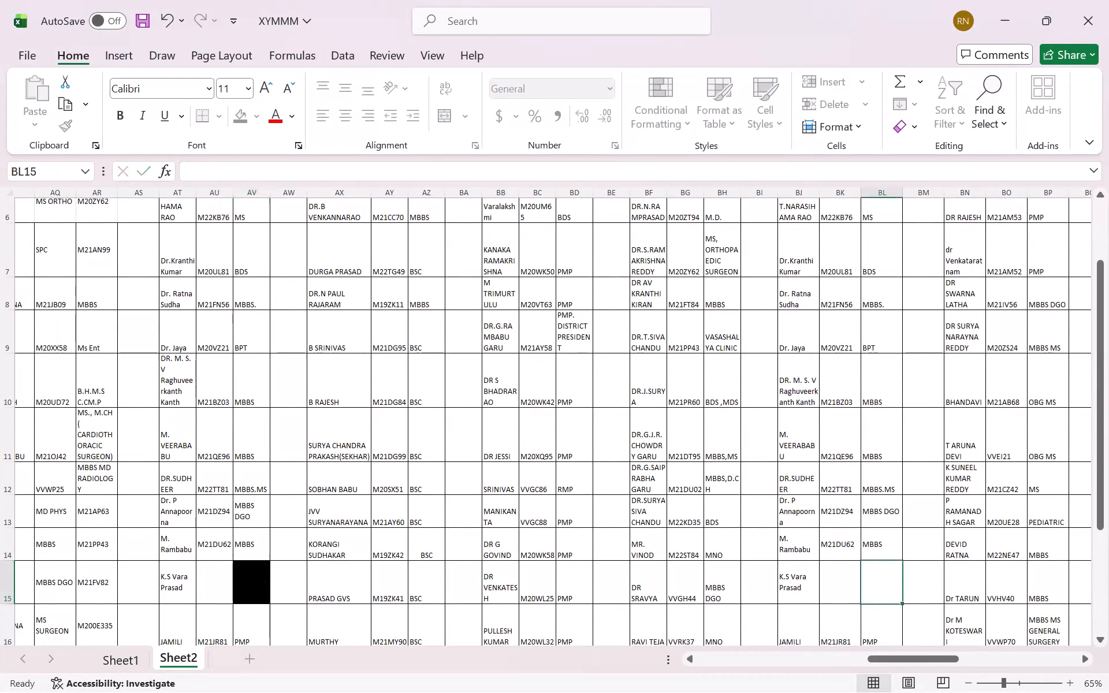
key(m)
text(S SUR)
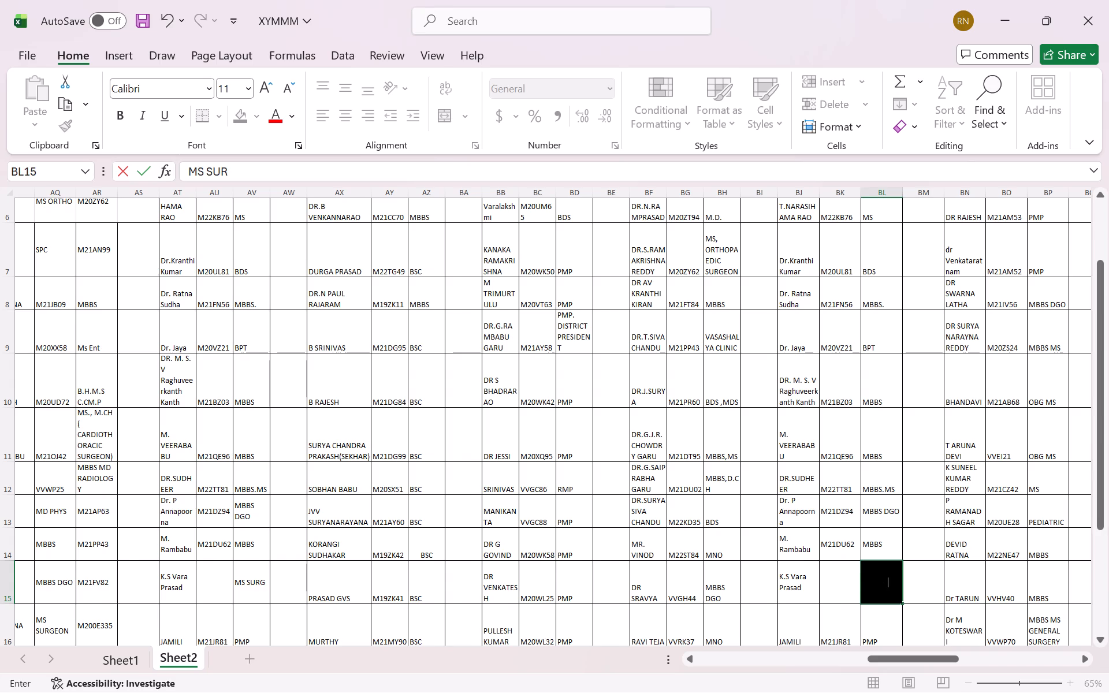
Check the blocks from 19.11.2026 through 28.11.2026 down to row 20 for remaining blank cells.
scroll(886, 415, left, 2)
scroll(886, 415, down, 2)
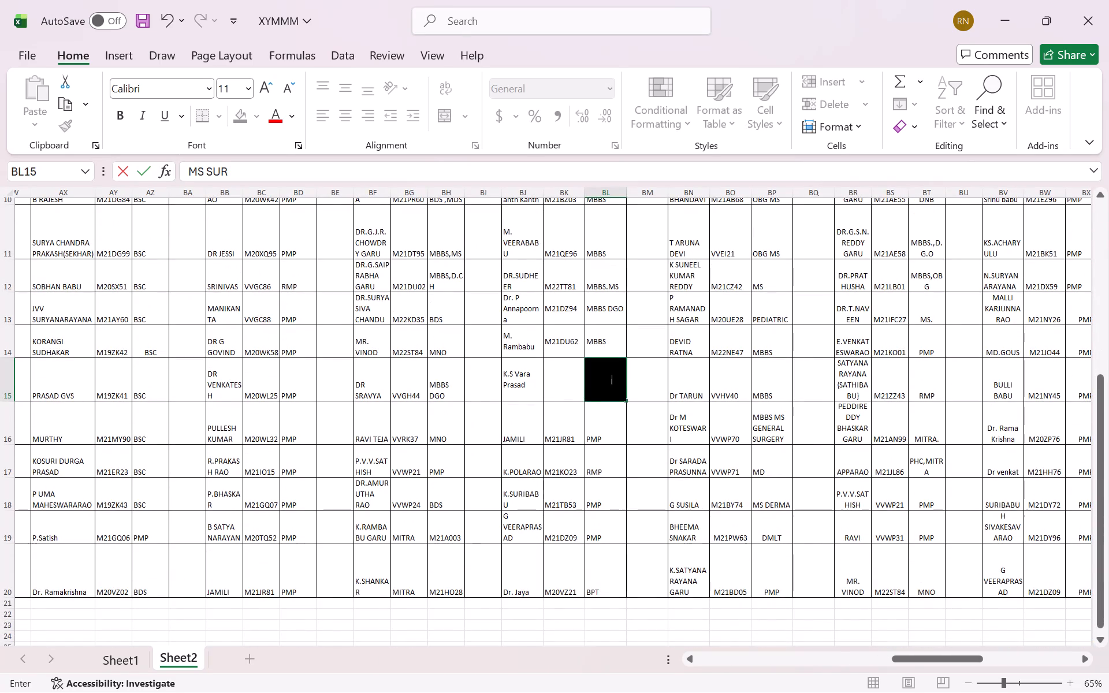
scroll(886, 415, left, 2)
scroll(886, 415, up, 1)
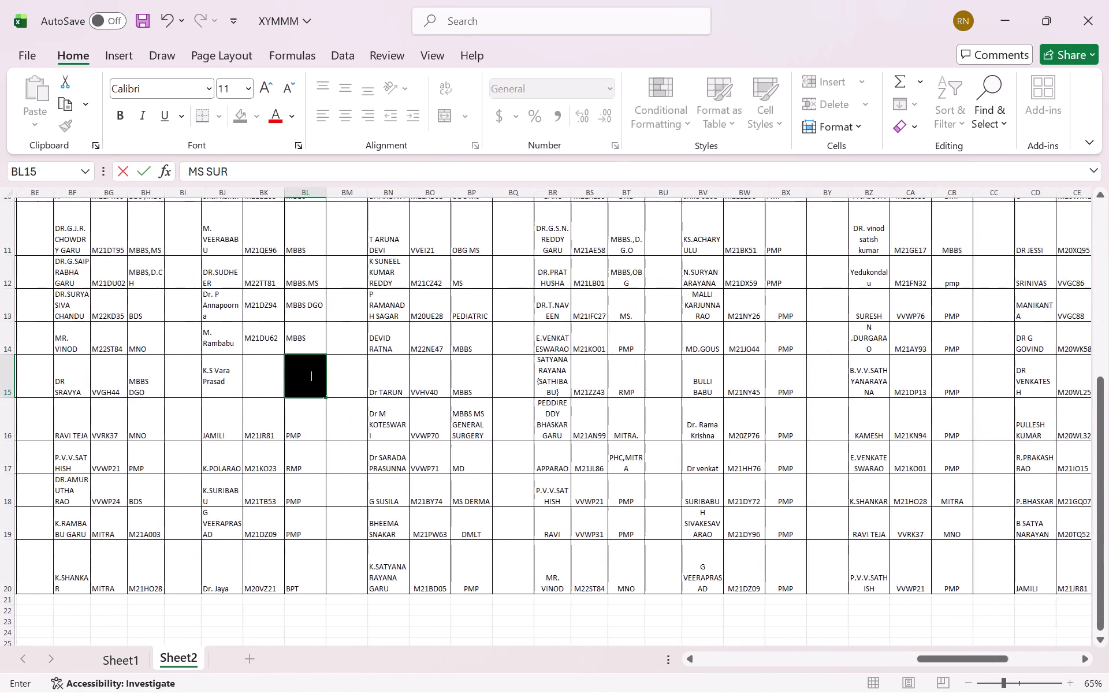
scroll(886, 415, up, 2)
scroll(886, 415, down, 1)
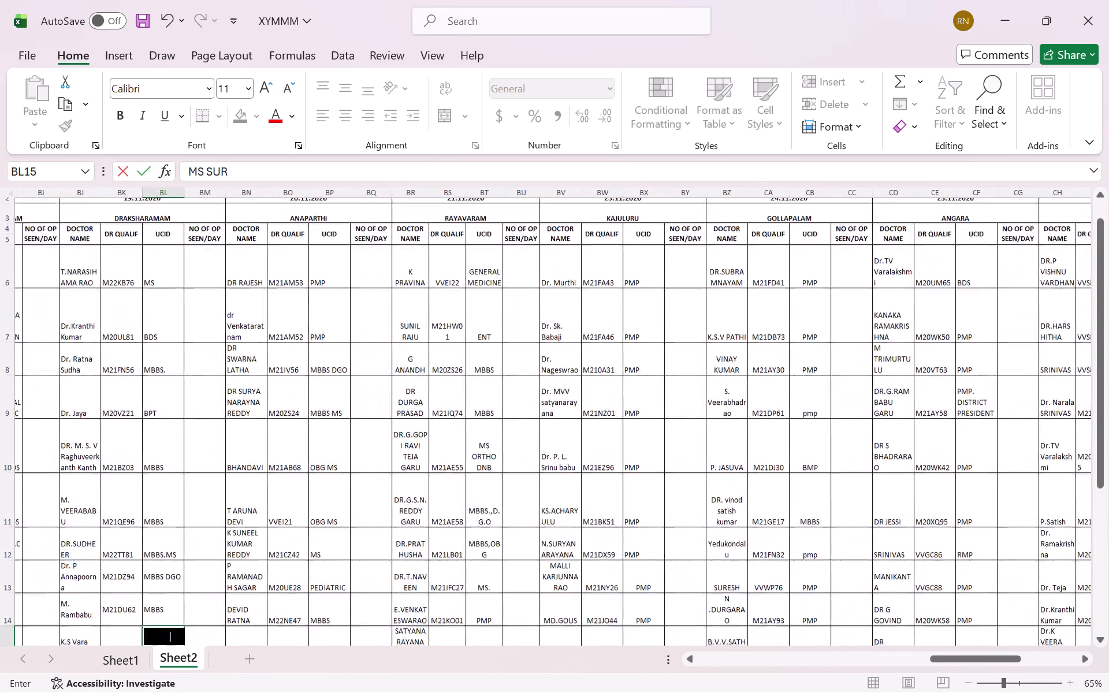
scroll(886, 415, down, 2)
scroll(886, 415, up, 3)
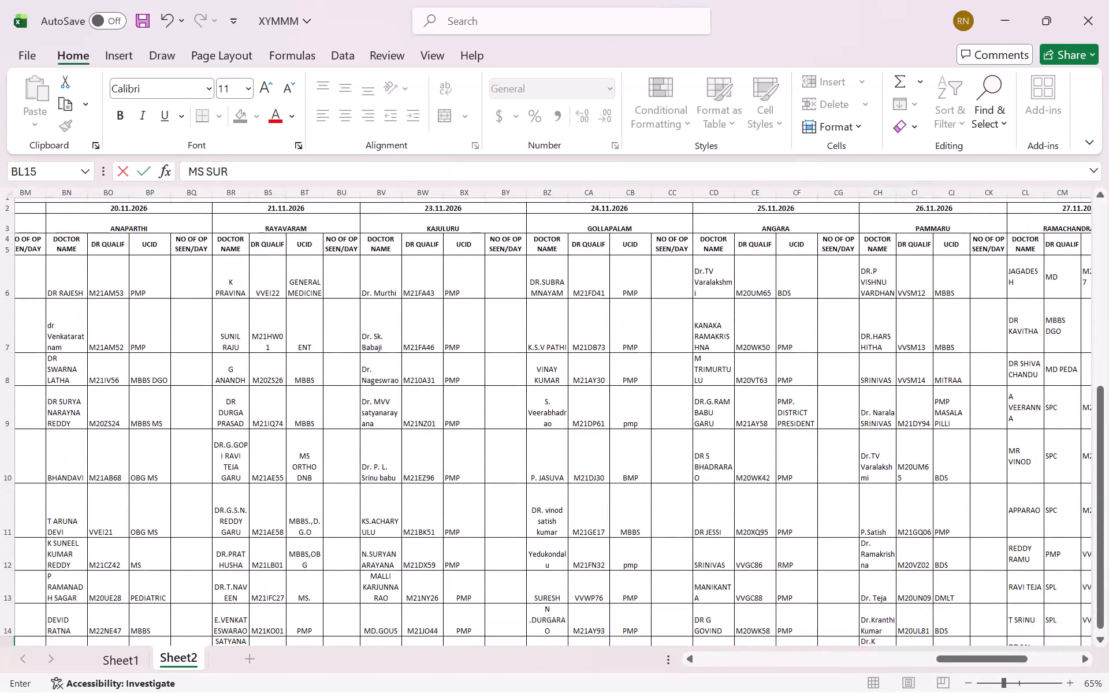
scroll(886, 415, up, 1)
scroll(886, 415, left, 2)
scroll(886, 415, down, 2)
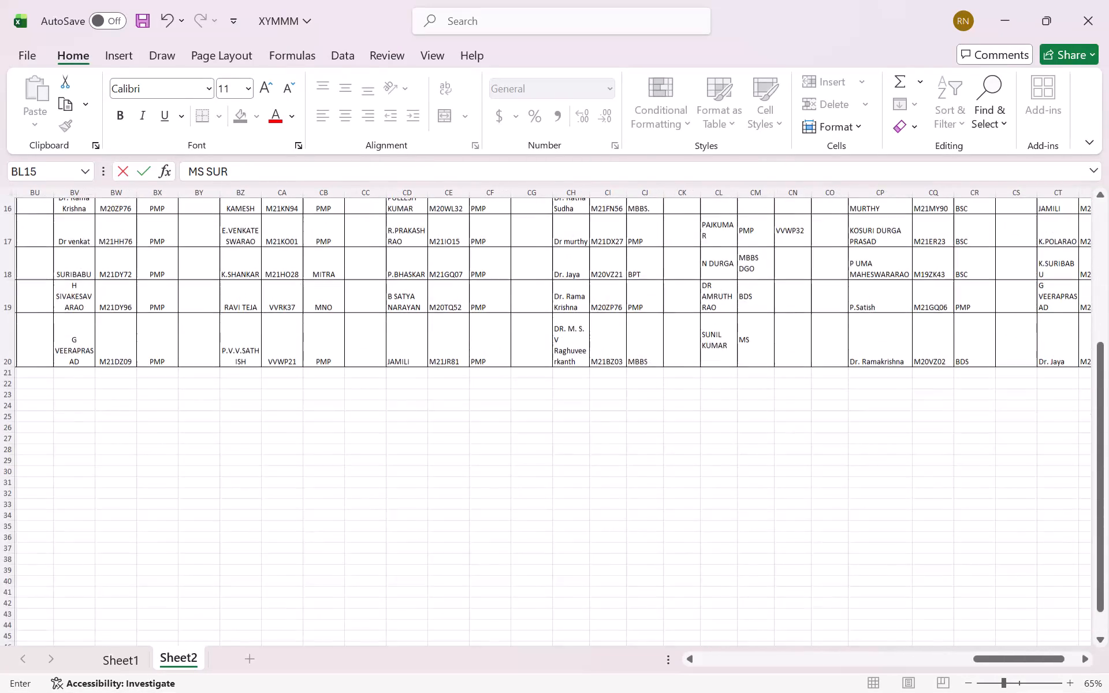
scroll(886, 415, up, 6)
Recheck the blocks from 12.11.2026 onward, finishing at the lower rows of the 27.11.2026 RAMACHANDRAPURAM block, for missing entries.
scroll(886, 415, right, 2)
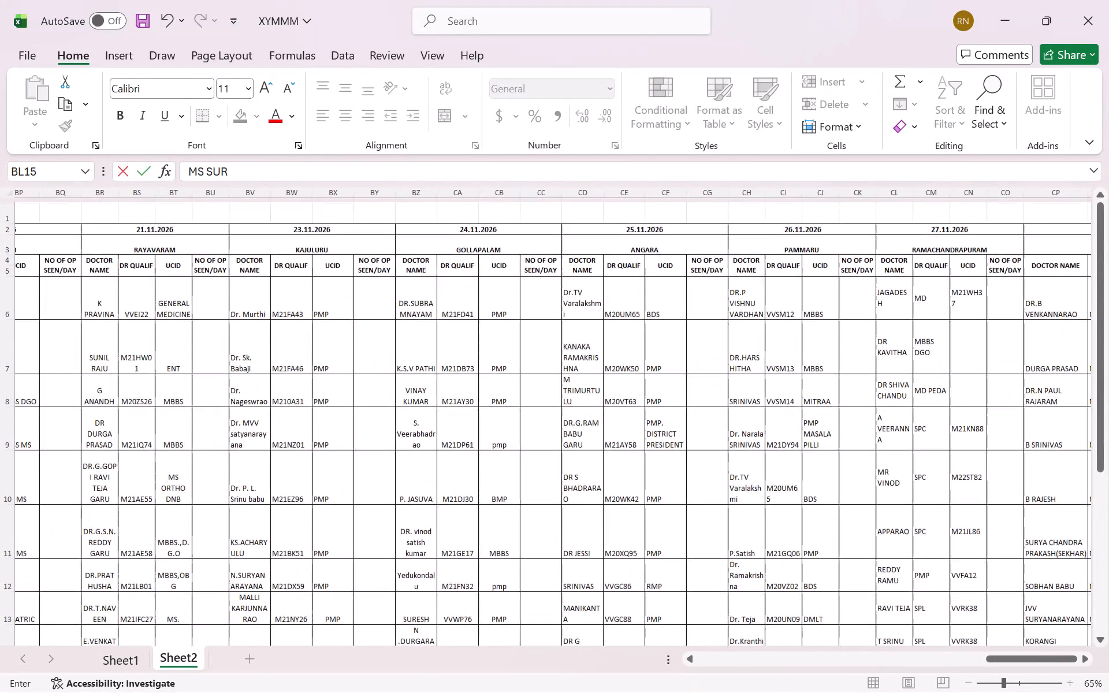
scroll(886, 415, right, 6)
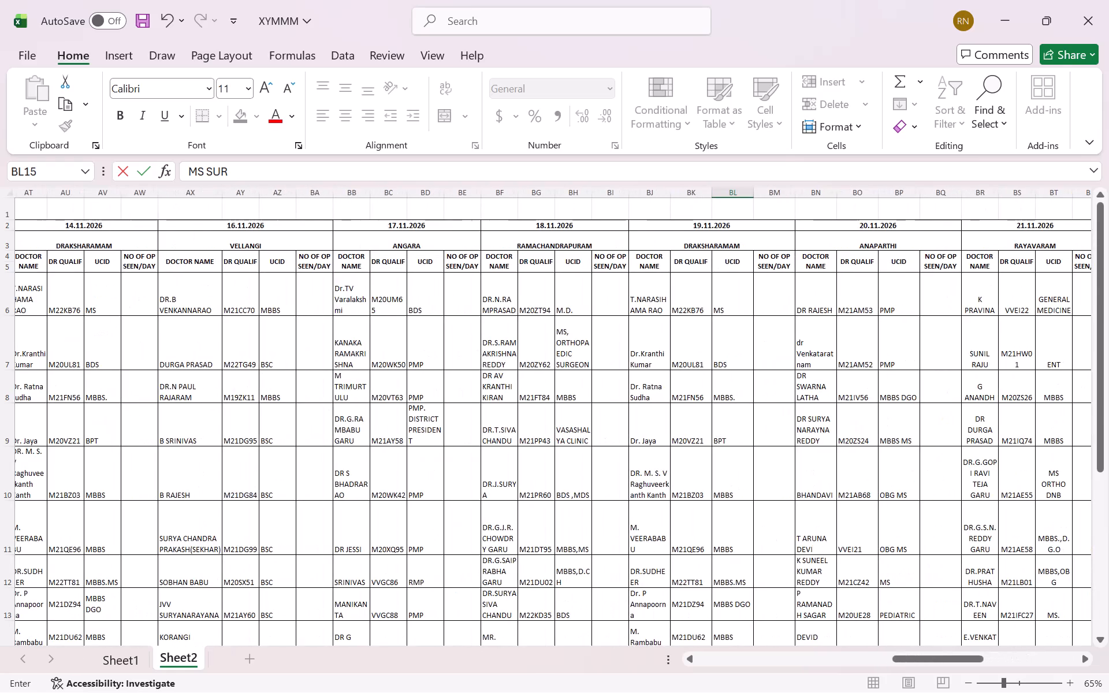
scroll(886, 415, right, 2)
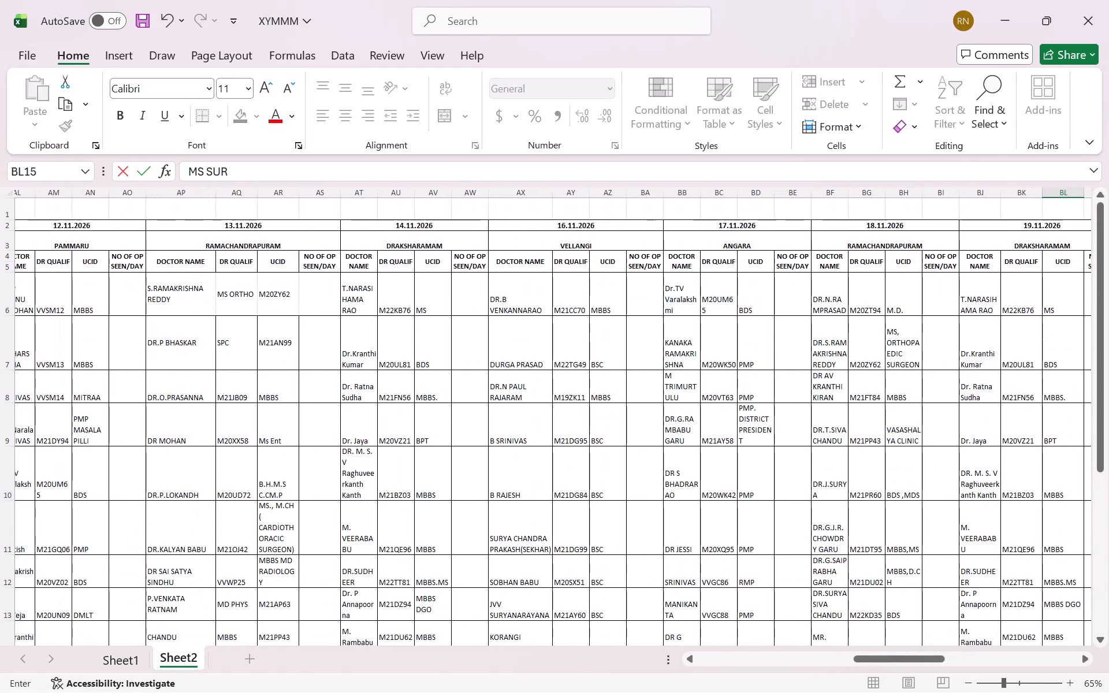
scroll(886, 415, right, 3)
scroll(886, 415, left, 5)
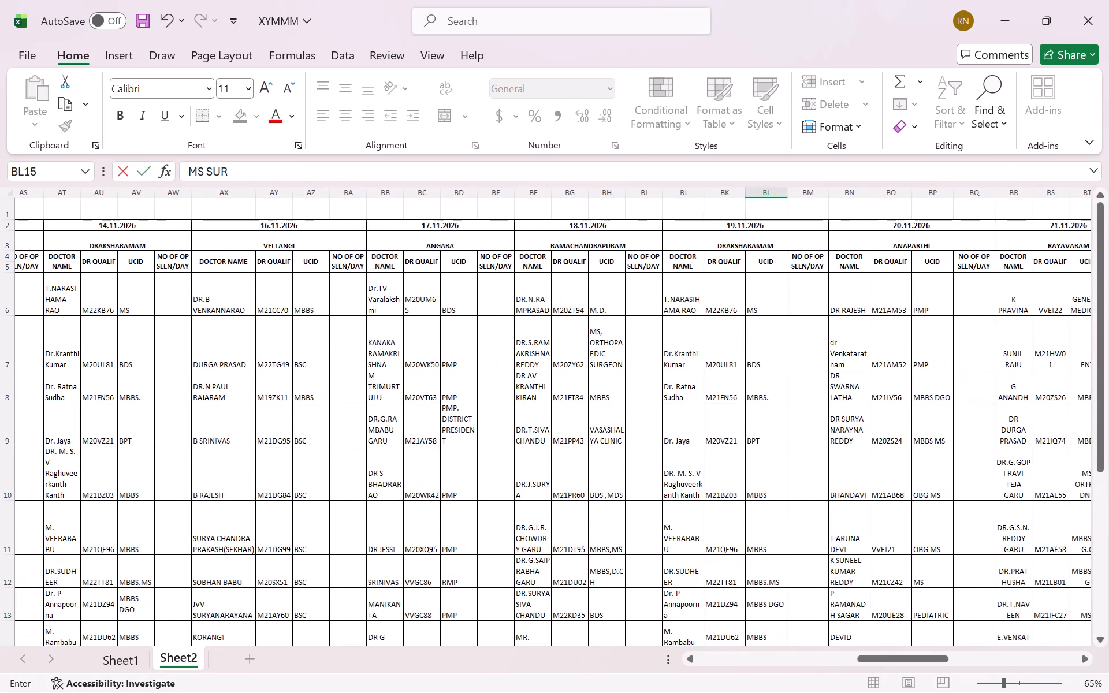
scroll(886, 415, left, 2)
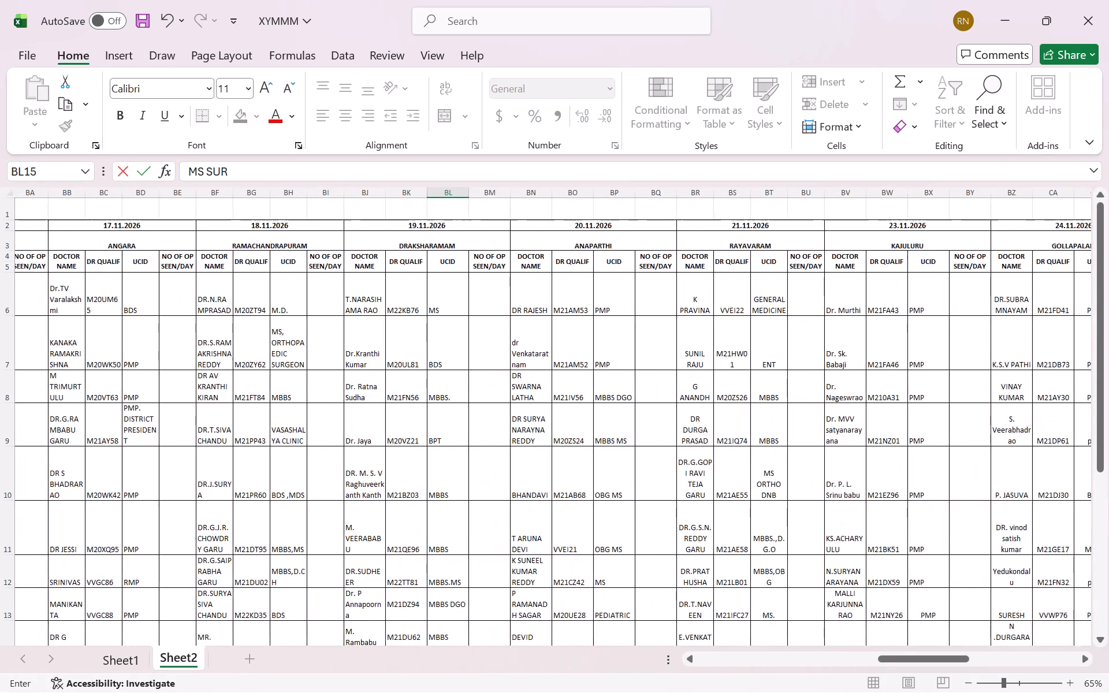
scroll(886, 415, left, 6)
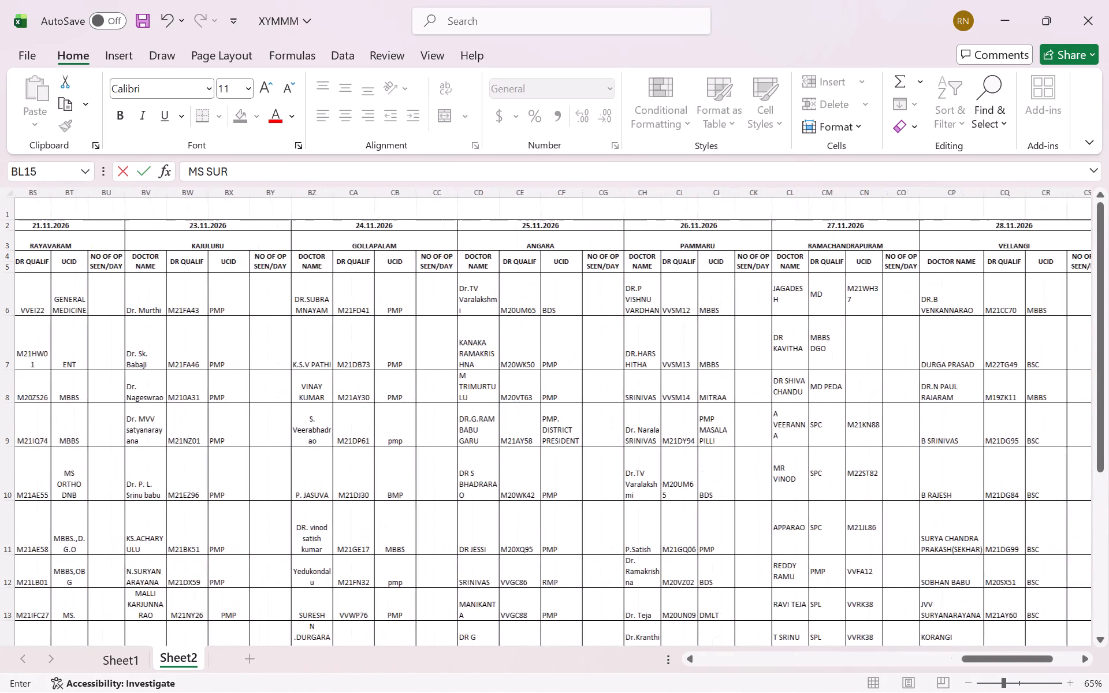
scroll(886, 415, left, 1)
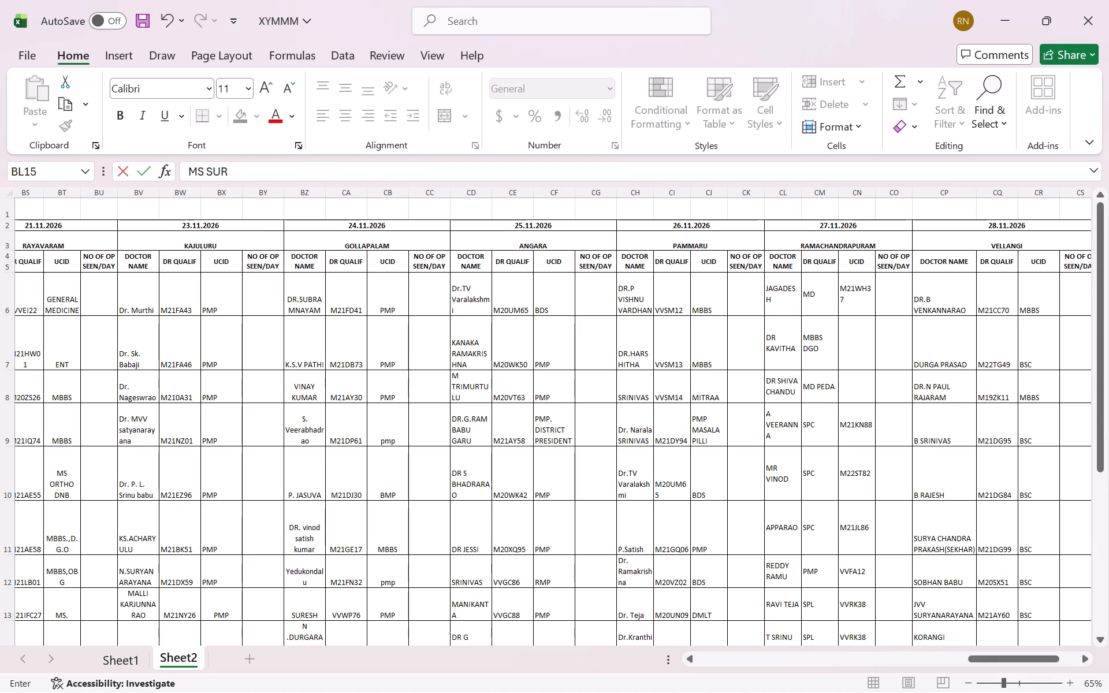
scroll(886, 415, down, 2)
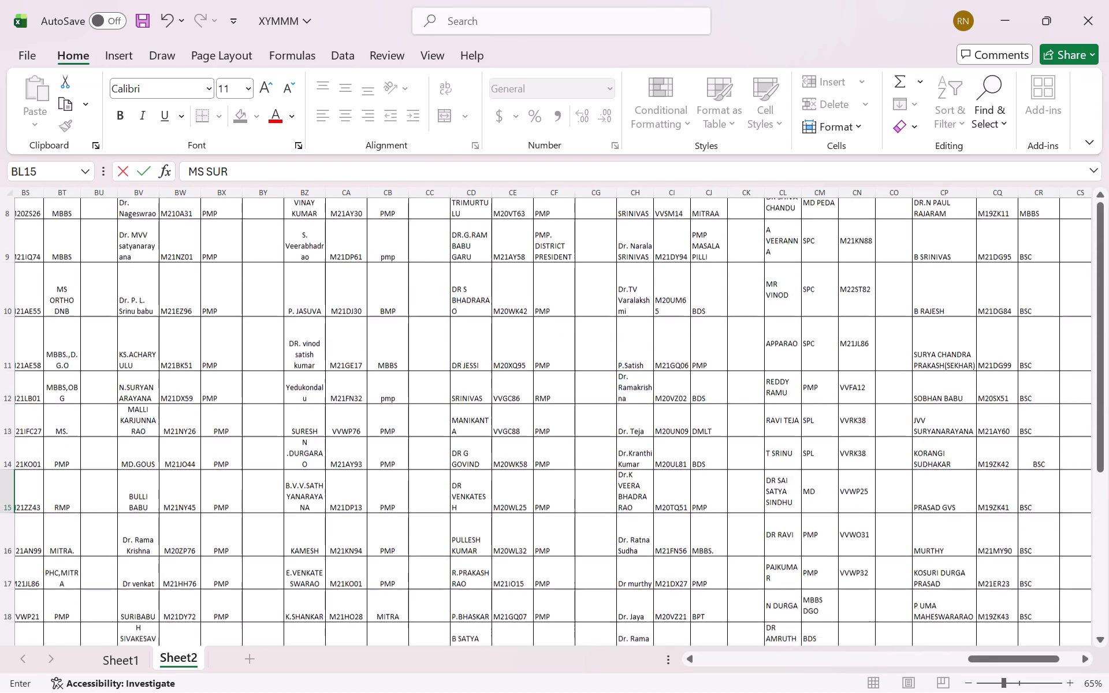
scroll(886, 415, down, 3)
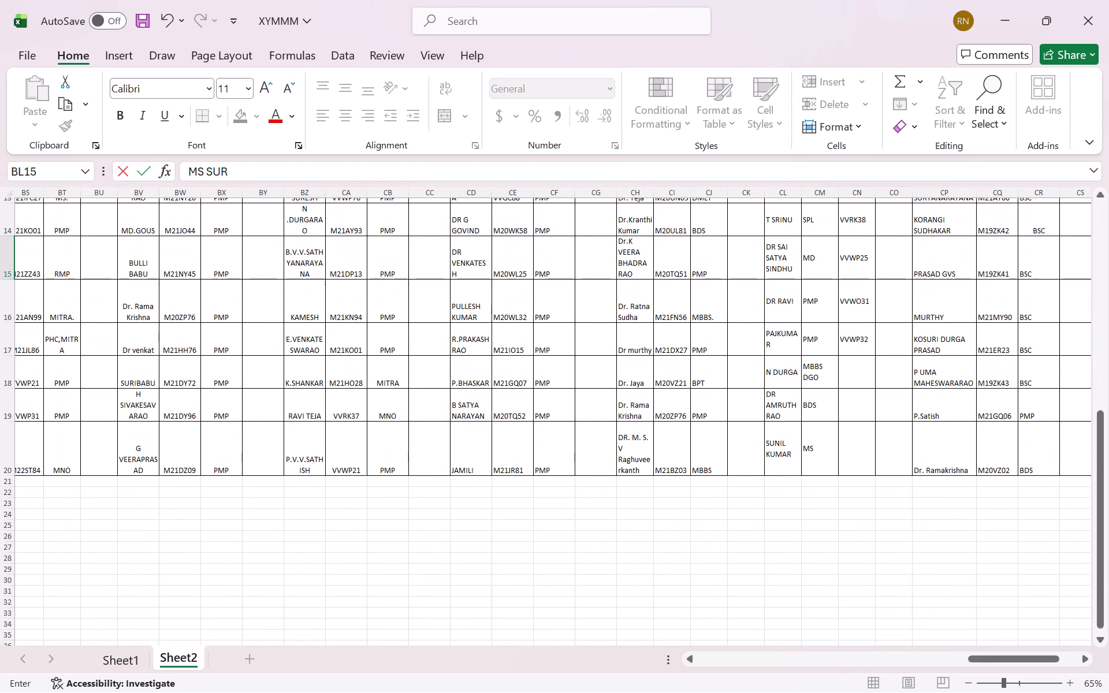
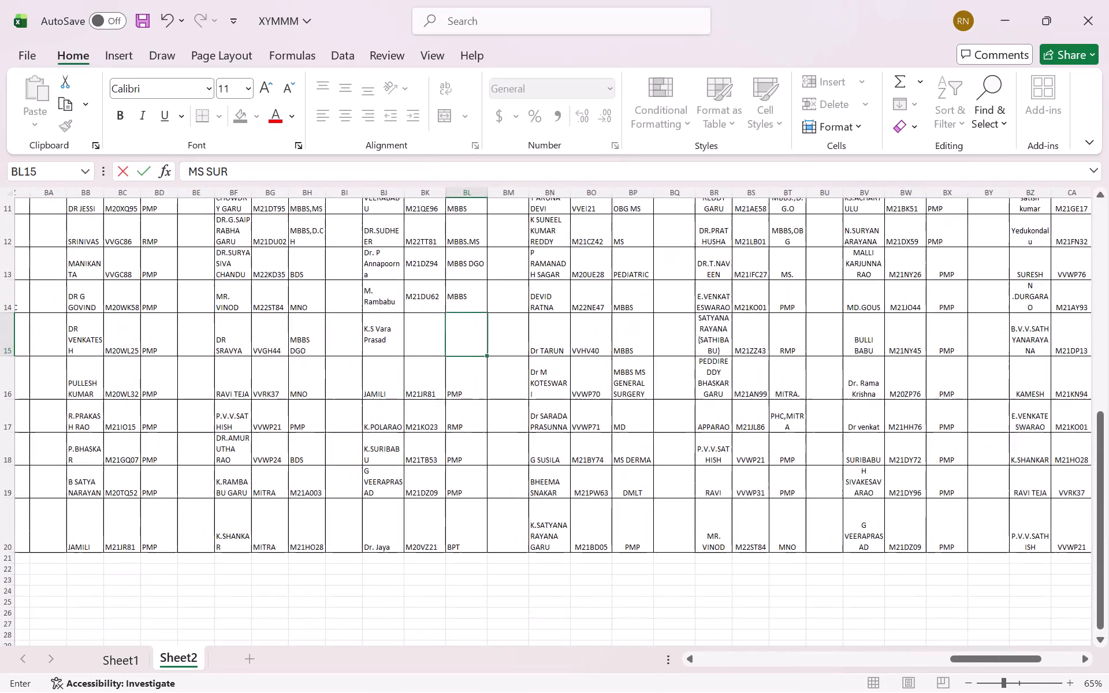
Check the upper rows of the dated blocks back to the 02.11.2026 VELLANGI block for missing doctor details.
scroll(886, 415, up, 2)
scroll(886, 415, right, 4)
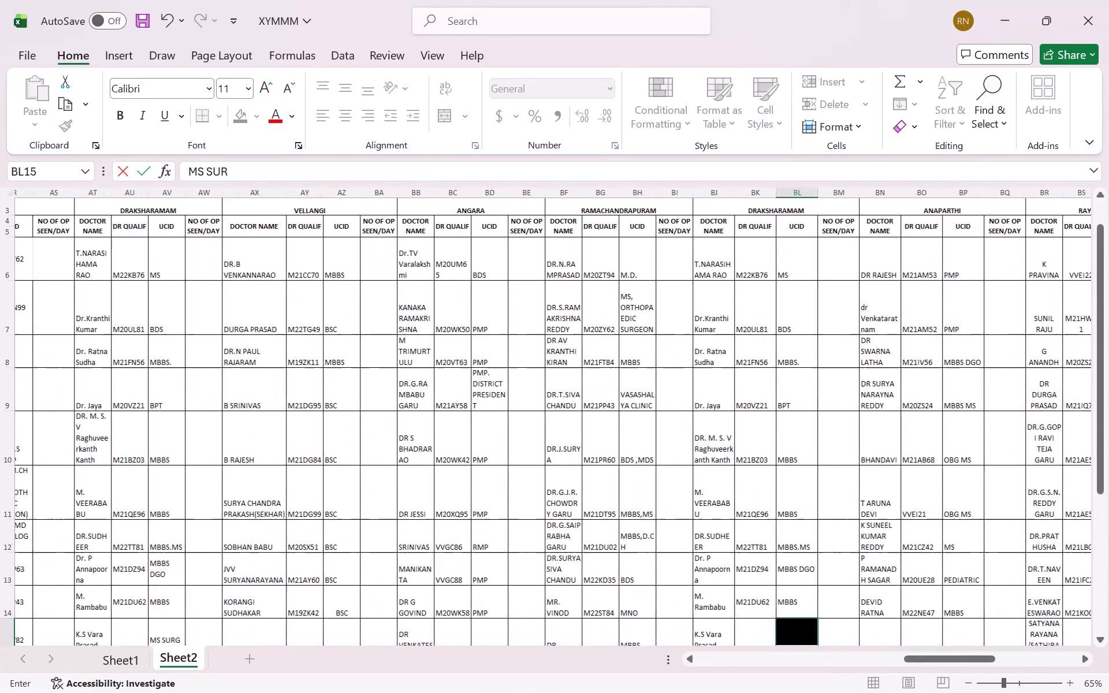
scroll(886, 415, right, 4)
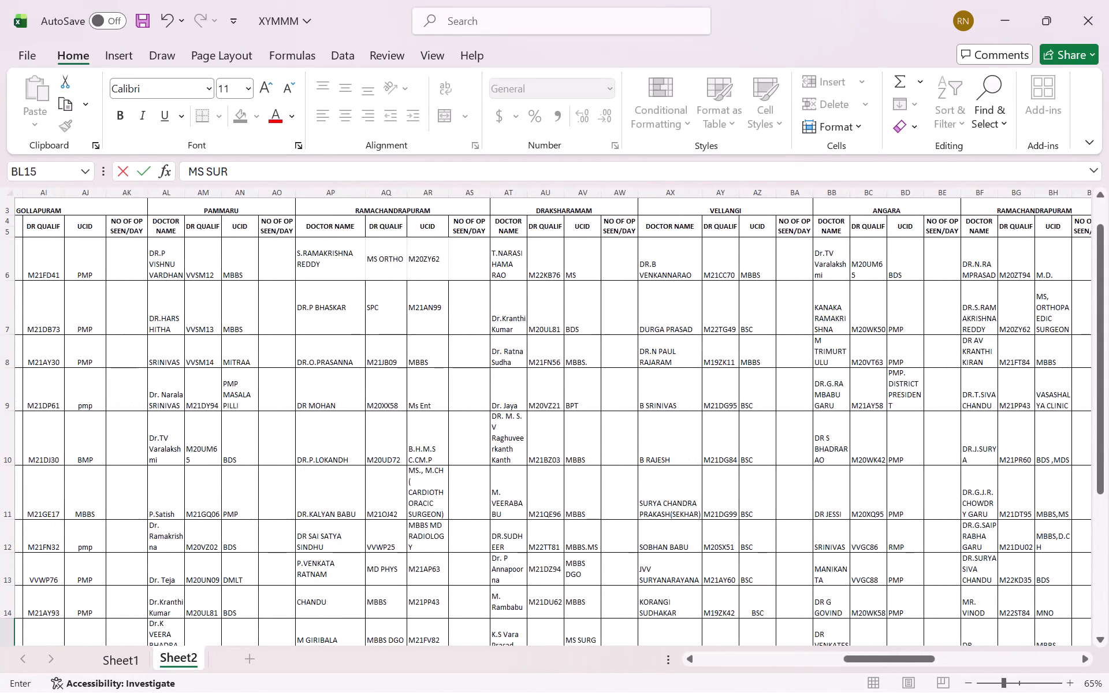
scroll(886, 415, right, 7)
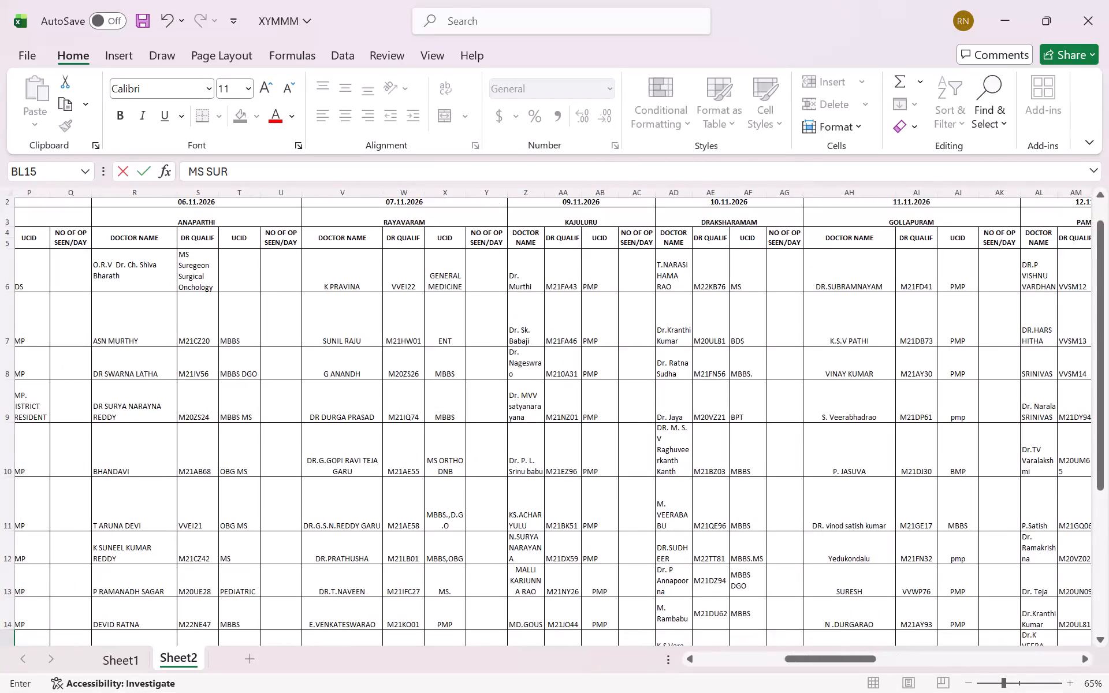
scroll(886, 415, right, 7)
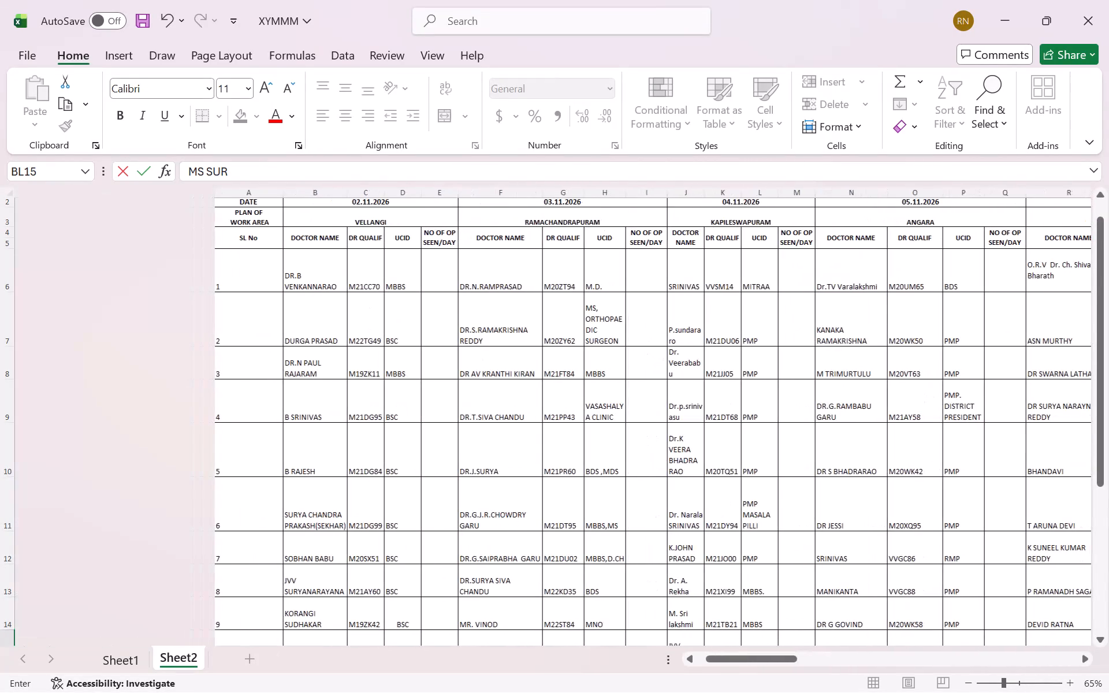